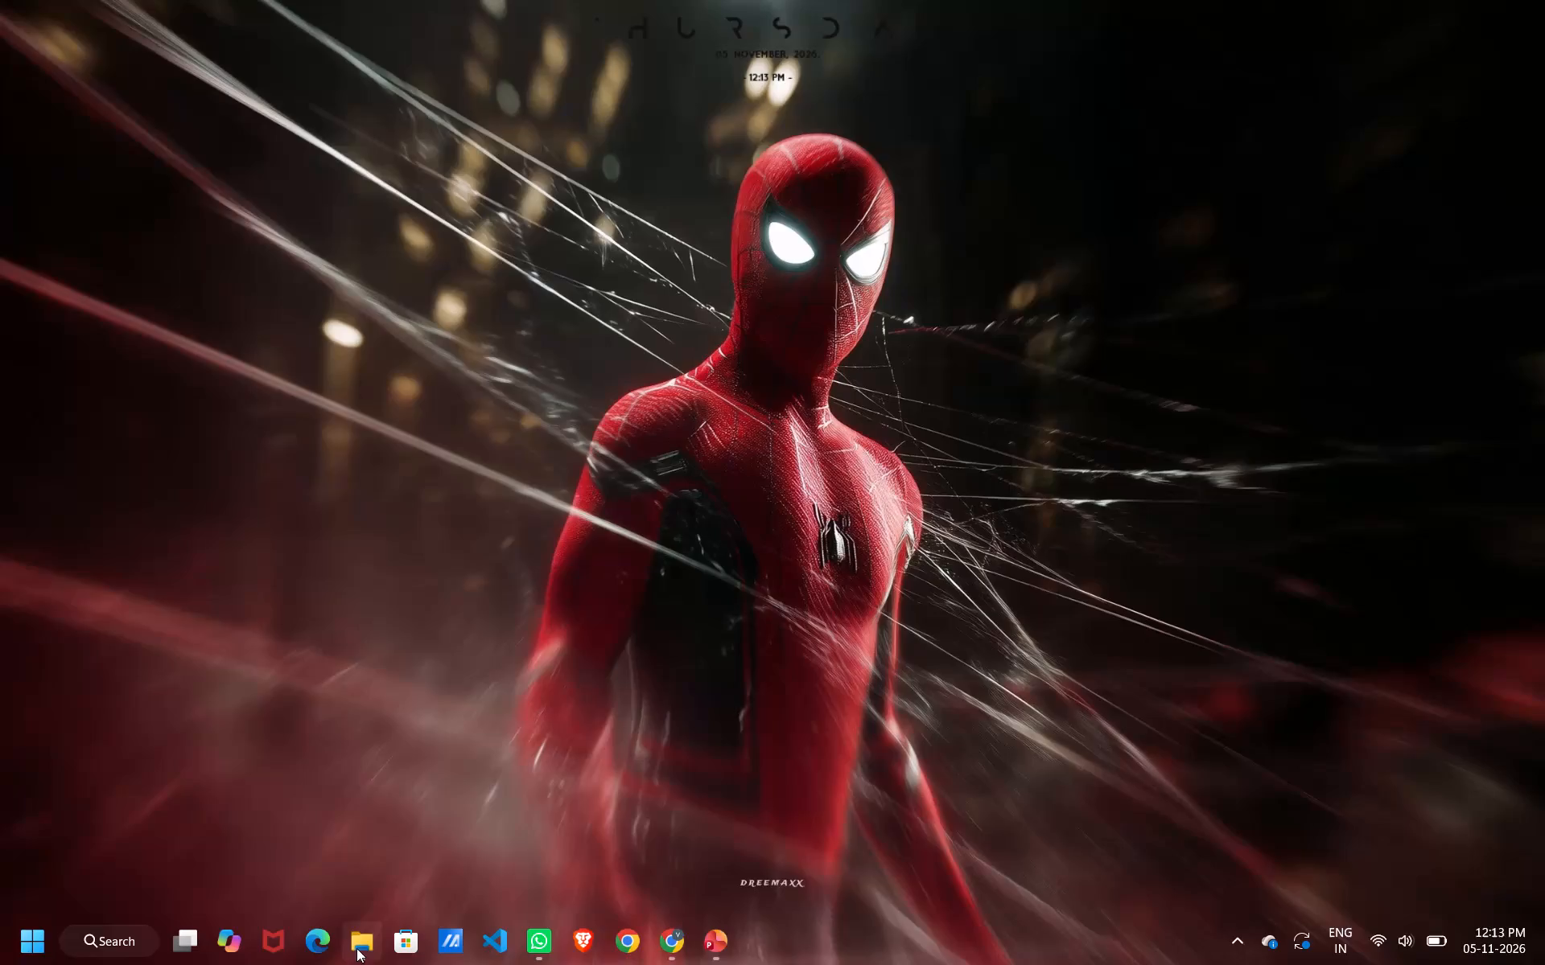
# Open the front page liftt-1 PDF from Downloads in Word just once, accepting its conversion to an editable document.
pyautogui.scroll(14, 348, 607)
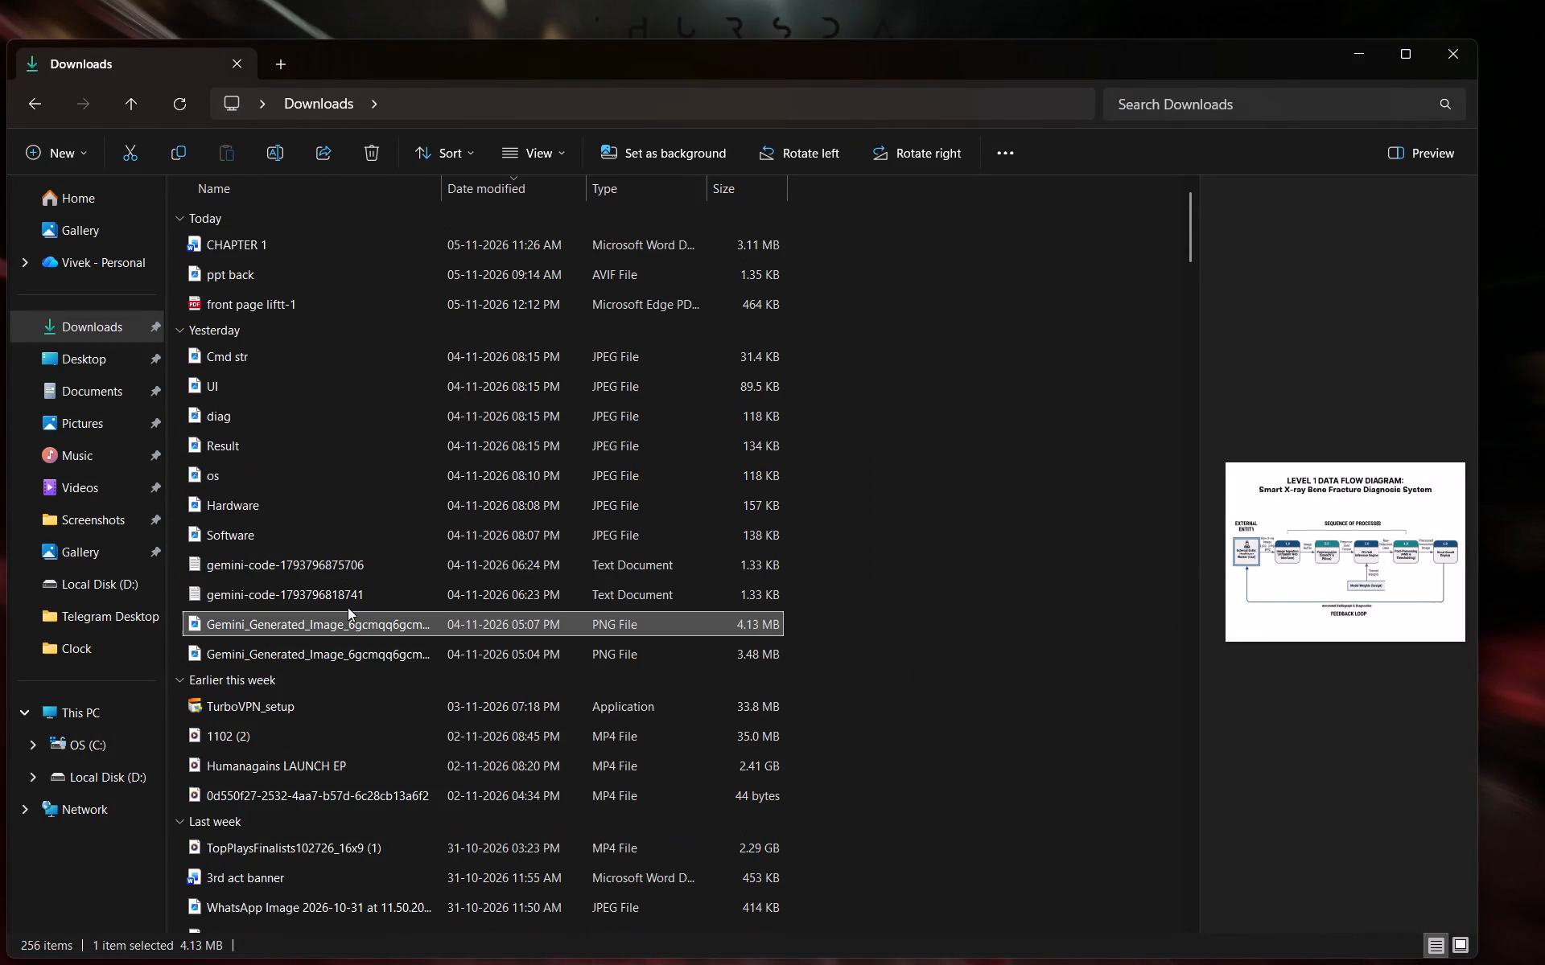
pyautogui.click(117, 331)
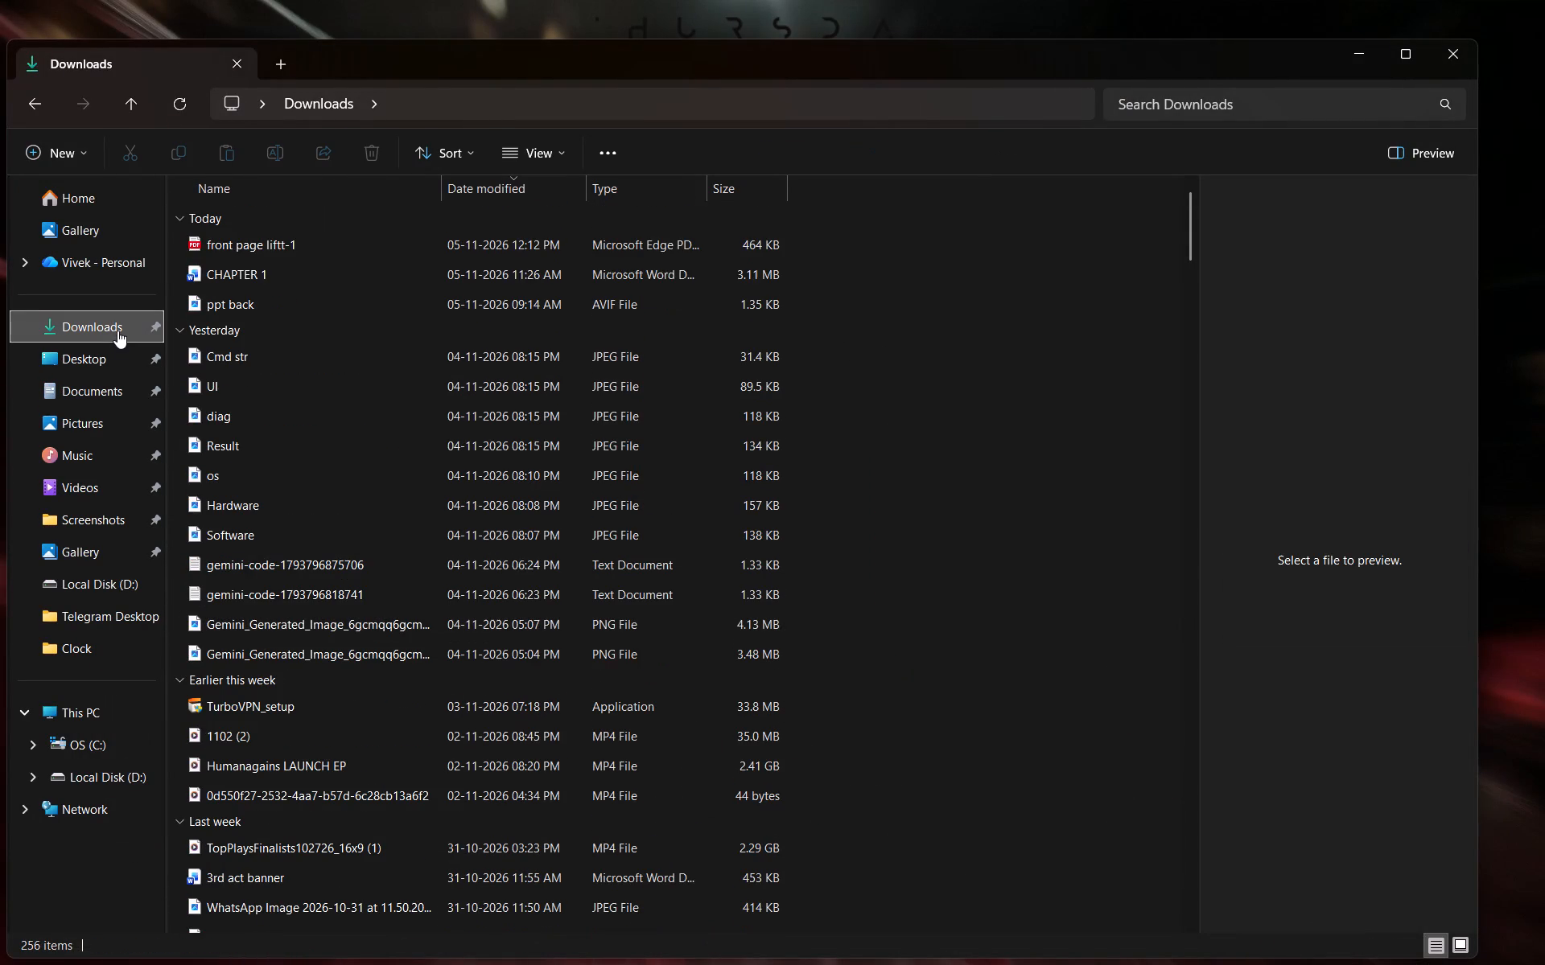
pyautogui.rightClick(271, 238)
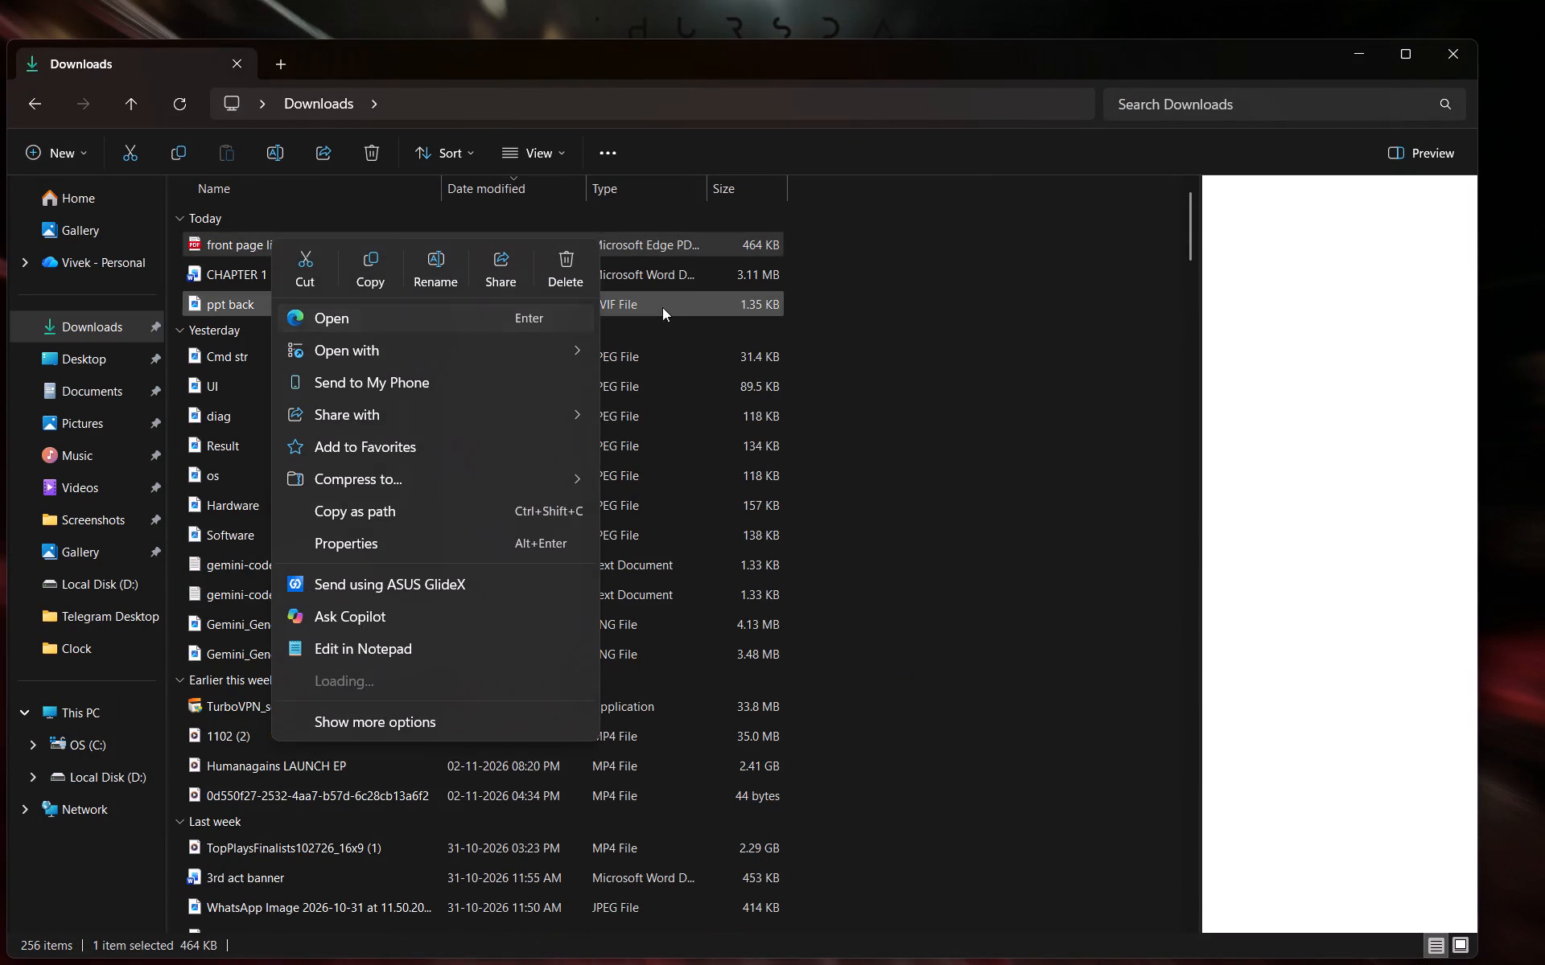
pyautogui.click(399, 351)
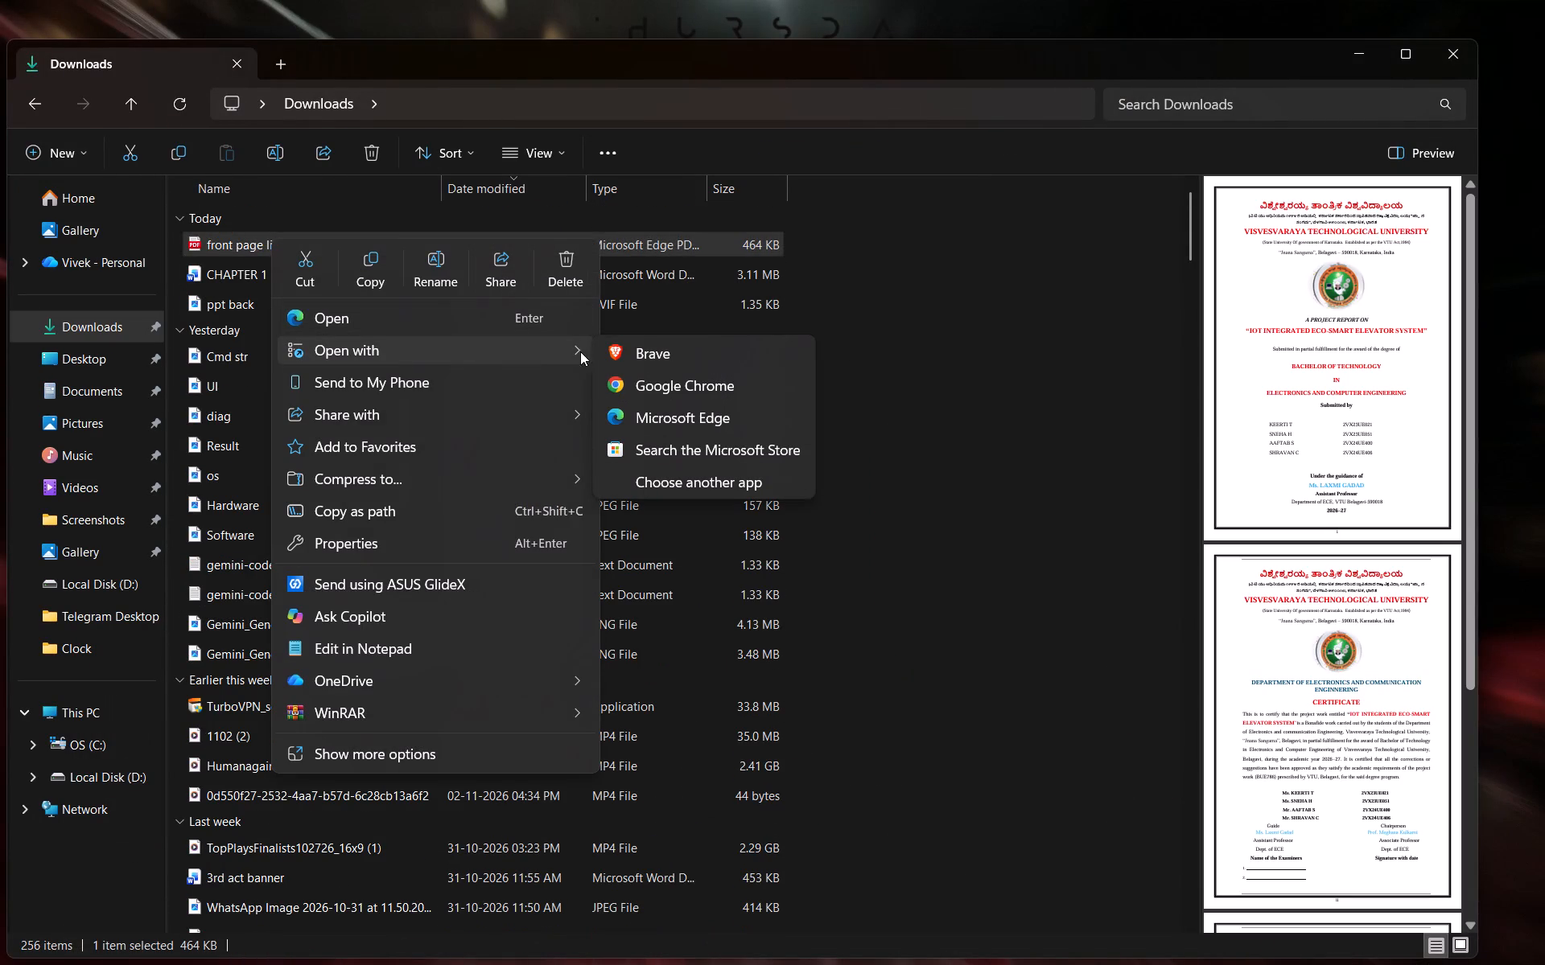
pyautogui.click(626, 478)
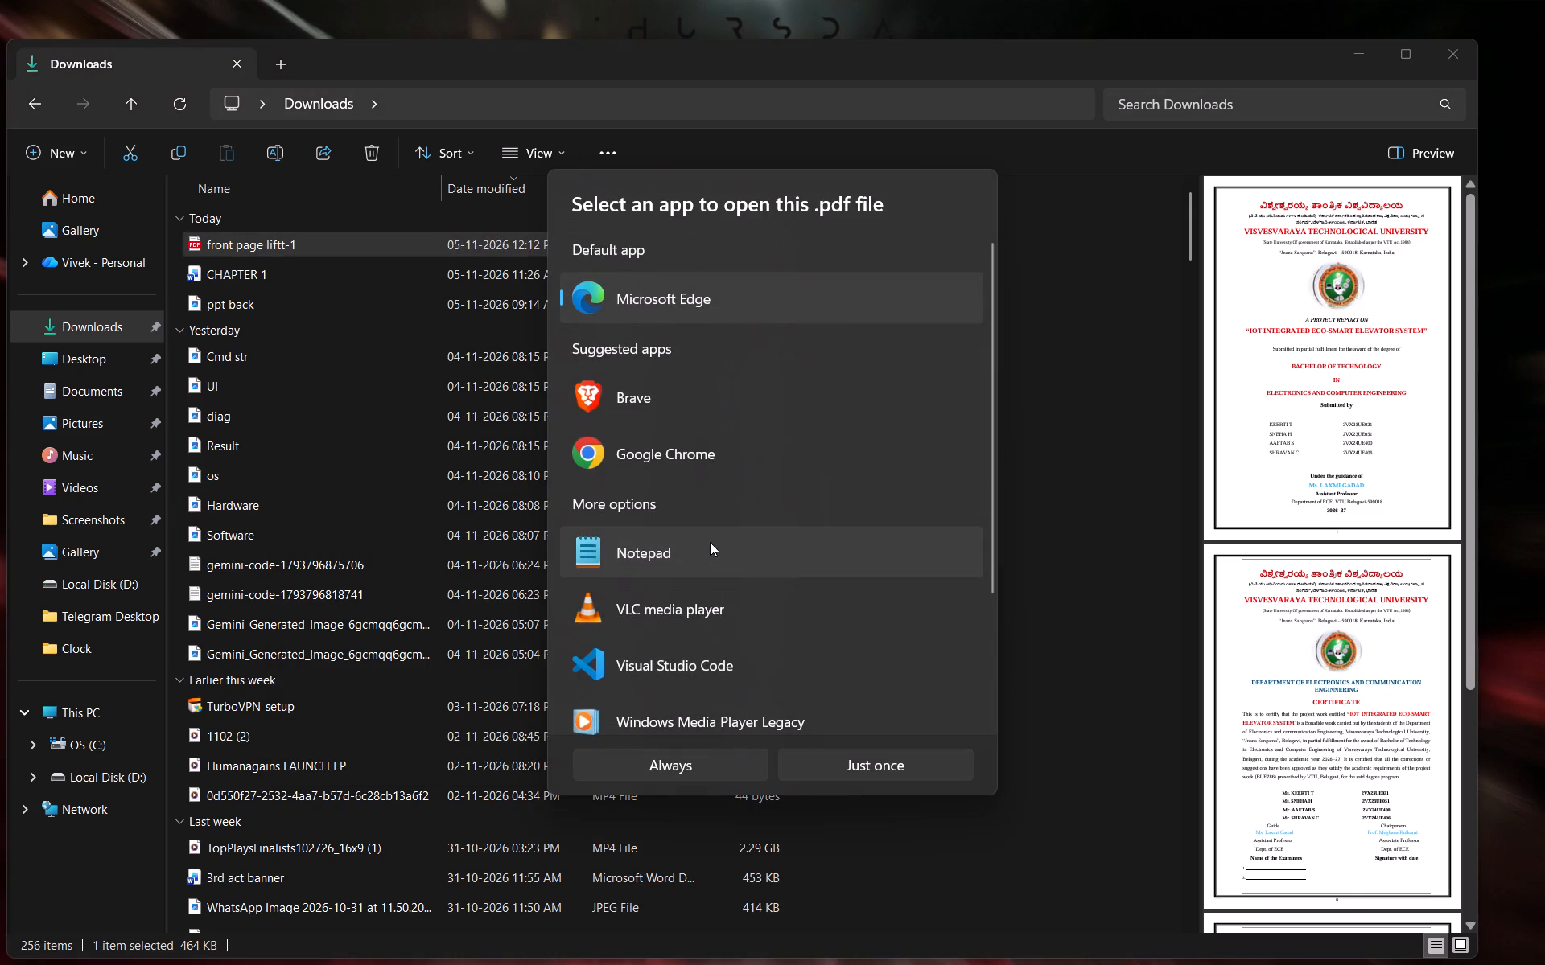
pyautogui.scroll(-1, 665, 539)
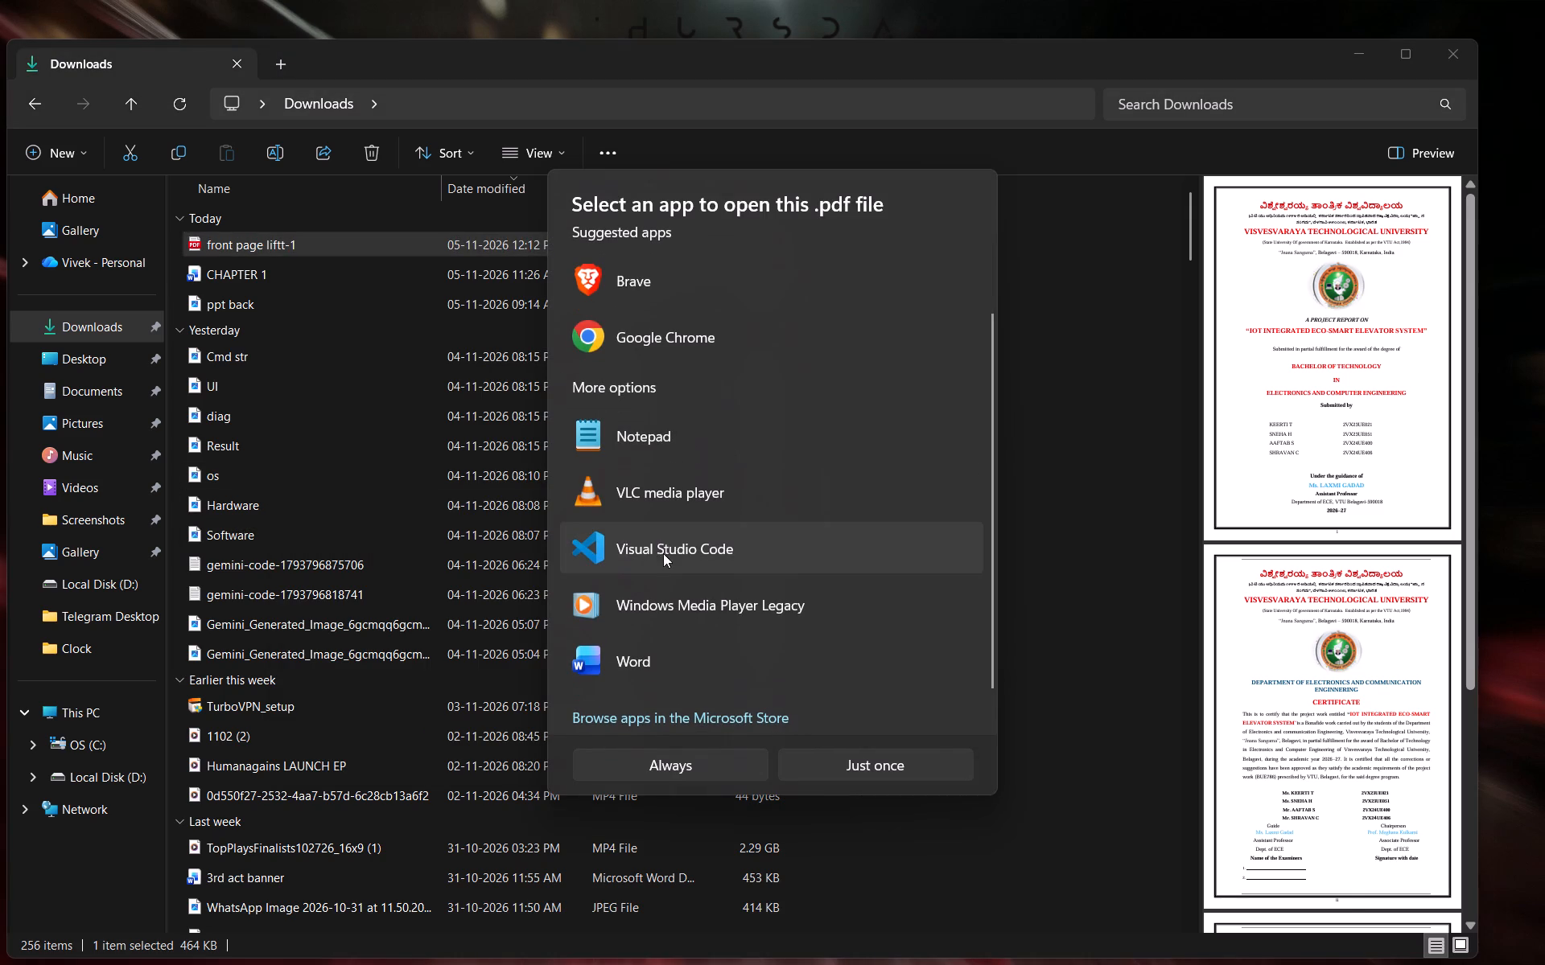
pyautogui.click(627, 657)
pyautogui.click(872, 769)
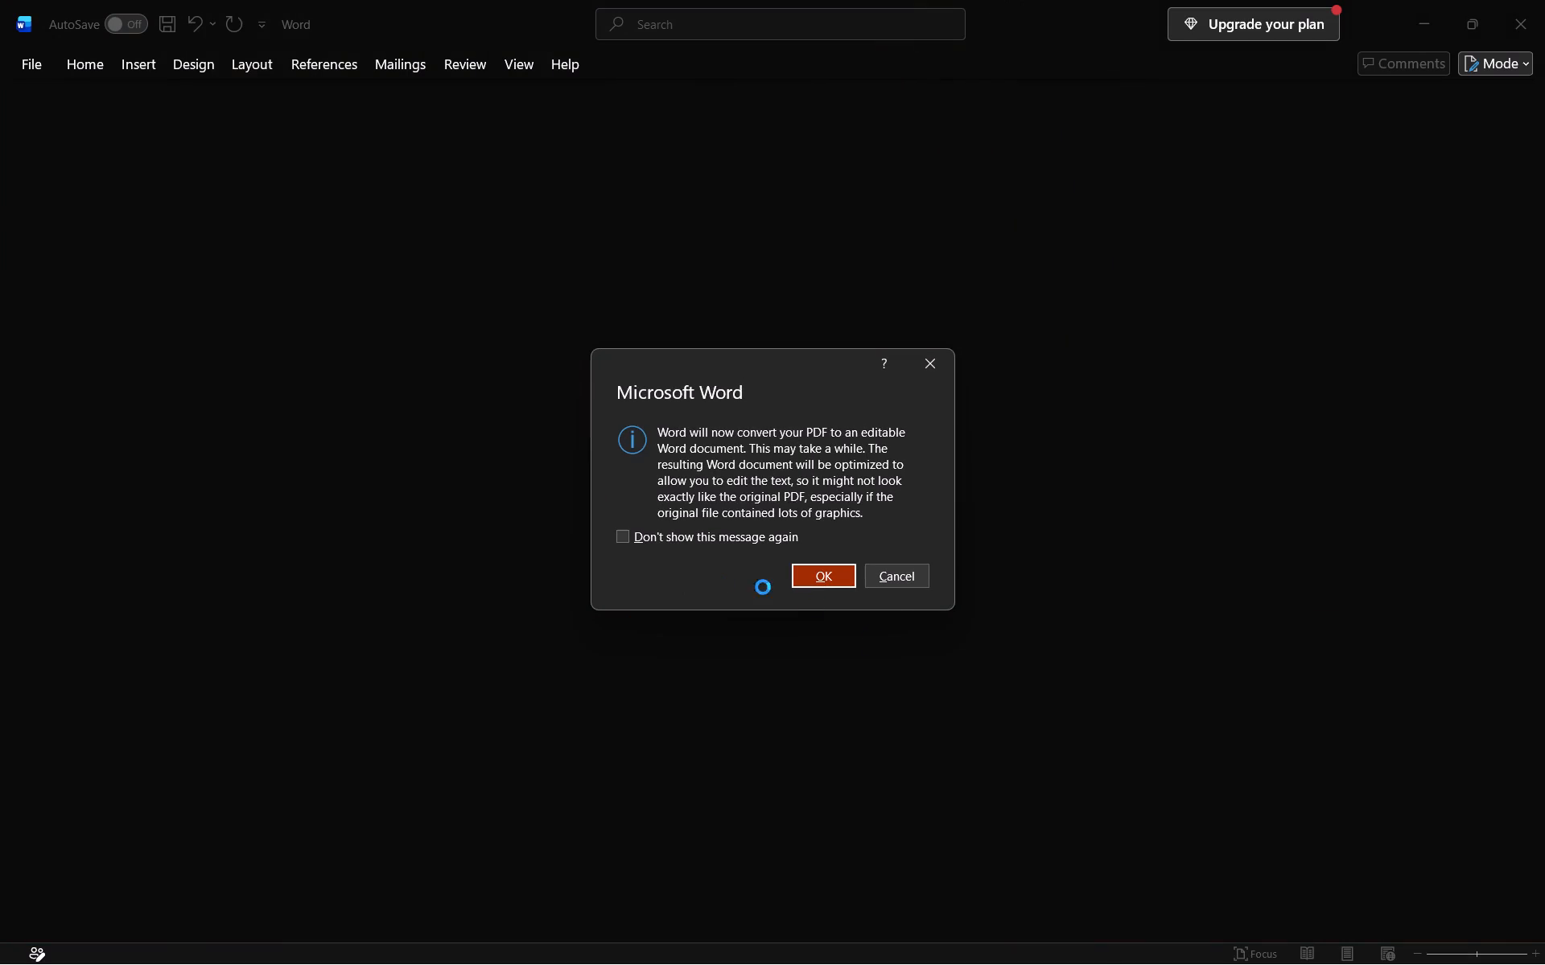
pyautogui.click(820, 581)
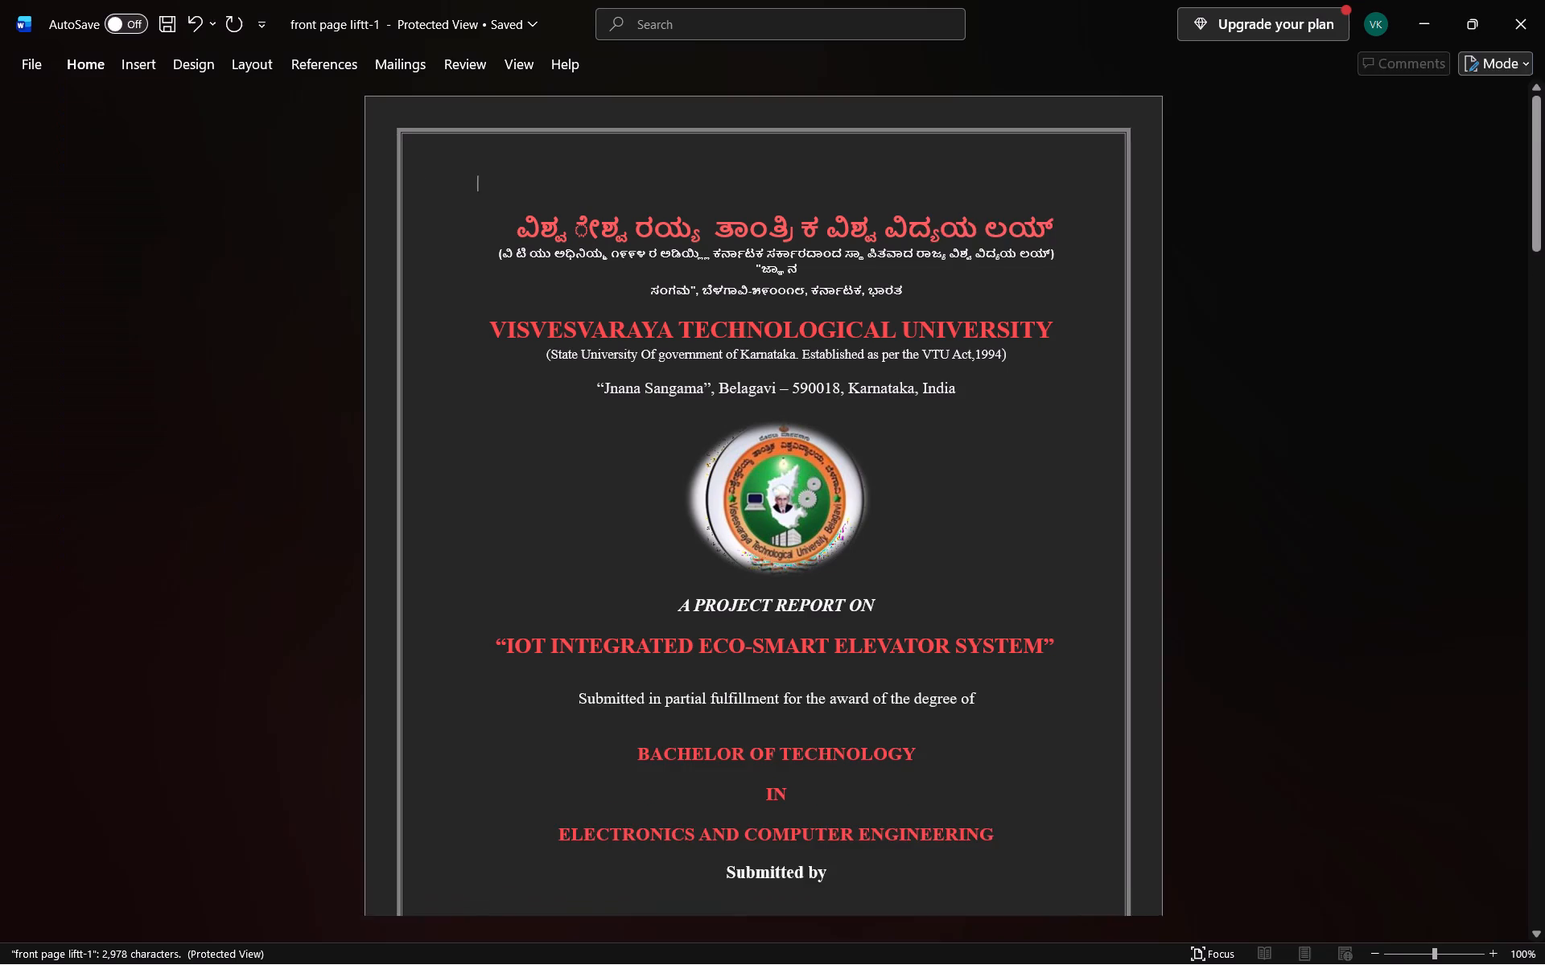
# Enable editing for the protected front page document, accepting the PDF conversion again.
pyautogui.click(816, 103)
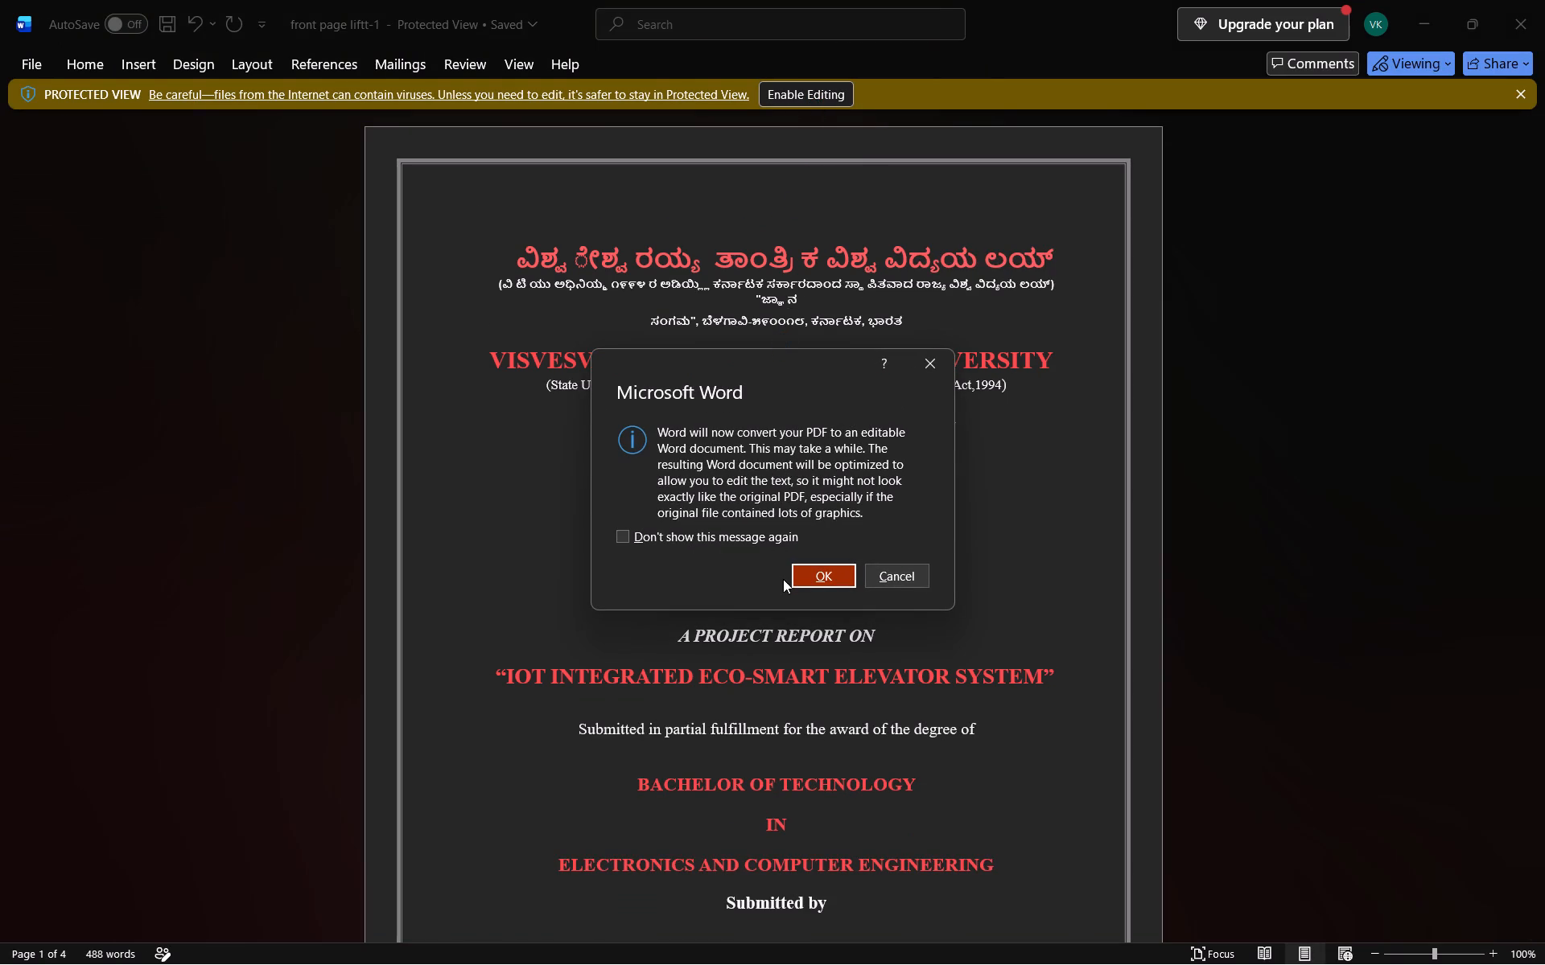
pyautogui.click(812, 566)
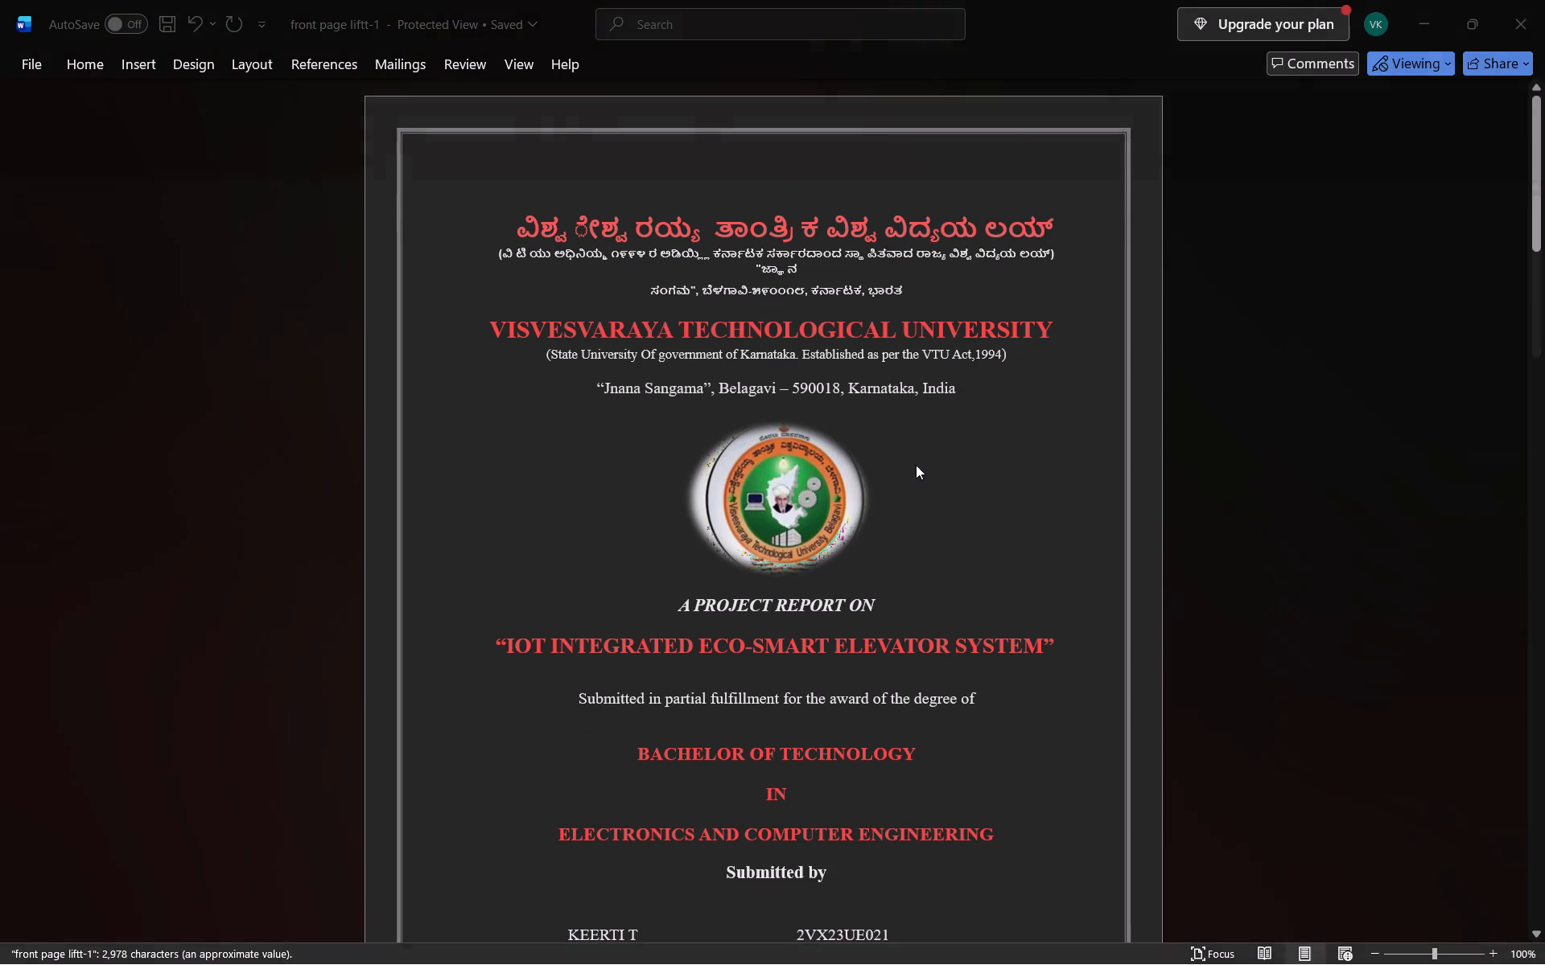
pyautogui.scroll(-1, 766, 651)
pyautogui.scroll(2, 766, 651)
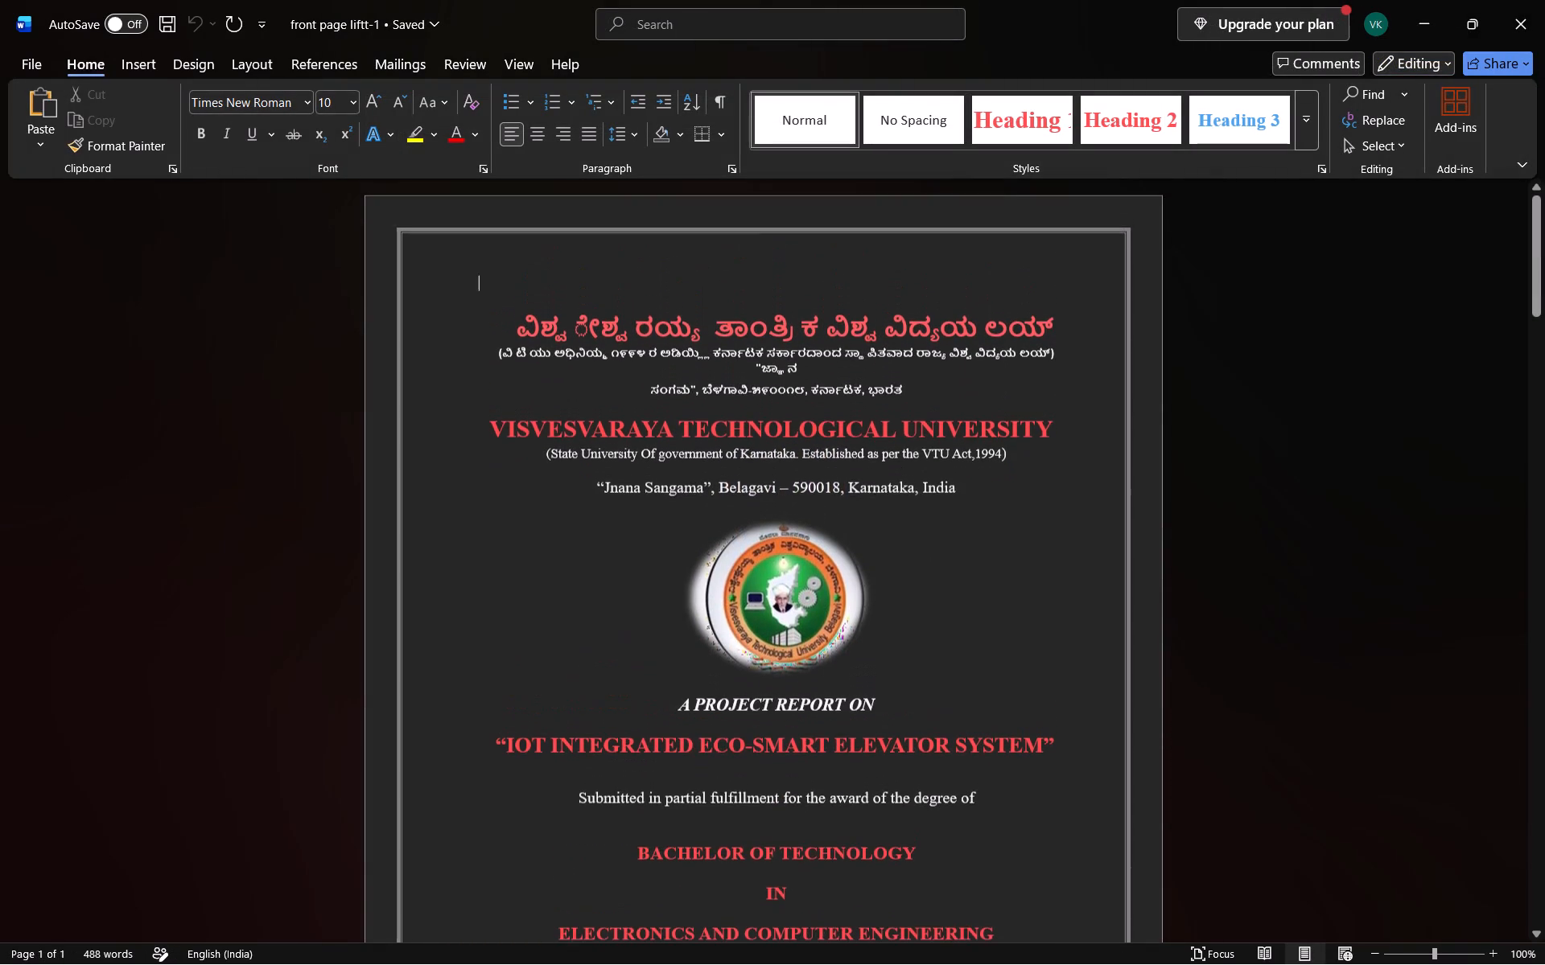
pyautogui.scroll(1, 766, 651)
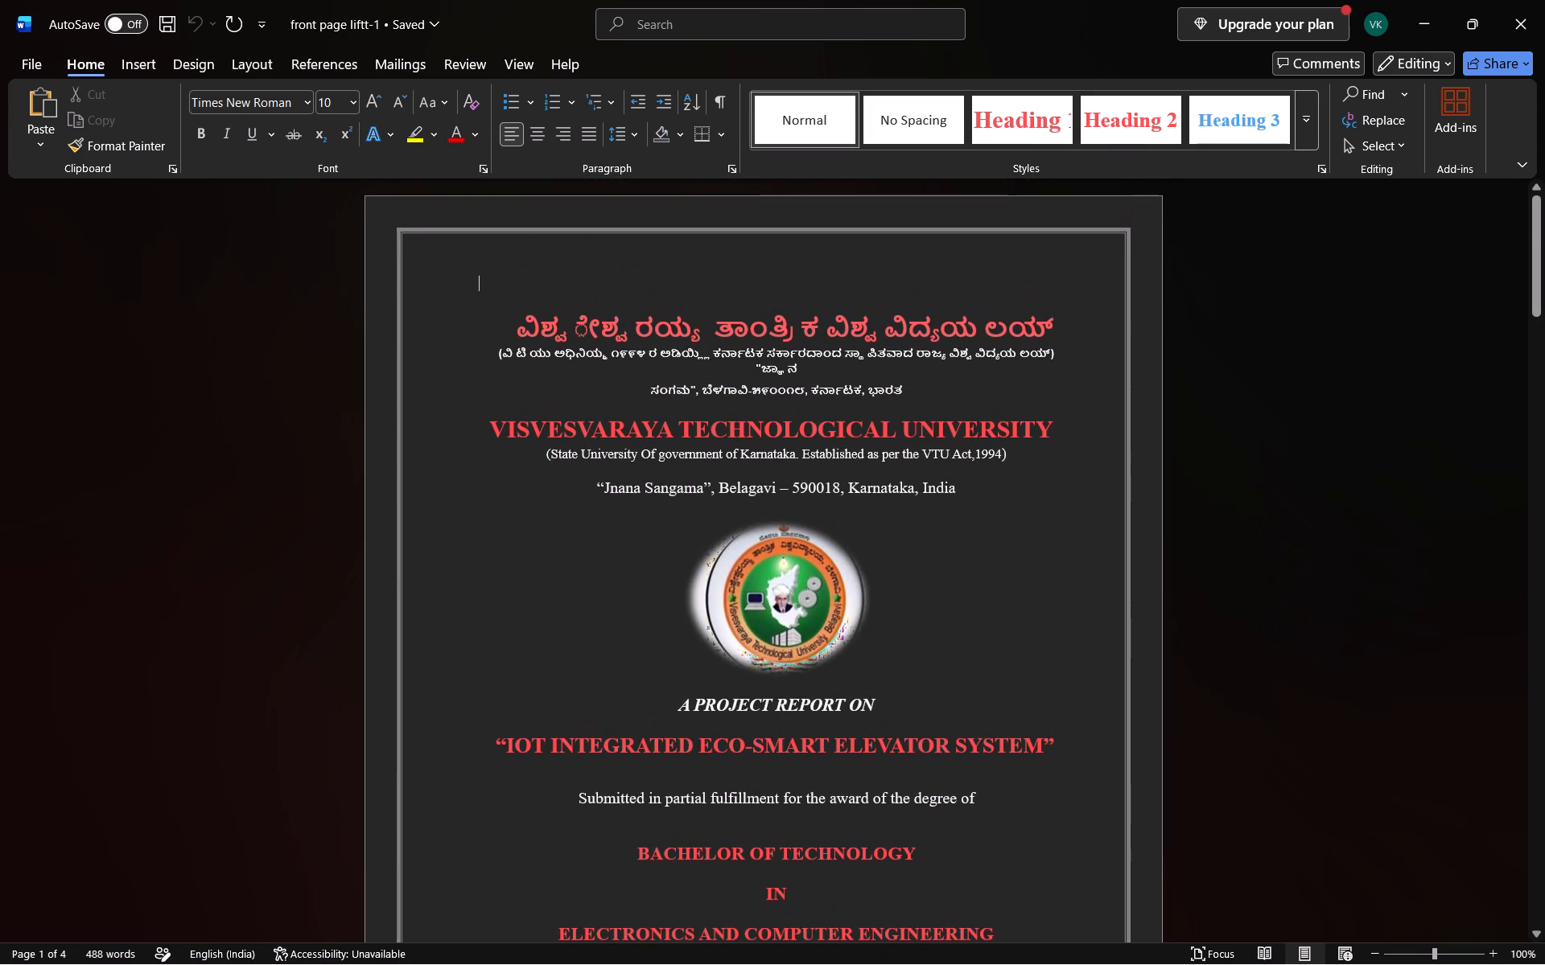
# Delete the title text IOT INTEGRATED ECO-SMART ELEVATOR SYSTEM below "A PROJECT REPORT ON" on the first page, keeping the quotation marks.
pyautogui.click(797, 546)
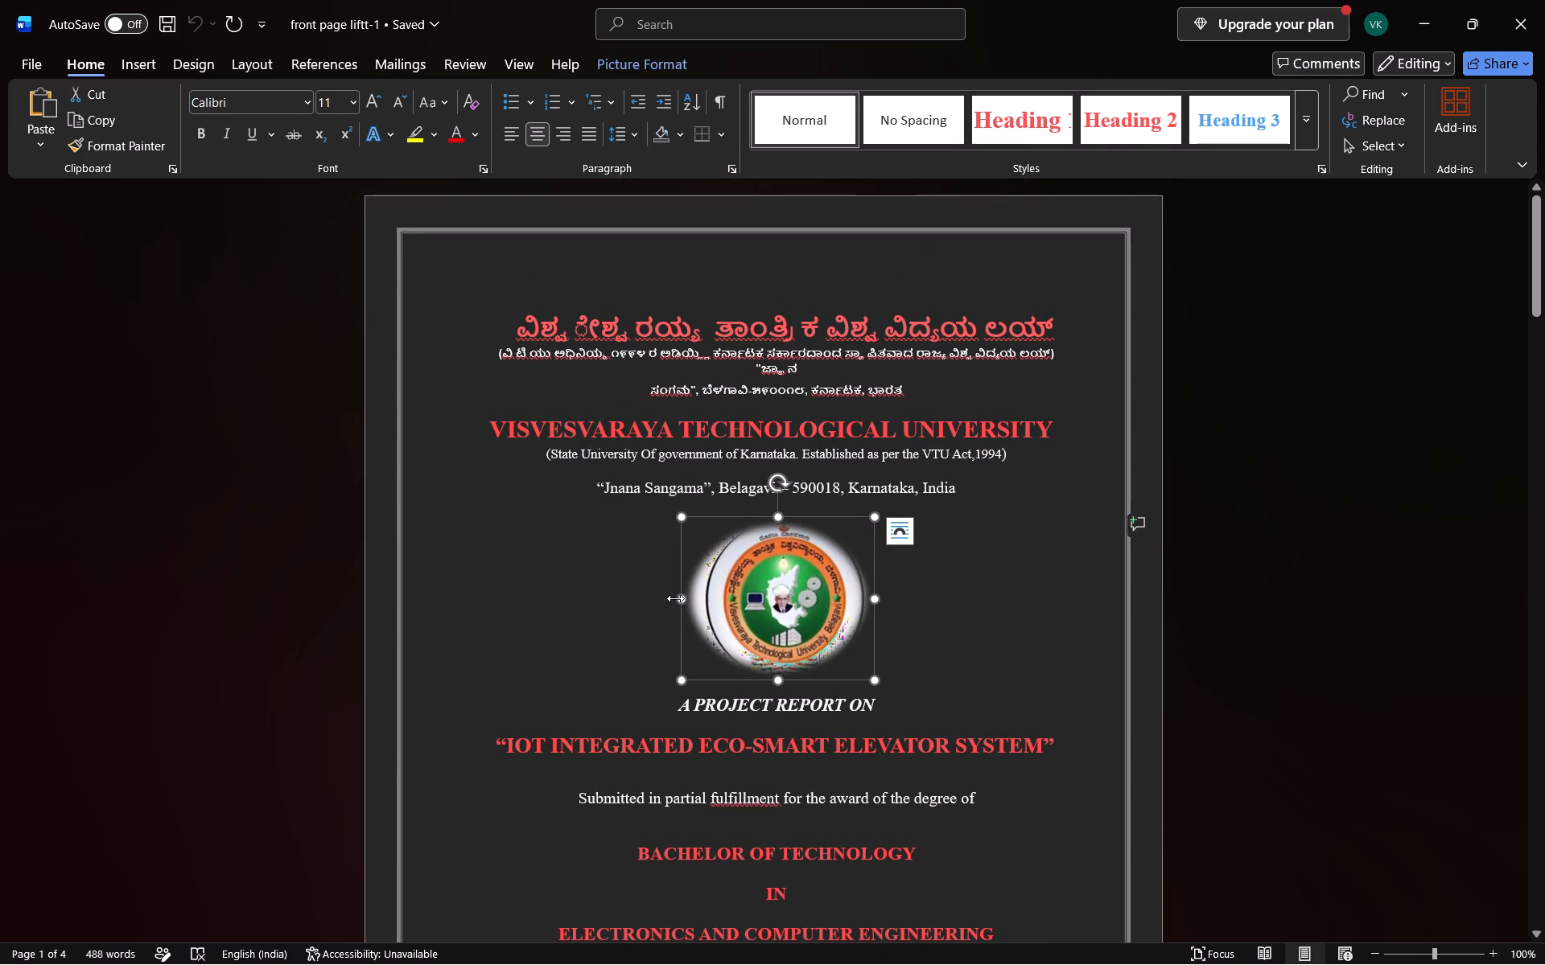
pyautogui.scroll(-5, 675, 598)
pyautogui.scroll(3, 675, 598)
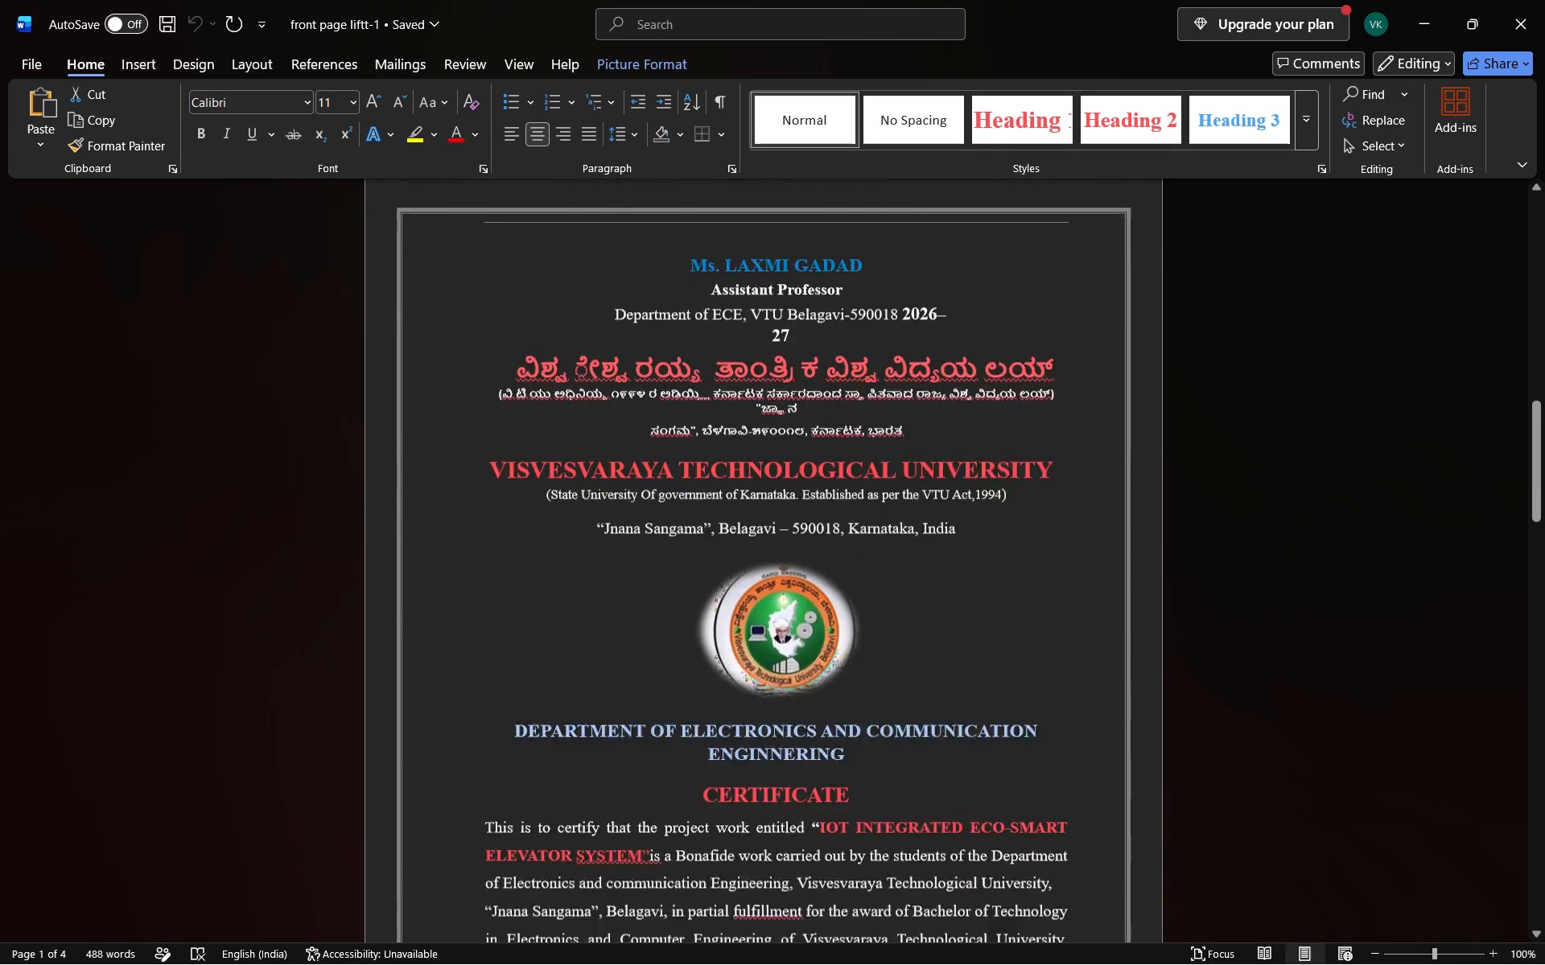
pyautogui.scroll(8, 675, 598)
pyautogui.scroll(-1, 675, 598)
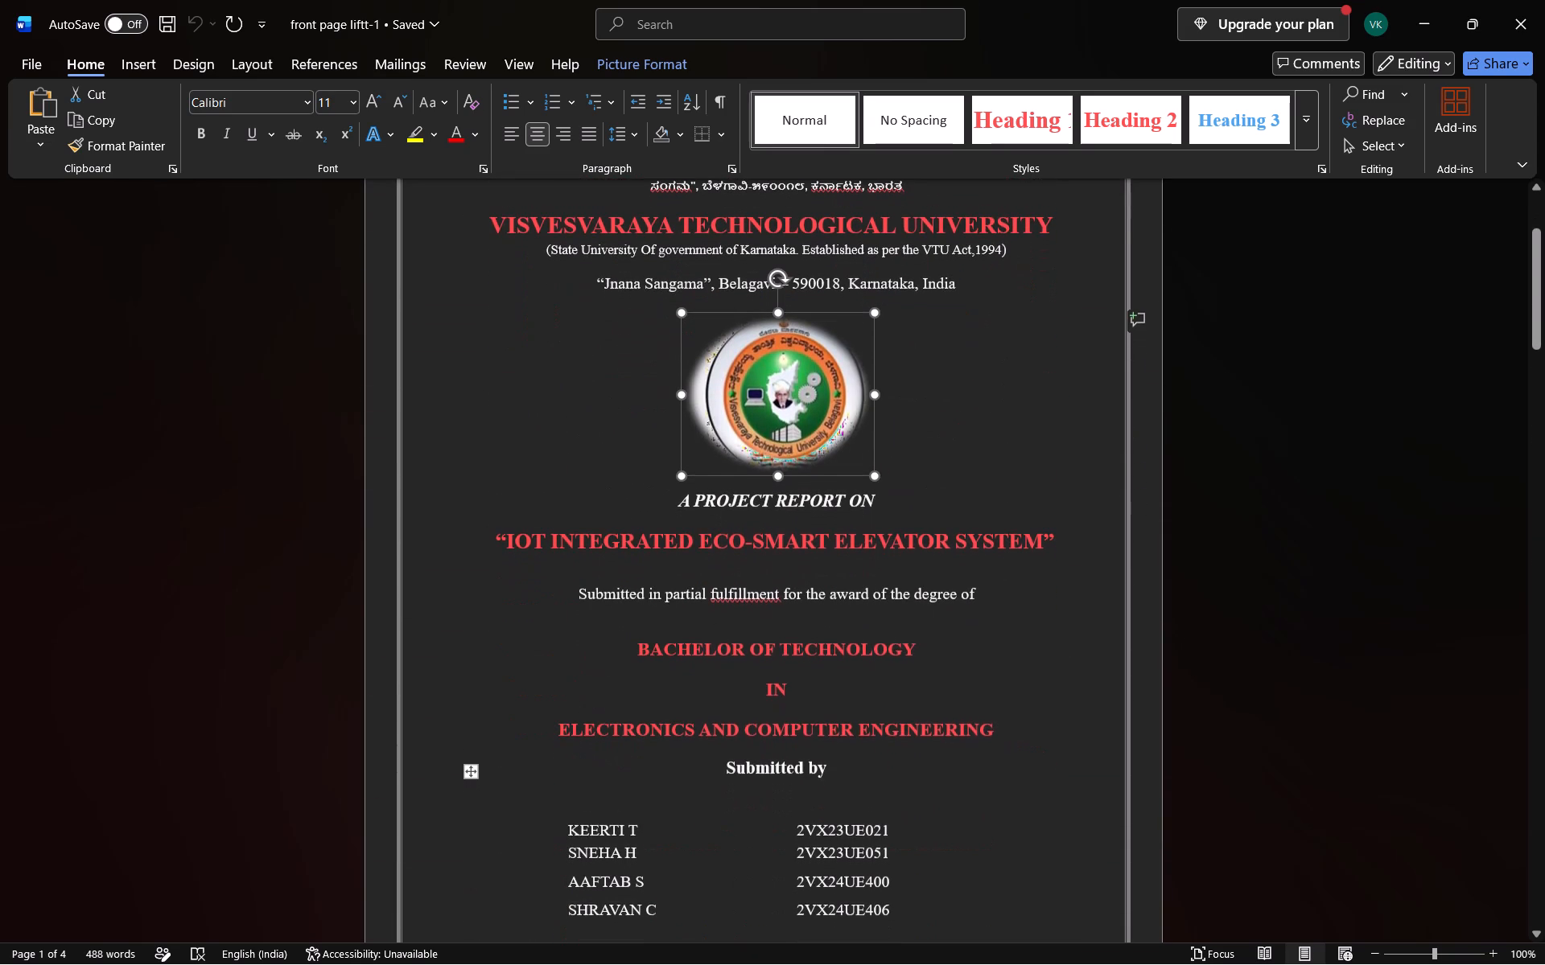
pyautogui.scroll(-1, 675, 598)
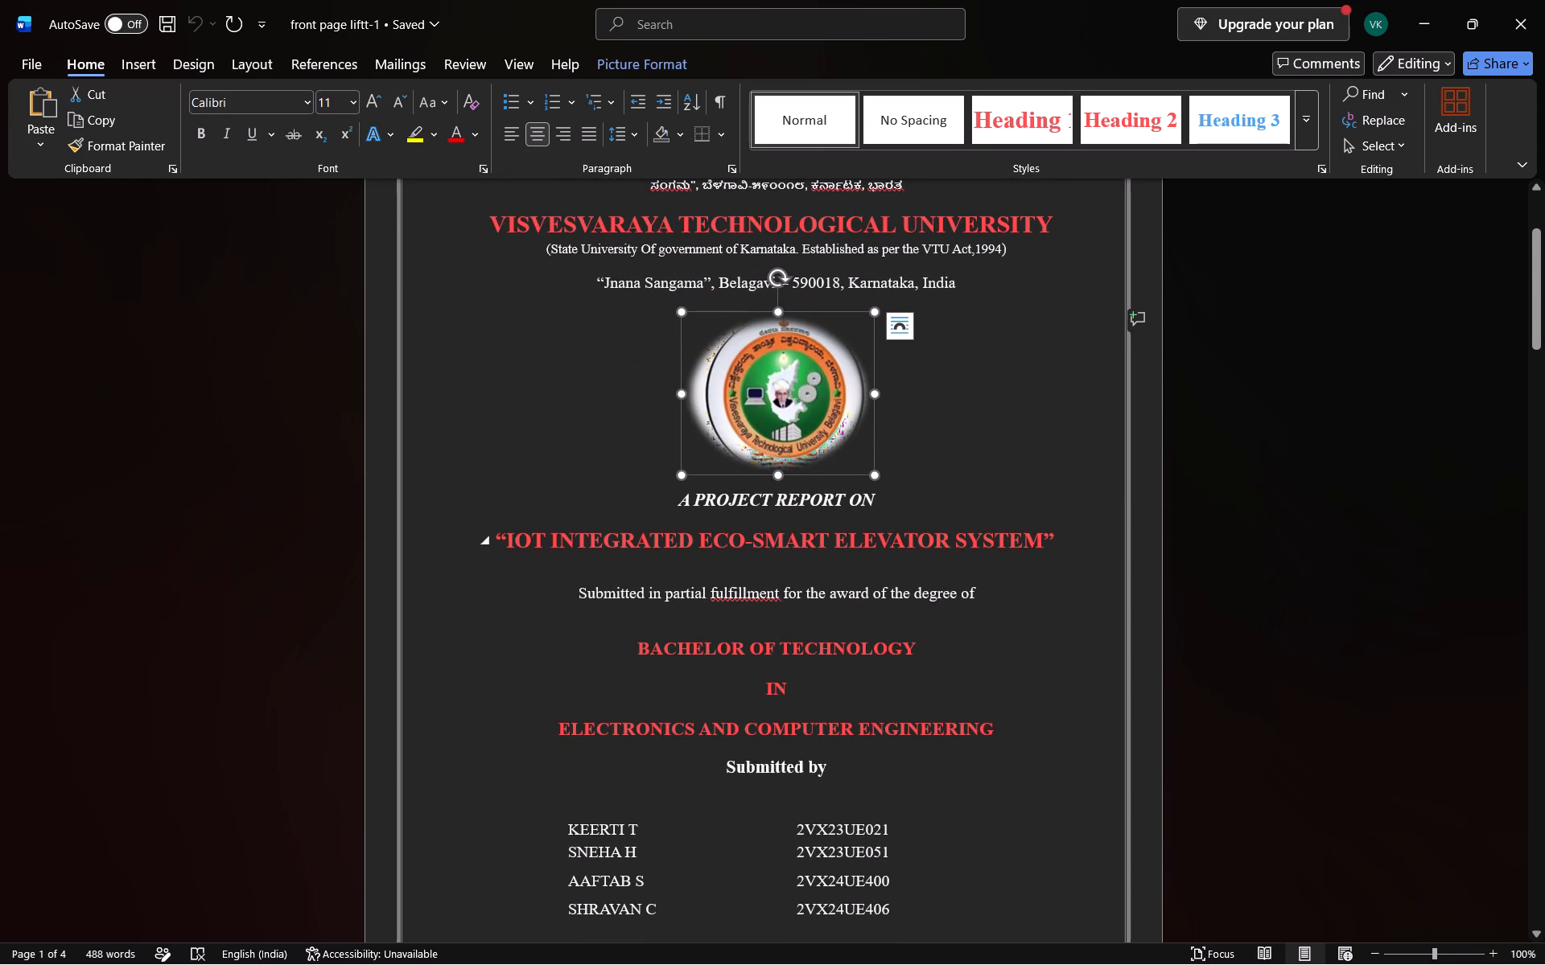
pyautogui.click(496, 532)
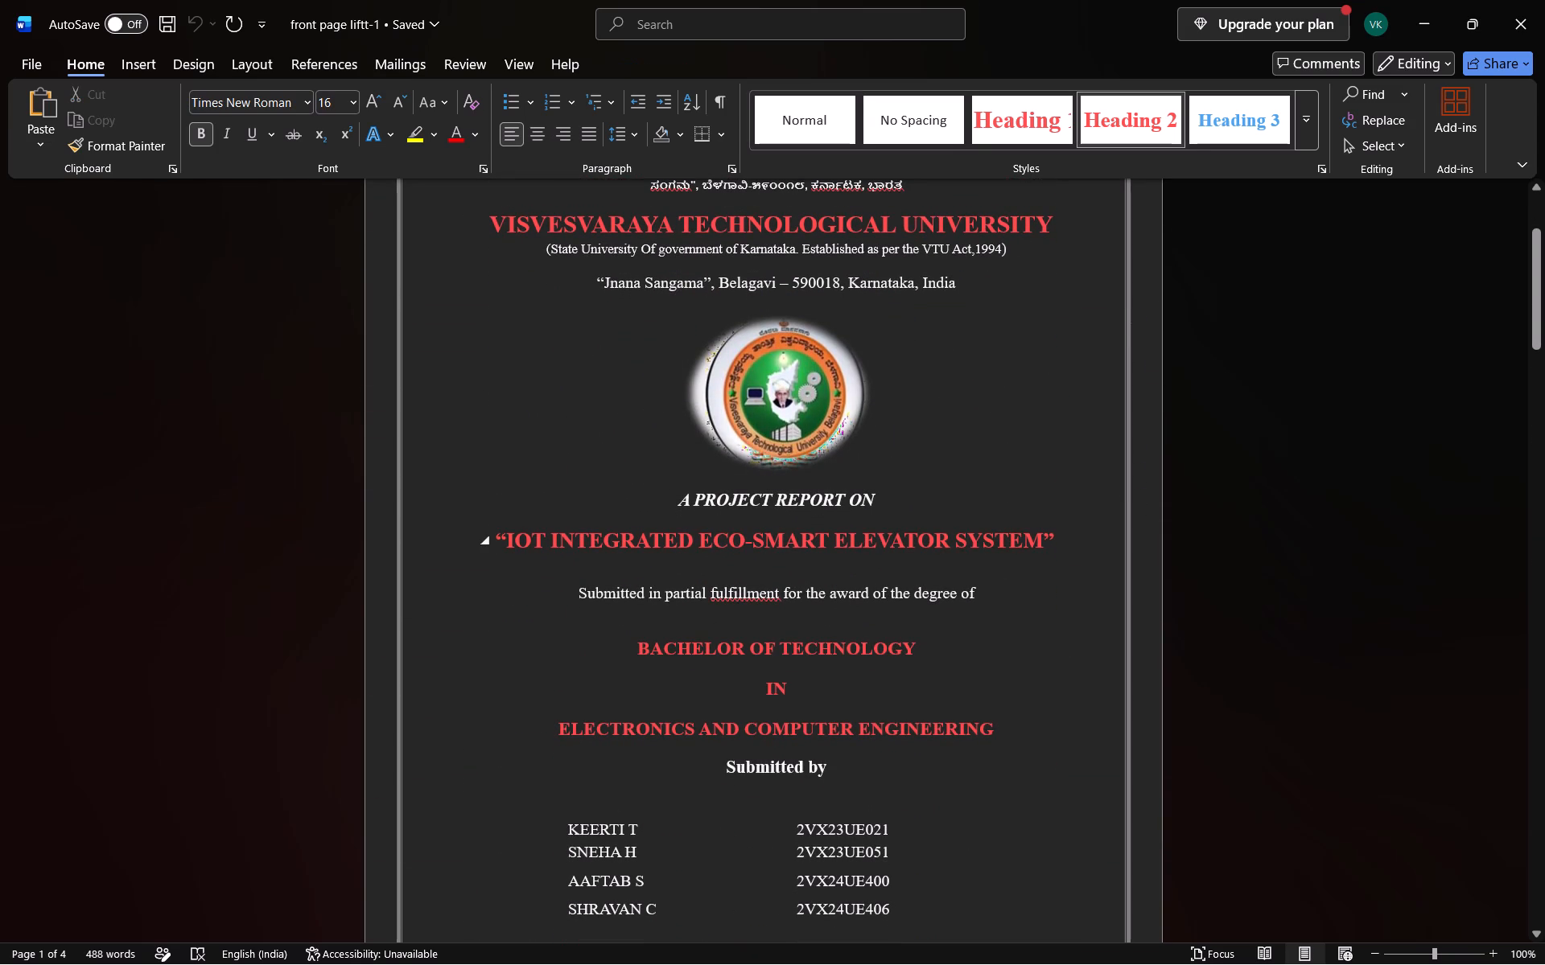
pyautogui.click(1044, 538)
pyautogui.press('BackSpace')
pyautogui.press('BackSpace')
pyautogui.press('BackSpace')
pyautogui.press('BackSpace')
pyautogui.press('BackSpace')
pyautogui.press('BackSpace')
pyautogui.press('BackSpace')
pyautogui.press('BackSpace')
pyautogui.press('BackSpace')
pyautogui.press('BackSpace')
pyautogui.press('BackSpace')
pyautogui.press('BackSpace')
pyautogui.press('BackSpace')
pyautogui.press('BackSpace')
pyautogui.press('BackSpace')
pyautogui.press('BackSpace')
pyautogui.press('BackSpace')
pyautogui.press('BackSpace')
pyautogui.press('BackSpace')
pyautogui.press('BackSpace')
pyautogui.press('BackSpace')
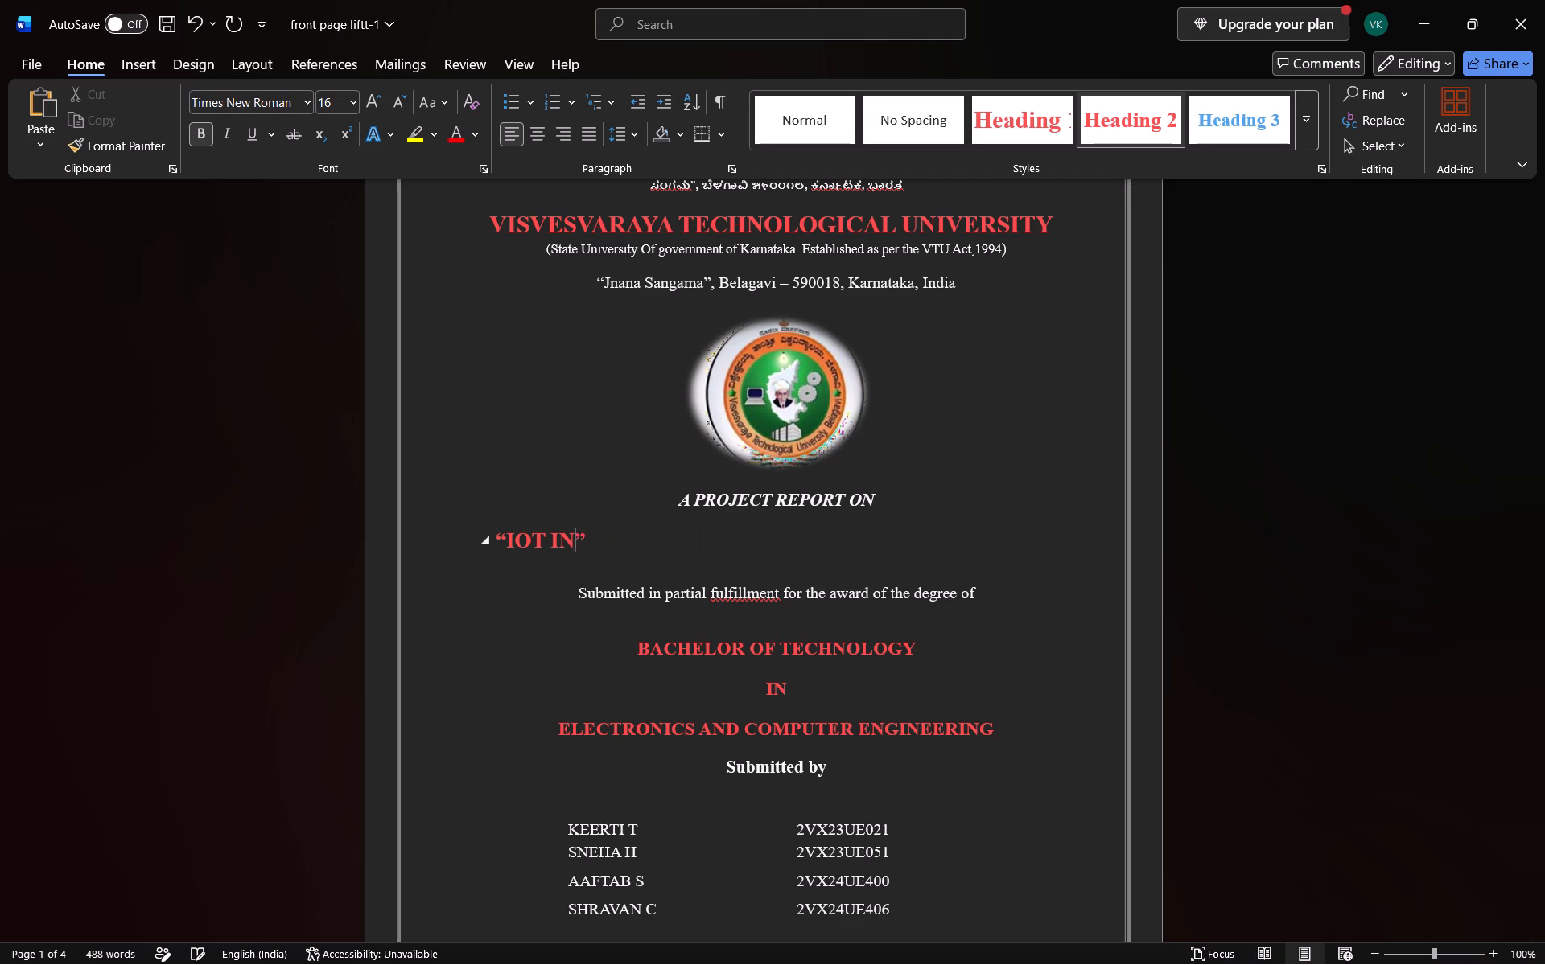
pyautogui.press('BackSpace')
pyautogui.press('BackSpace')
pyautogui.press('BackSpace')
pyautogui.press('BackSpace')
pyautogui.press('BackSpace')
pyautogui.press('BackSpace')
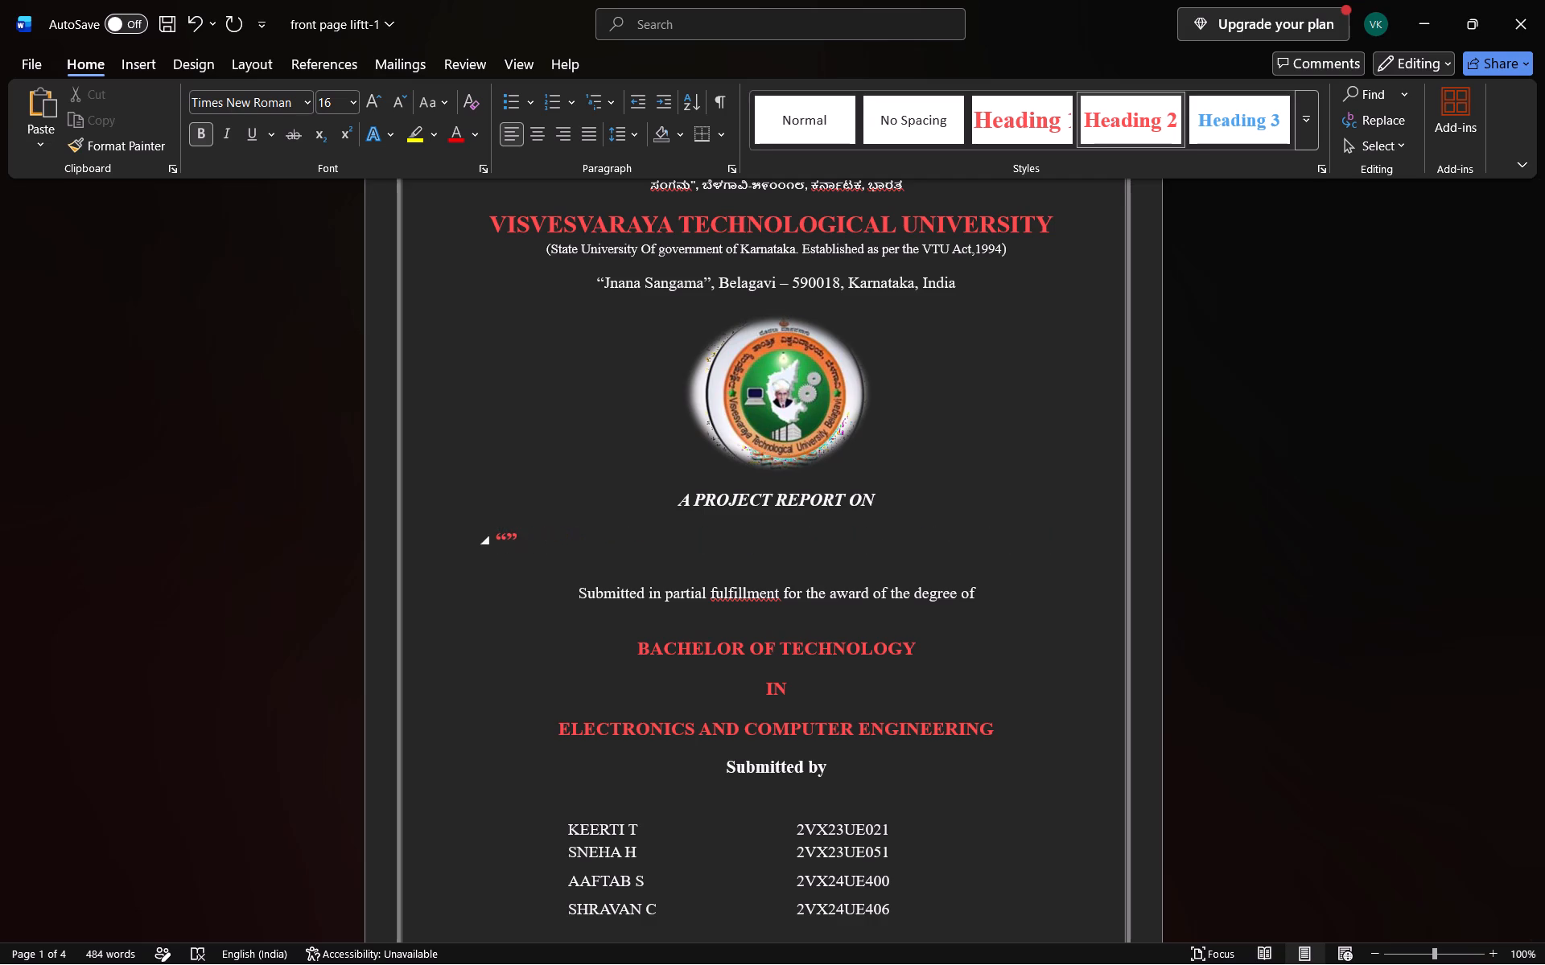
pyautogui.rightClick(1044, 538)
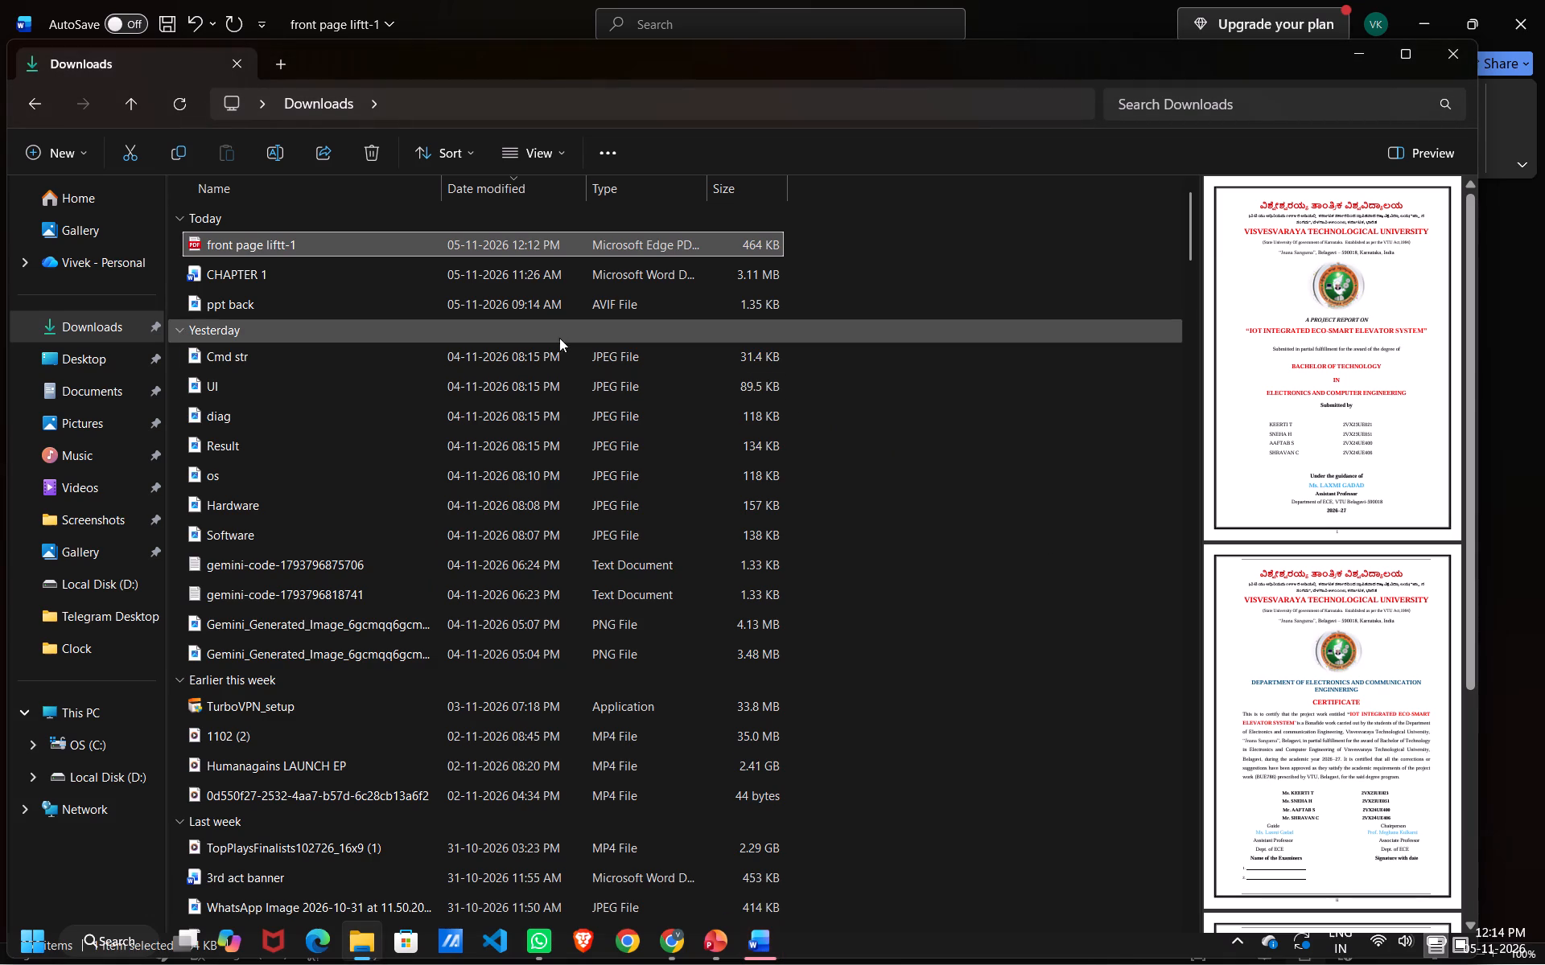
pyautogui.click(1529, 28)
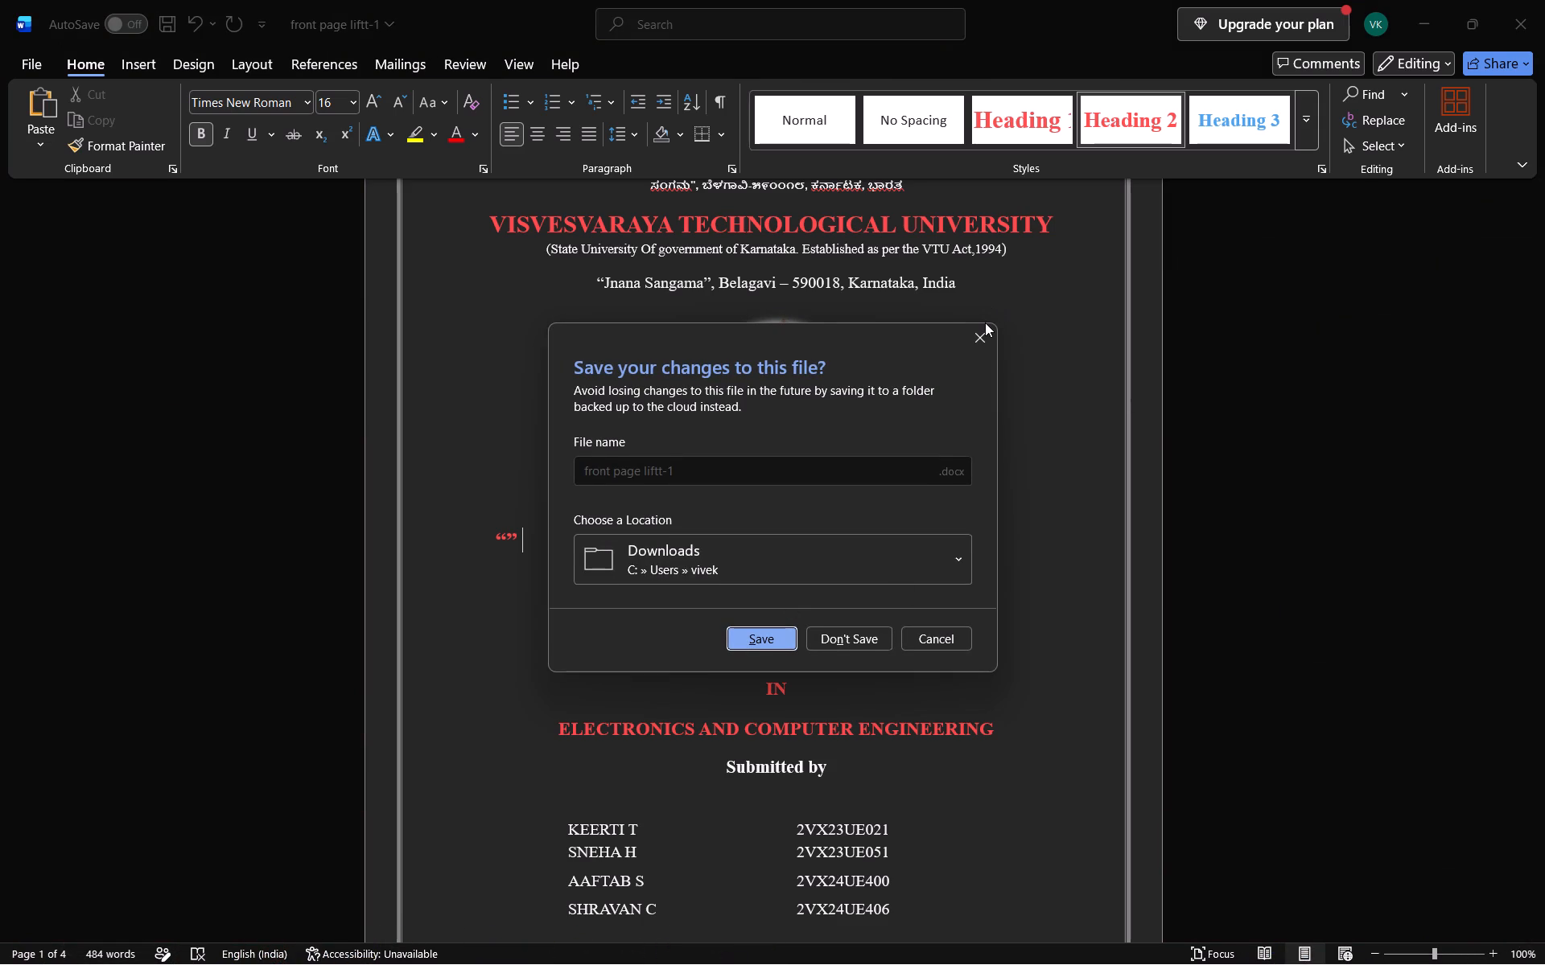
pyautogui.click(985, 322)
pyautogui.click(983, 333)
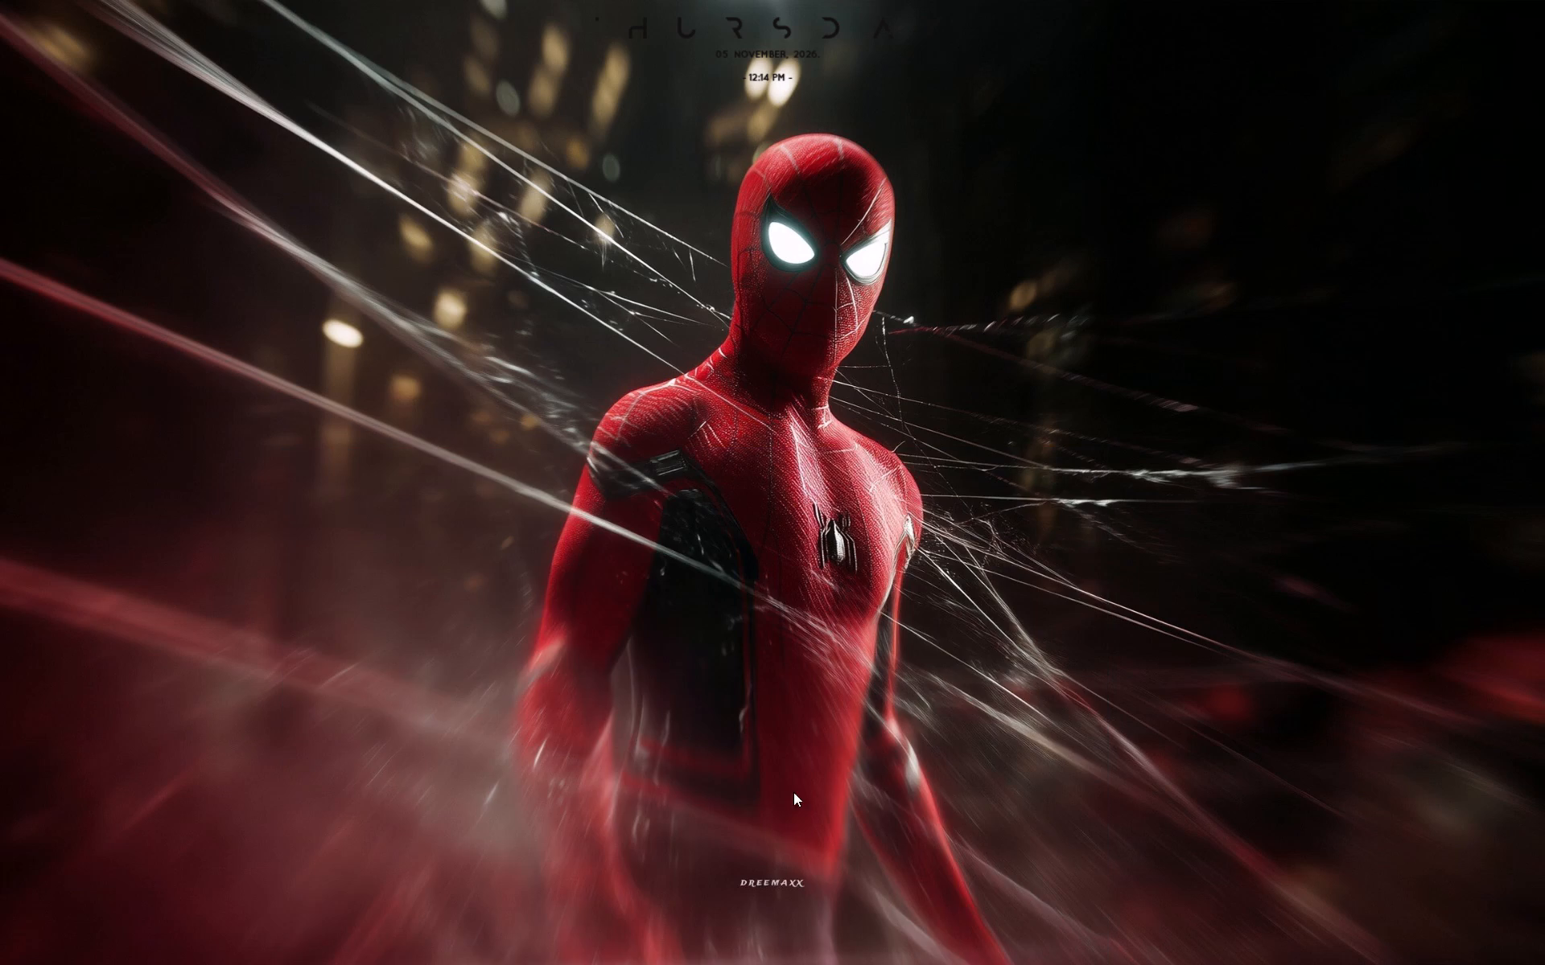
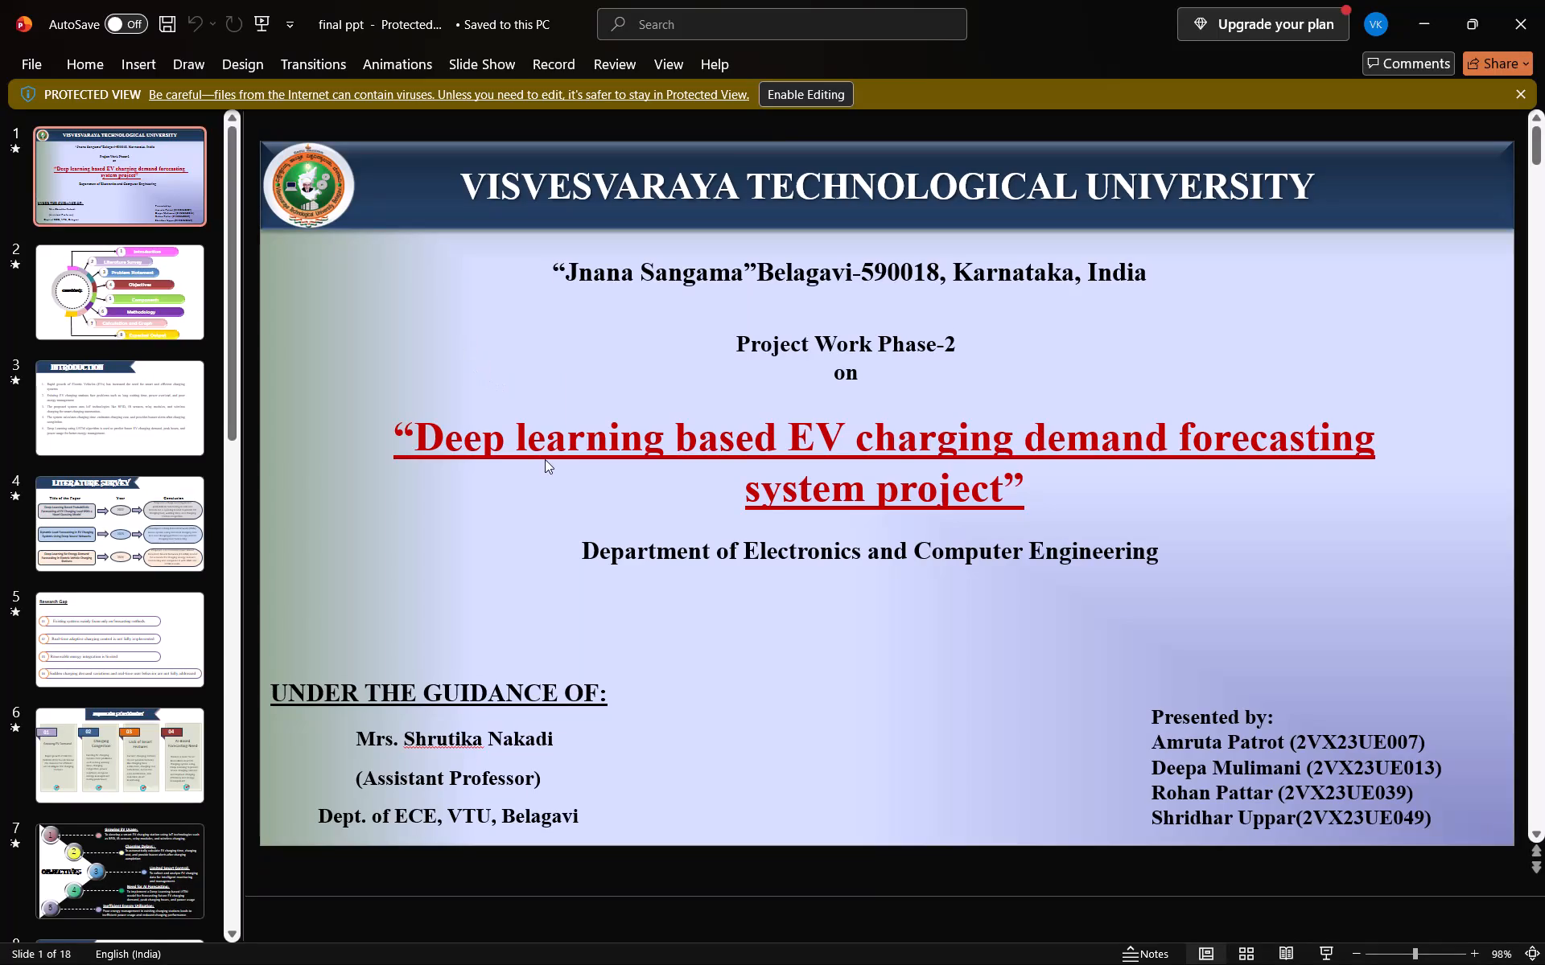
# Close the final ppt presentation on EV charging demand forecasting without enabling editing.
pyautogui.click(1544, 0)
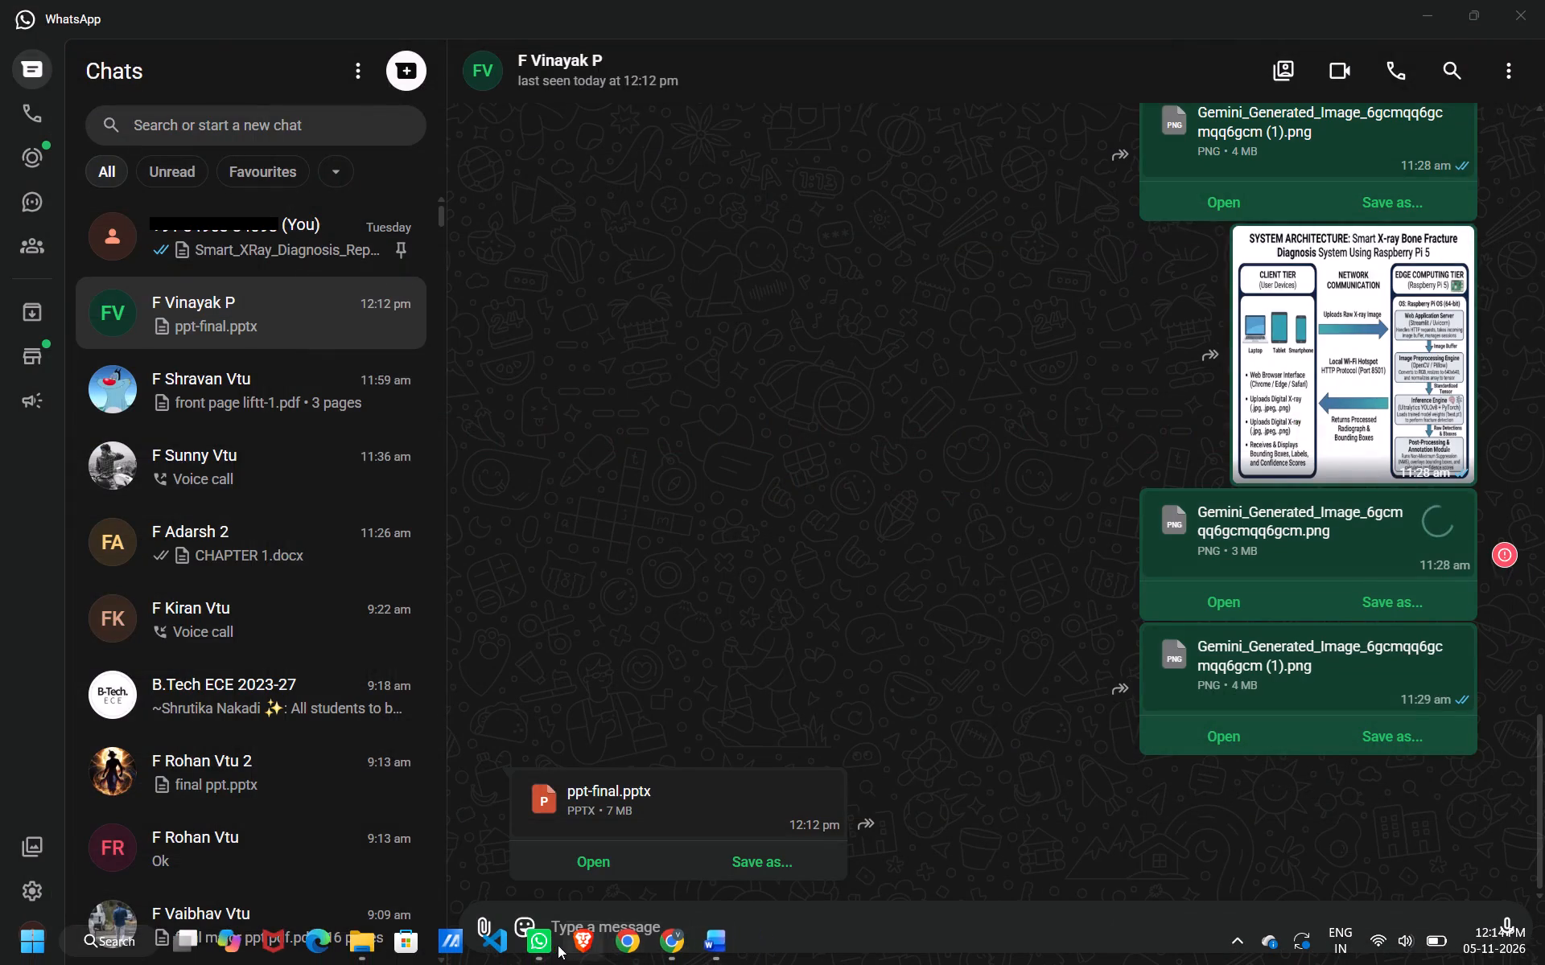
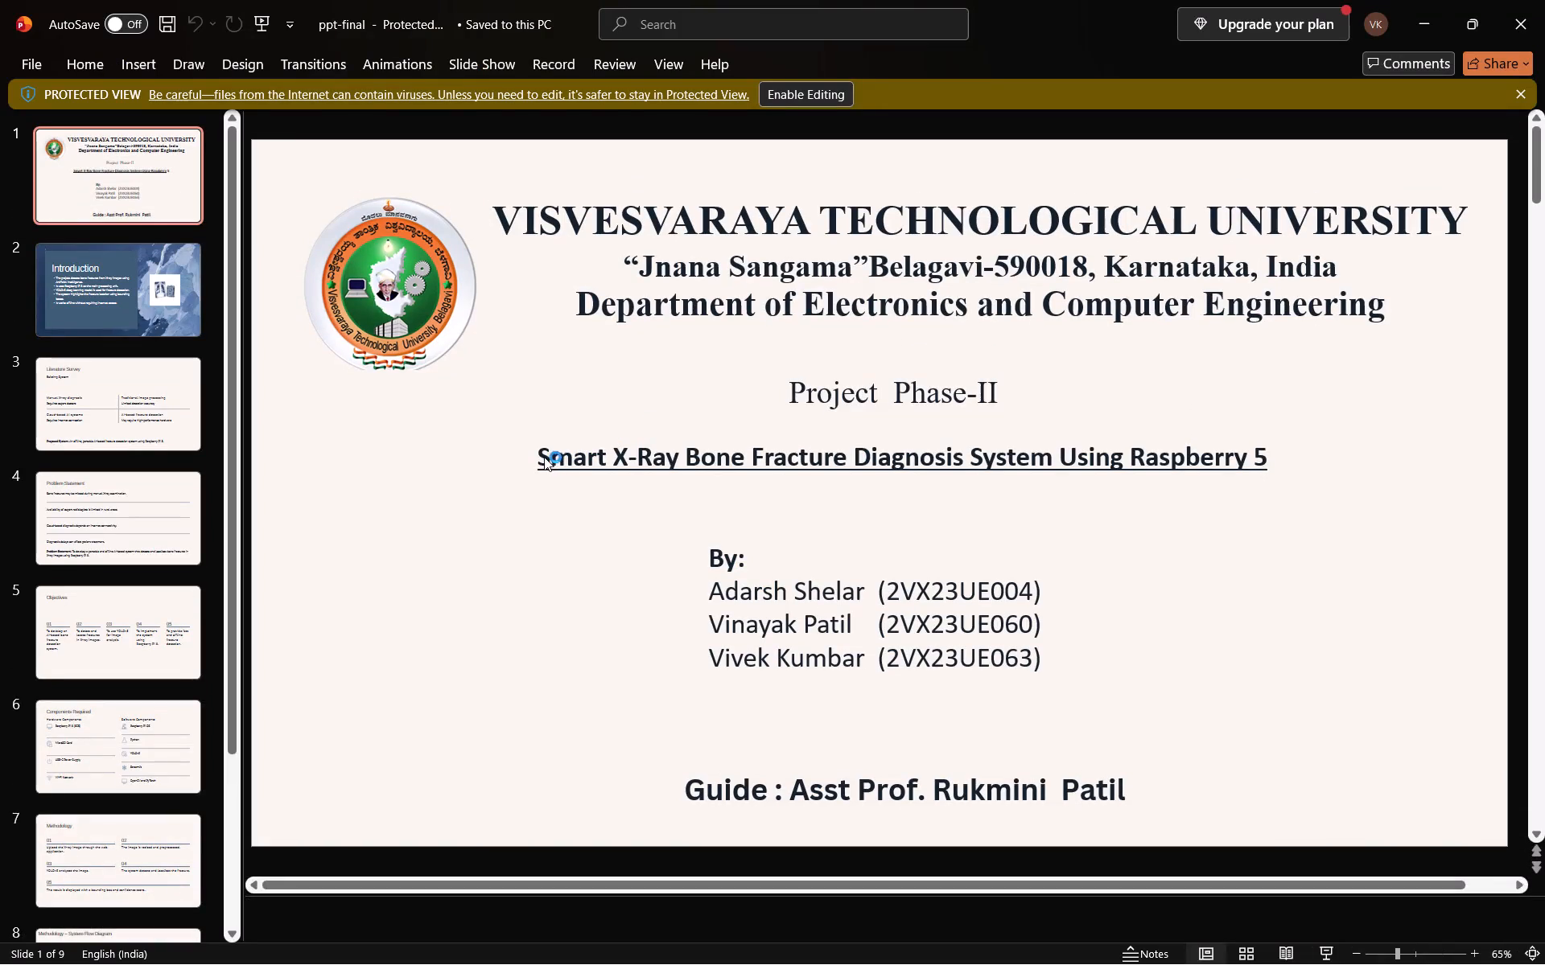
# Copy the project title from the presentation's first slide and paste it between the quotation marks in the Word front page.
pyautogui.moveTo(538, 454); pyautogui.dragTo(1219, 500)
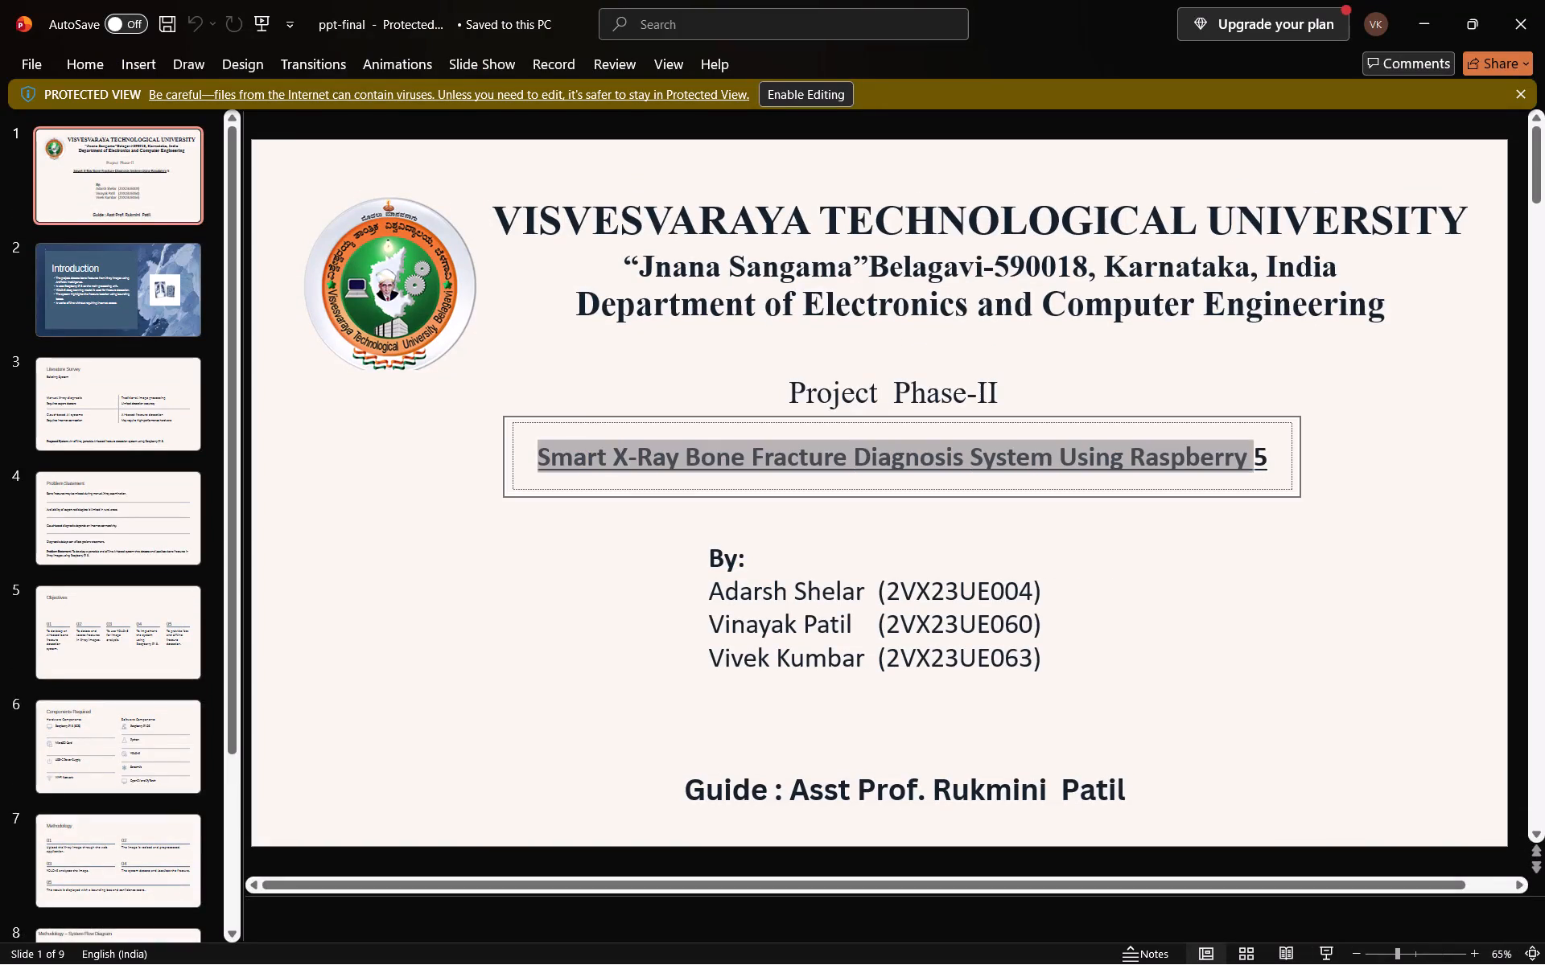
pyautogui.moveTo(1219, 500); pyautogui.dragTo(1367, 495)
pyautogui.hotkey('ctrl', 'c')
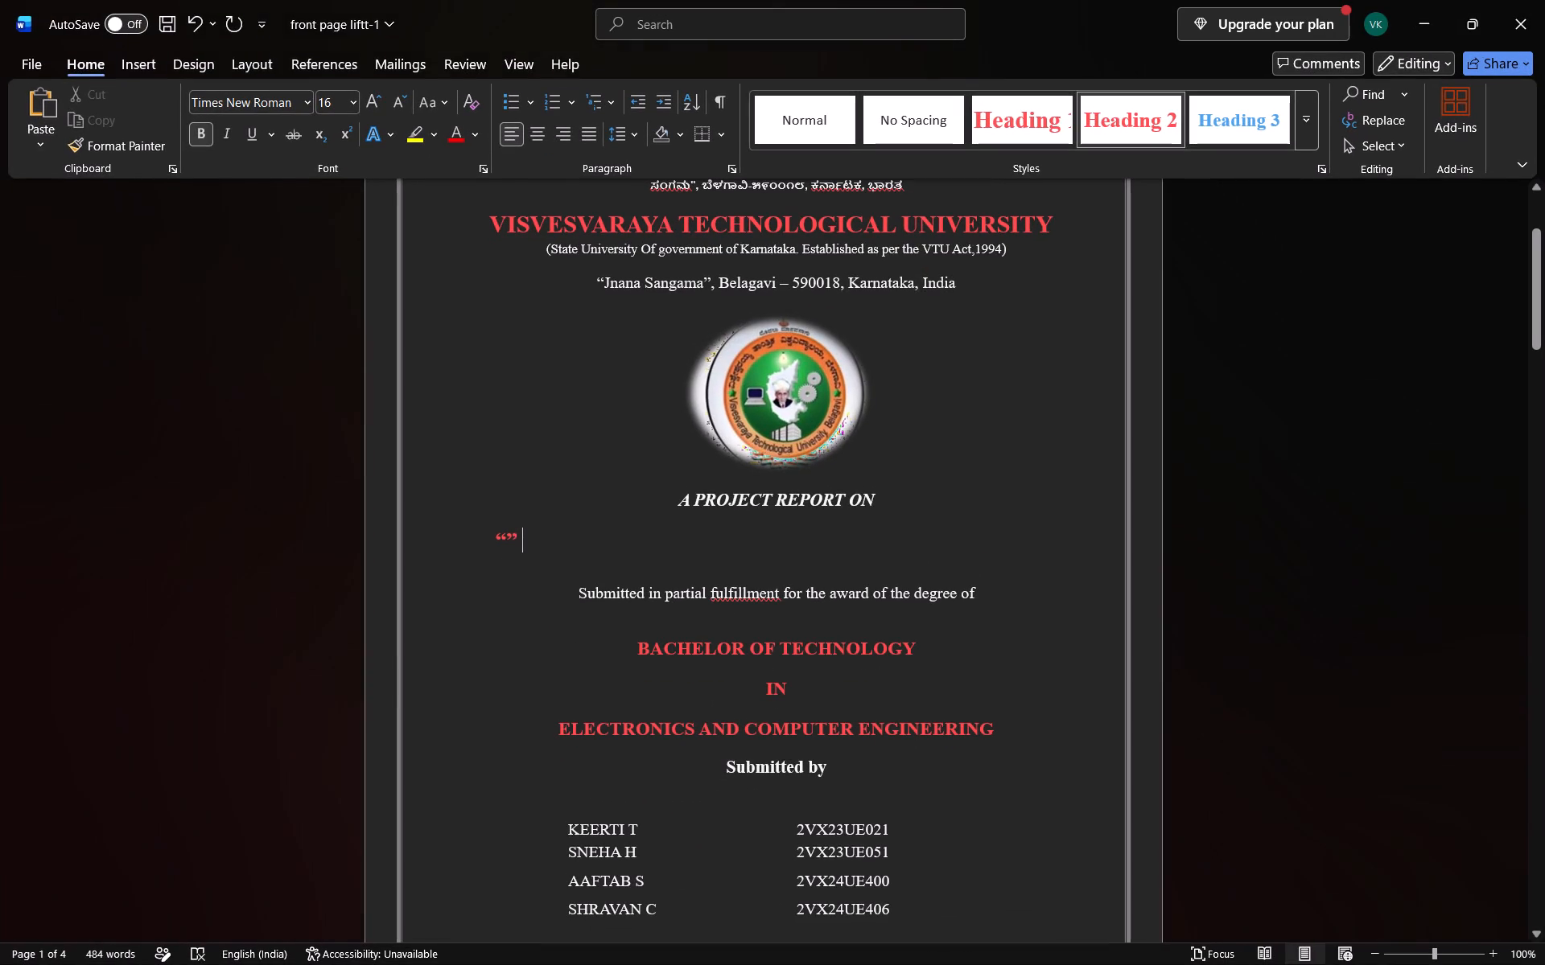
pyautogui.doubleClick(612, 581)
pyautogui.press('Left')
pyautogui.press('Up')
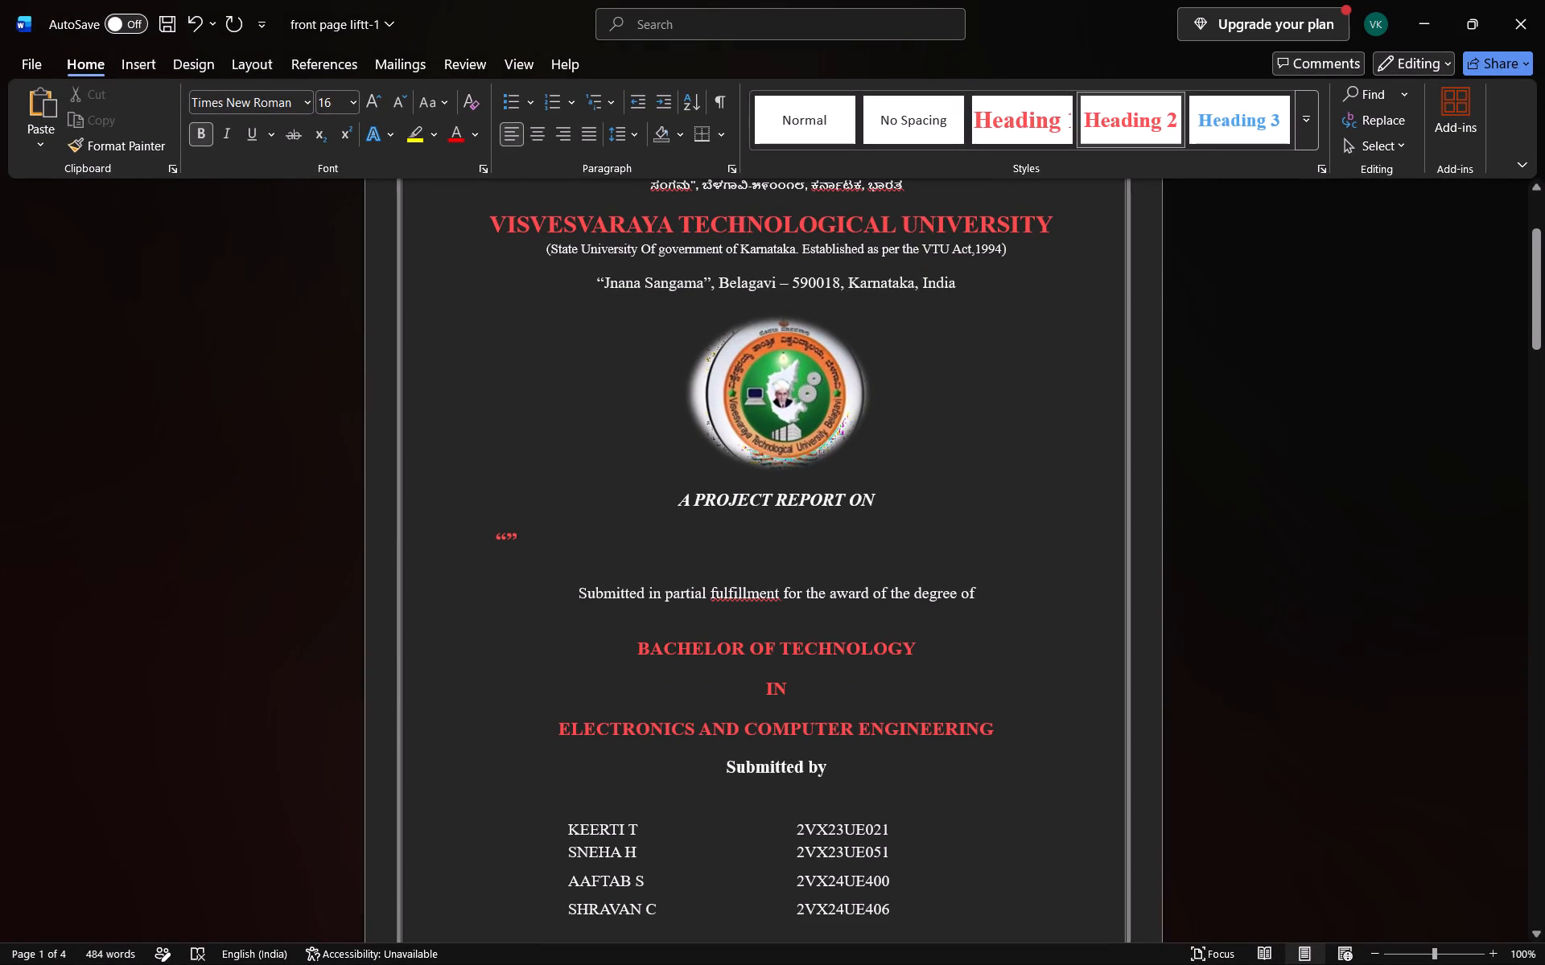
pyautogui.press('Left')
pyautogui.press('Left')
pyautogui.hotkey('ctrl', 'v')
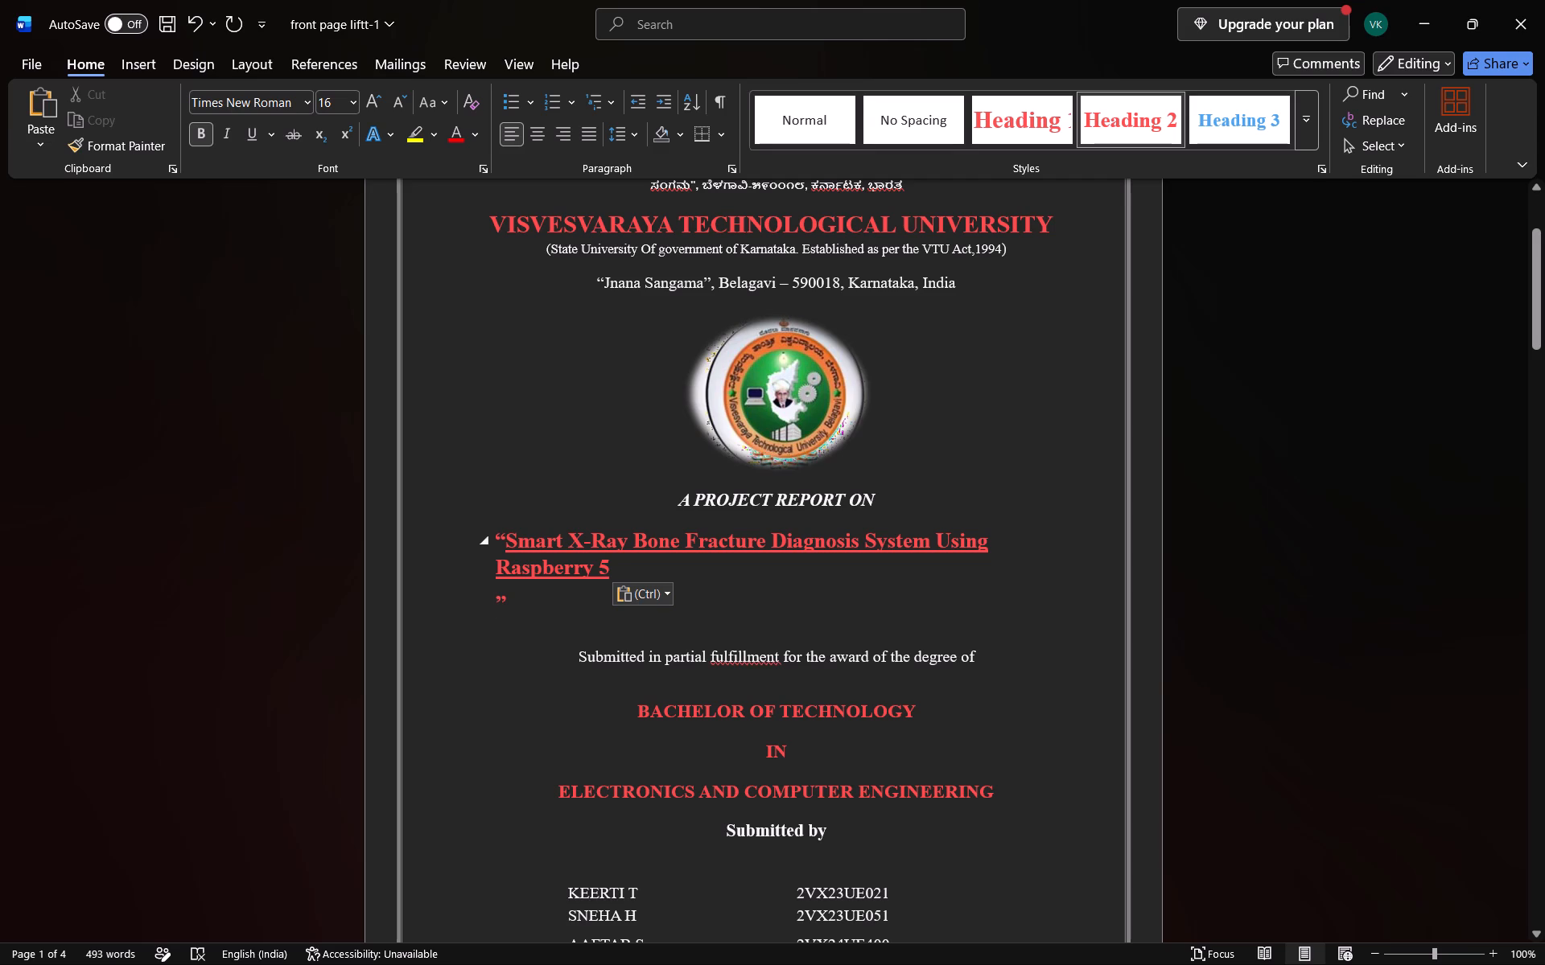
# Append "and AI" to the end of the project title, following "Raspberry 5".
pyautogui.click(612, 567)
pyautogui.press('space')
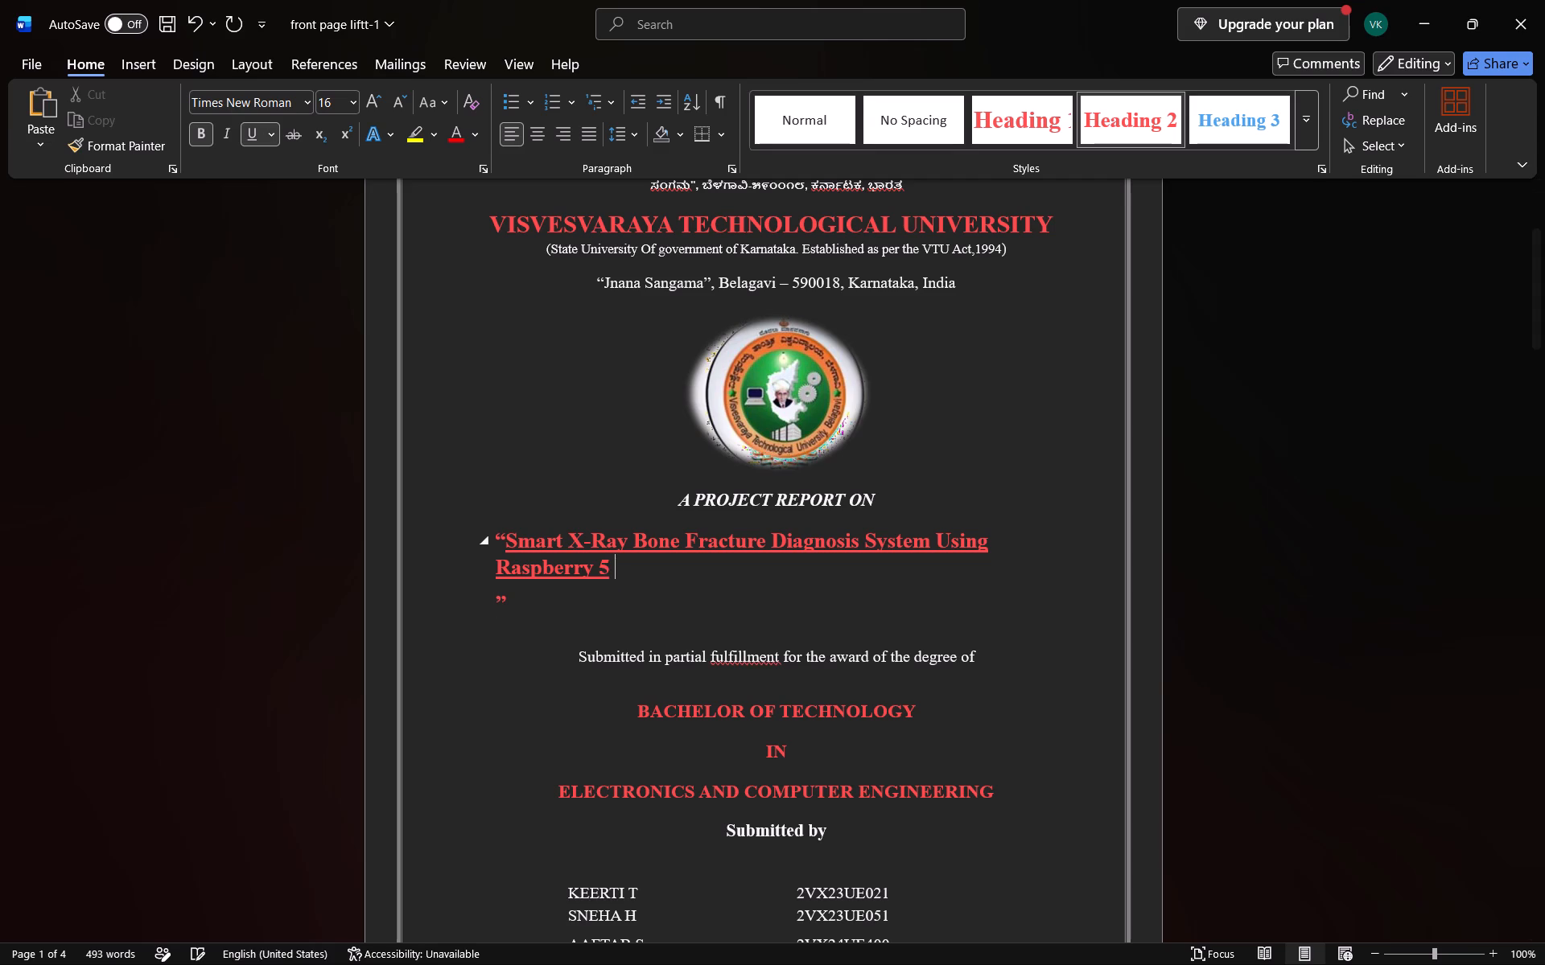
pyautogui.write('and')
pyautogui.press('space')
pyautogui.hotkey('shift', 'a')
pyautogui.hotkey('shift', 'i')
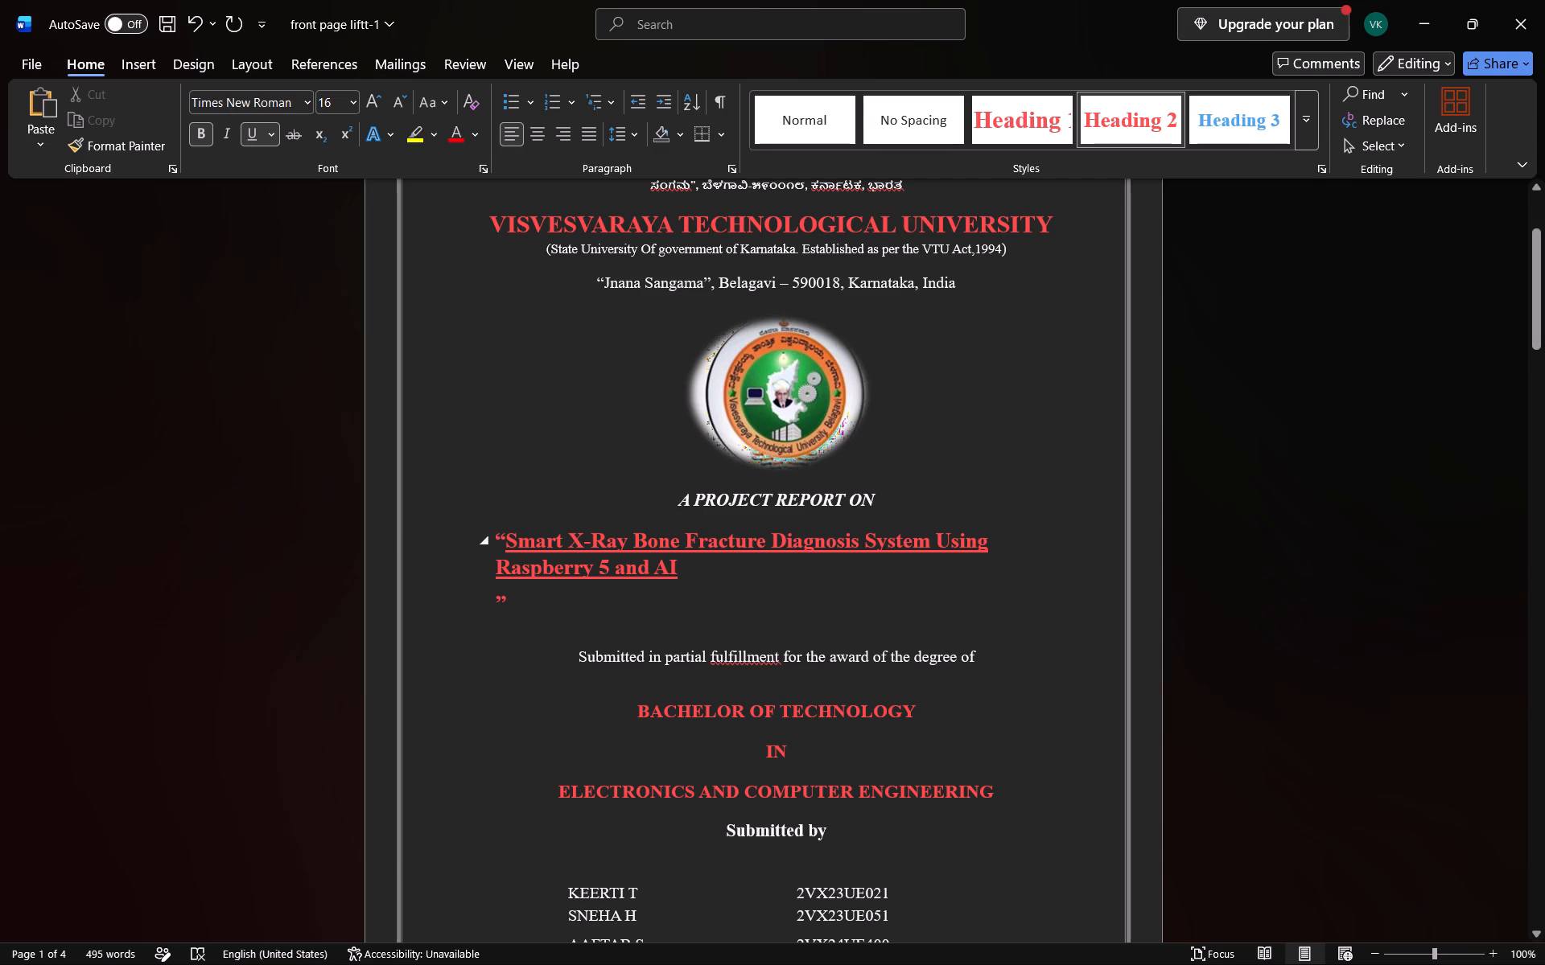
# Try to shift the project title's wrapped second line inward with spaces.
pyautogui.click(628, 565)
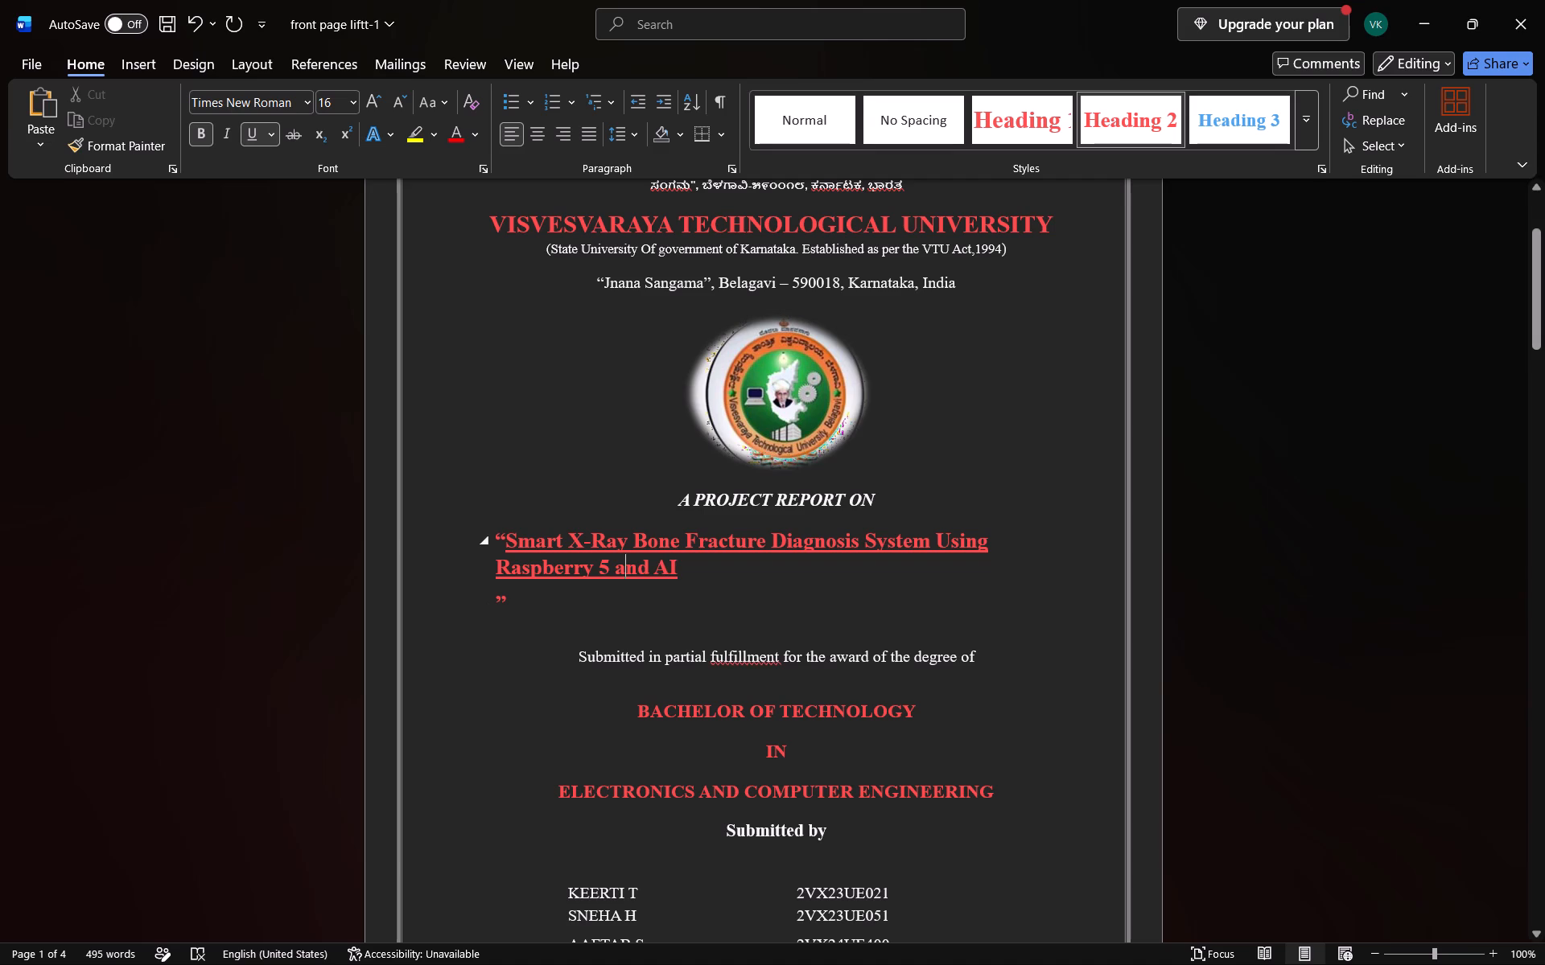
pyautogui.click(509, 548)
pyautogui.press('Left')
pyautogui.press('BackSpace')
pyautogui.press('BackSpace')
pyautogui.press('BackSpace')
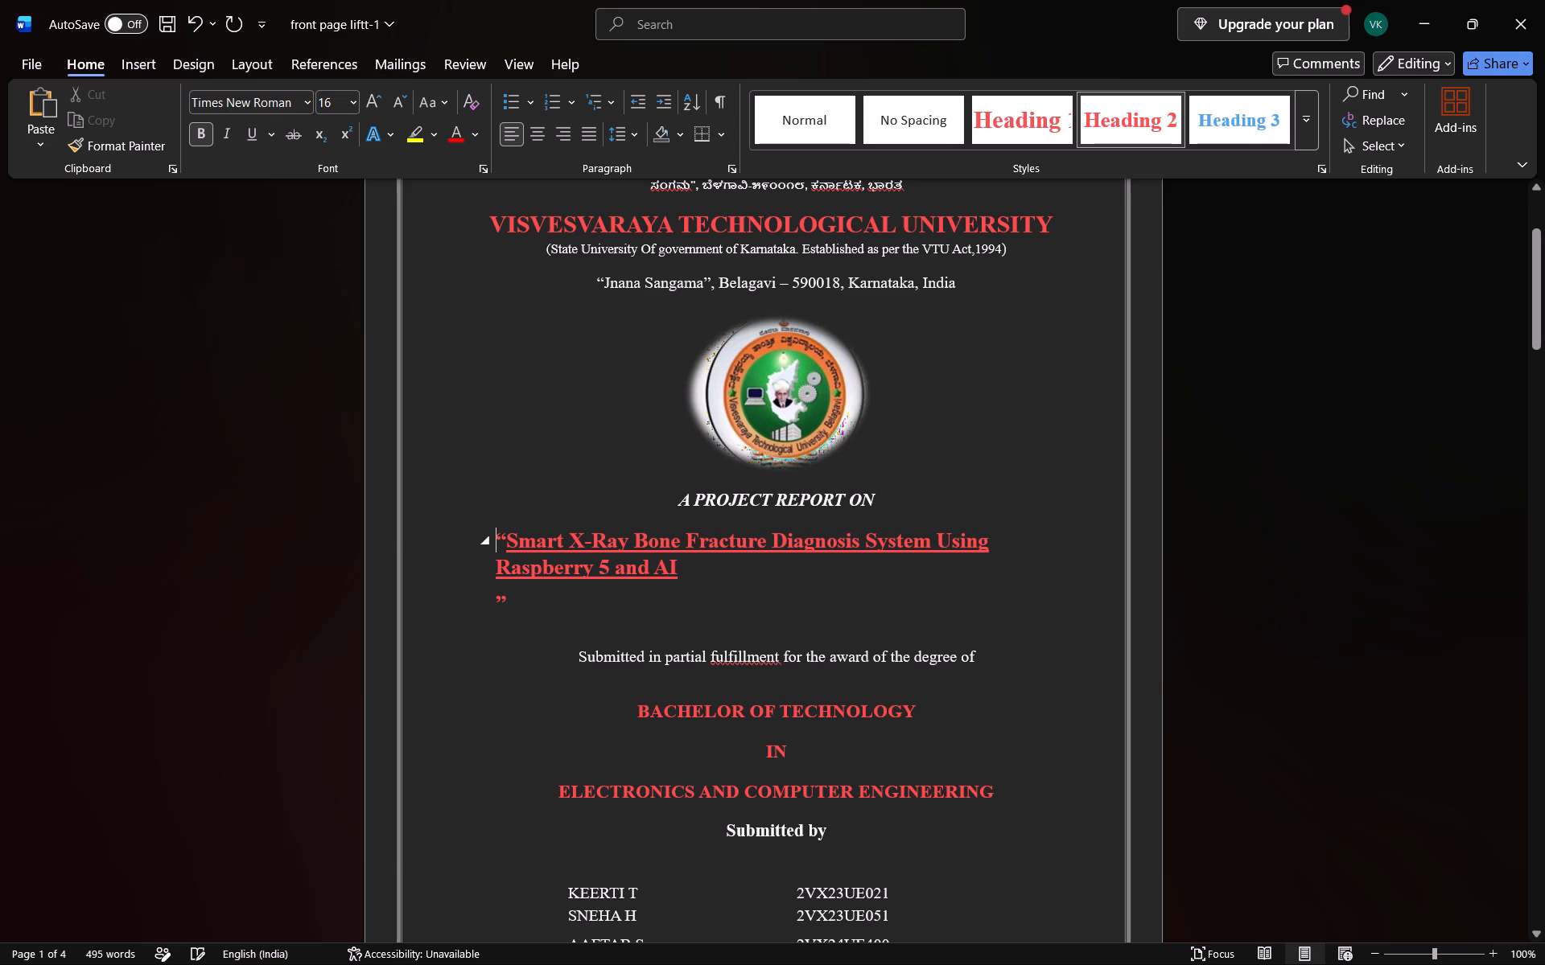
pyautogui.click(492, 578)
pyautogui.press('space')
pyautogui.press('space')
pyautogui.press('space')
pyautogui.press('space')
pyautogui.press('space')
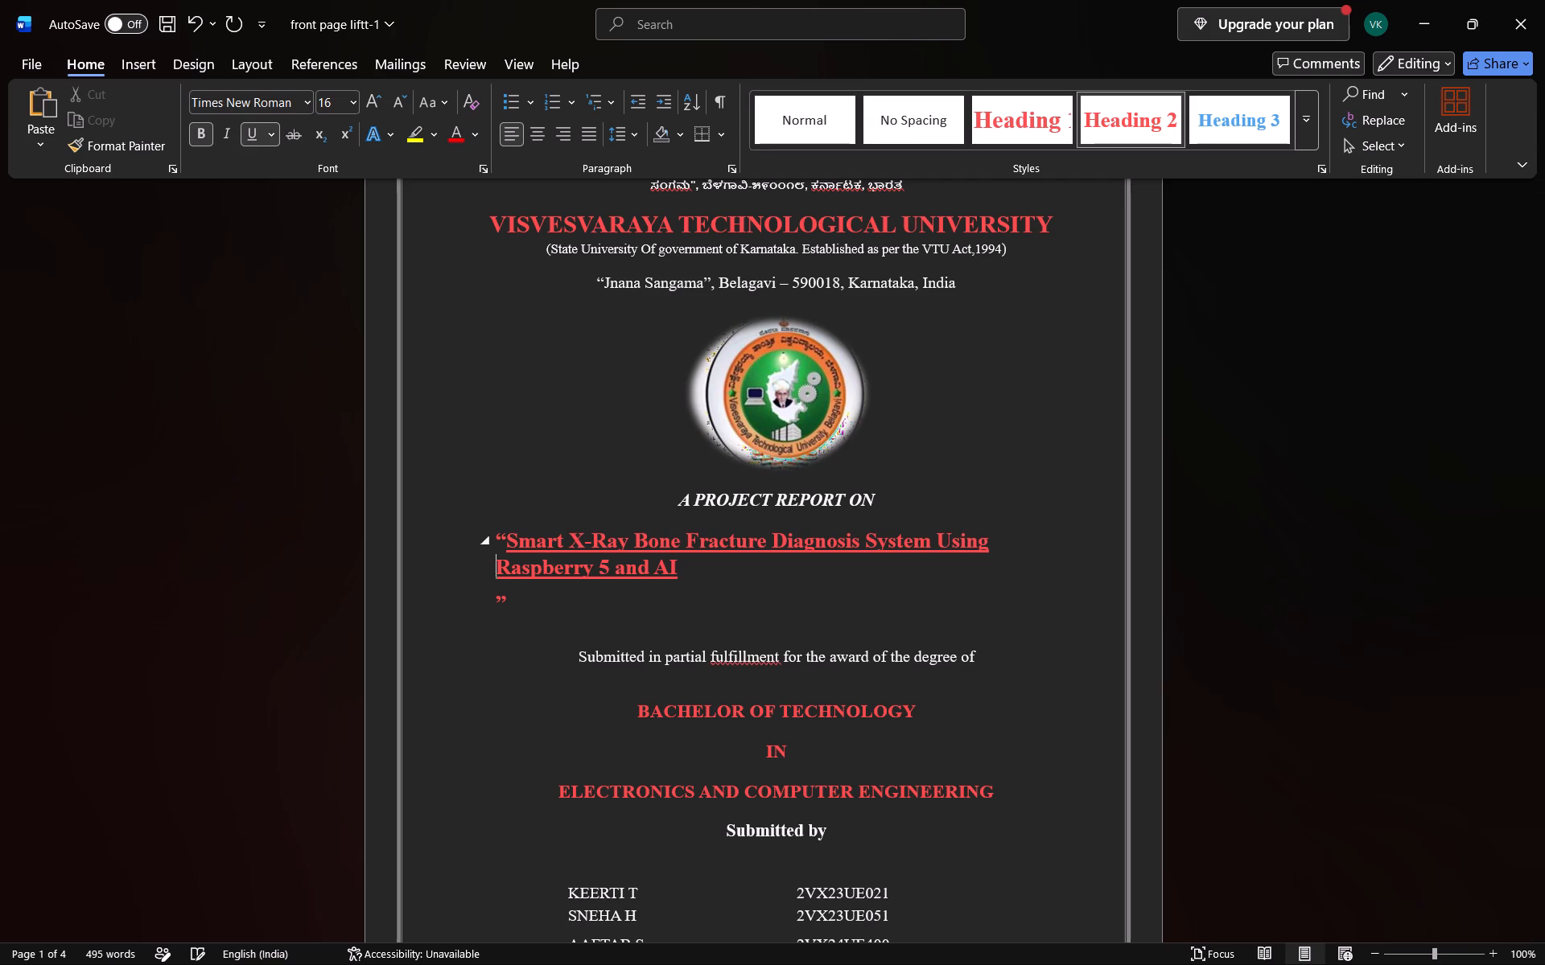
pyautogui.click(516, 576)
# Replace the spaces between "Using" and "Raspberry" in the title with a line break.
pyautogui.click(1023, 532)
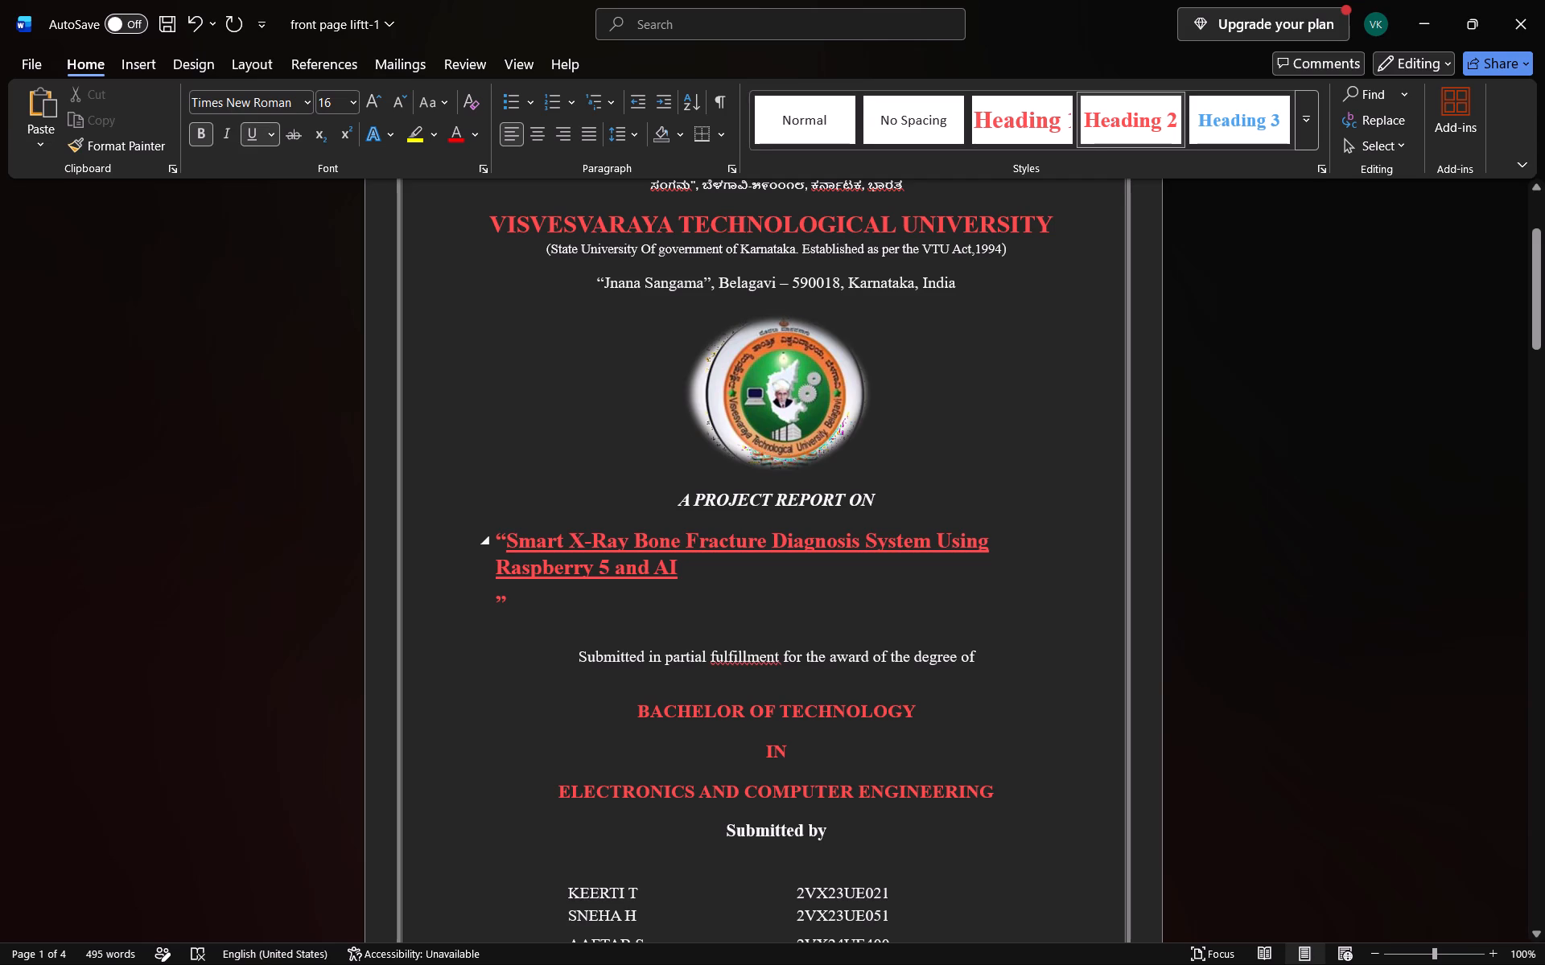
pyautogui.press('BackSpace')
pyautogui.press('BackSpace')
pyautogui.press('BackSpace')
pyautogui.press('BackSpace')
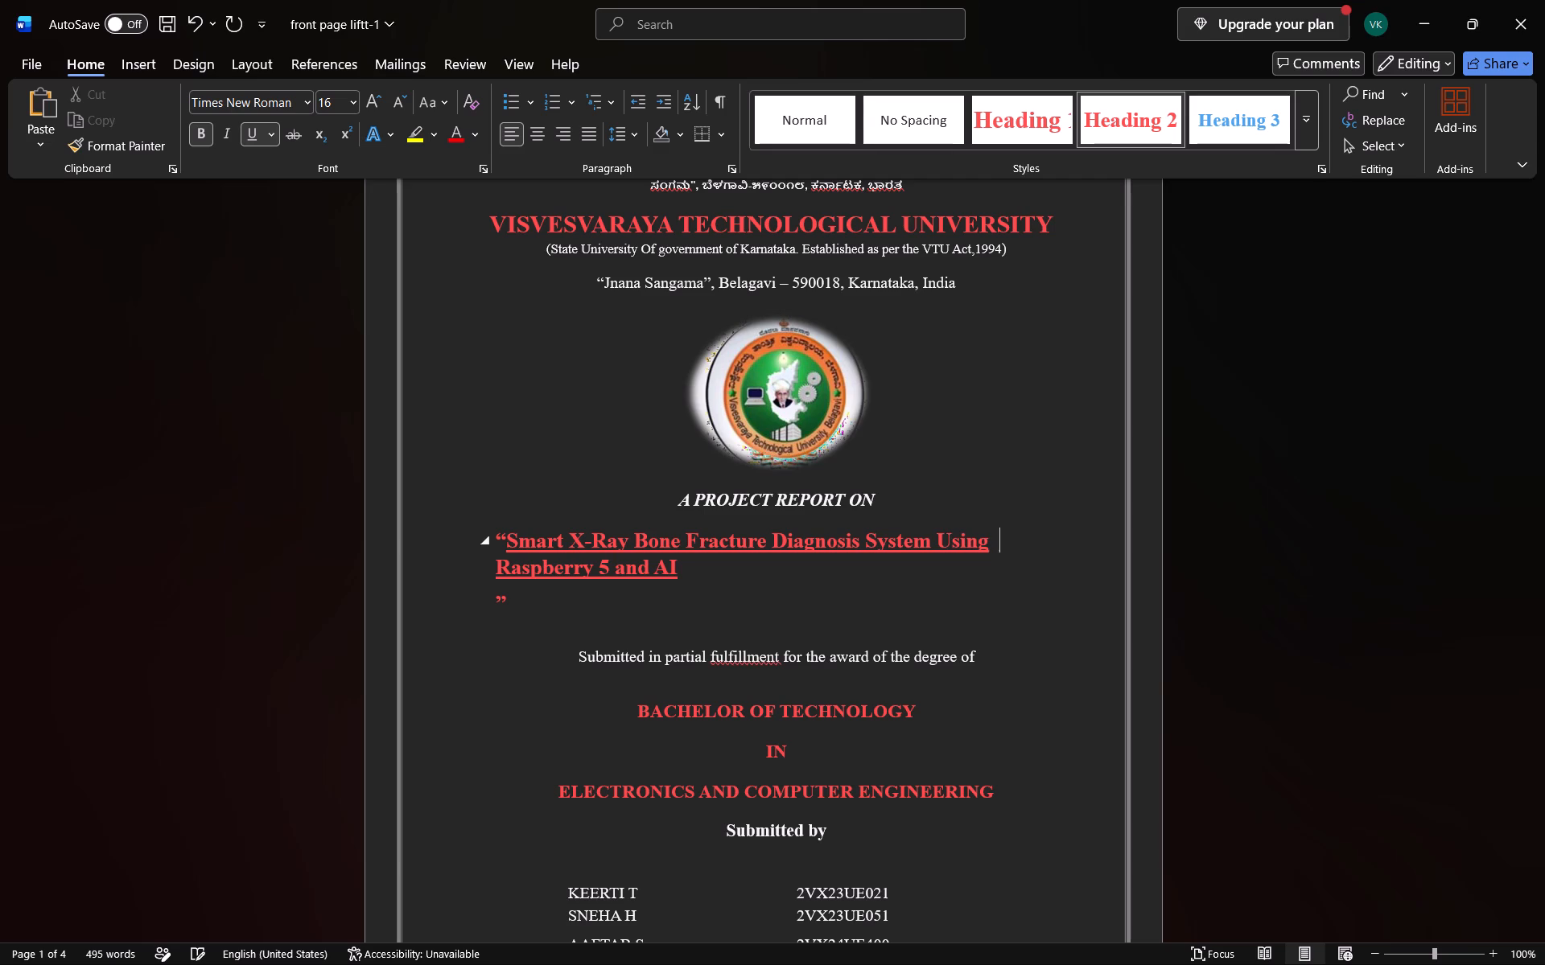
pyautogui.press('BackSpace')
pyautogui.press('BackSpace')
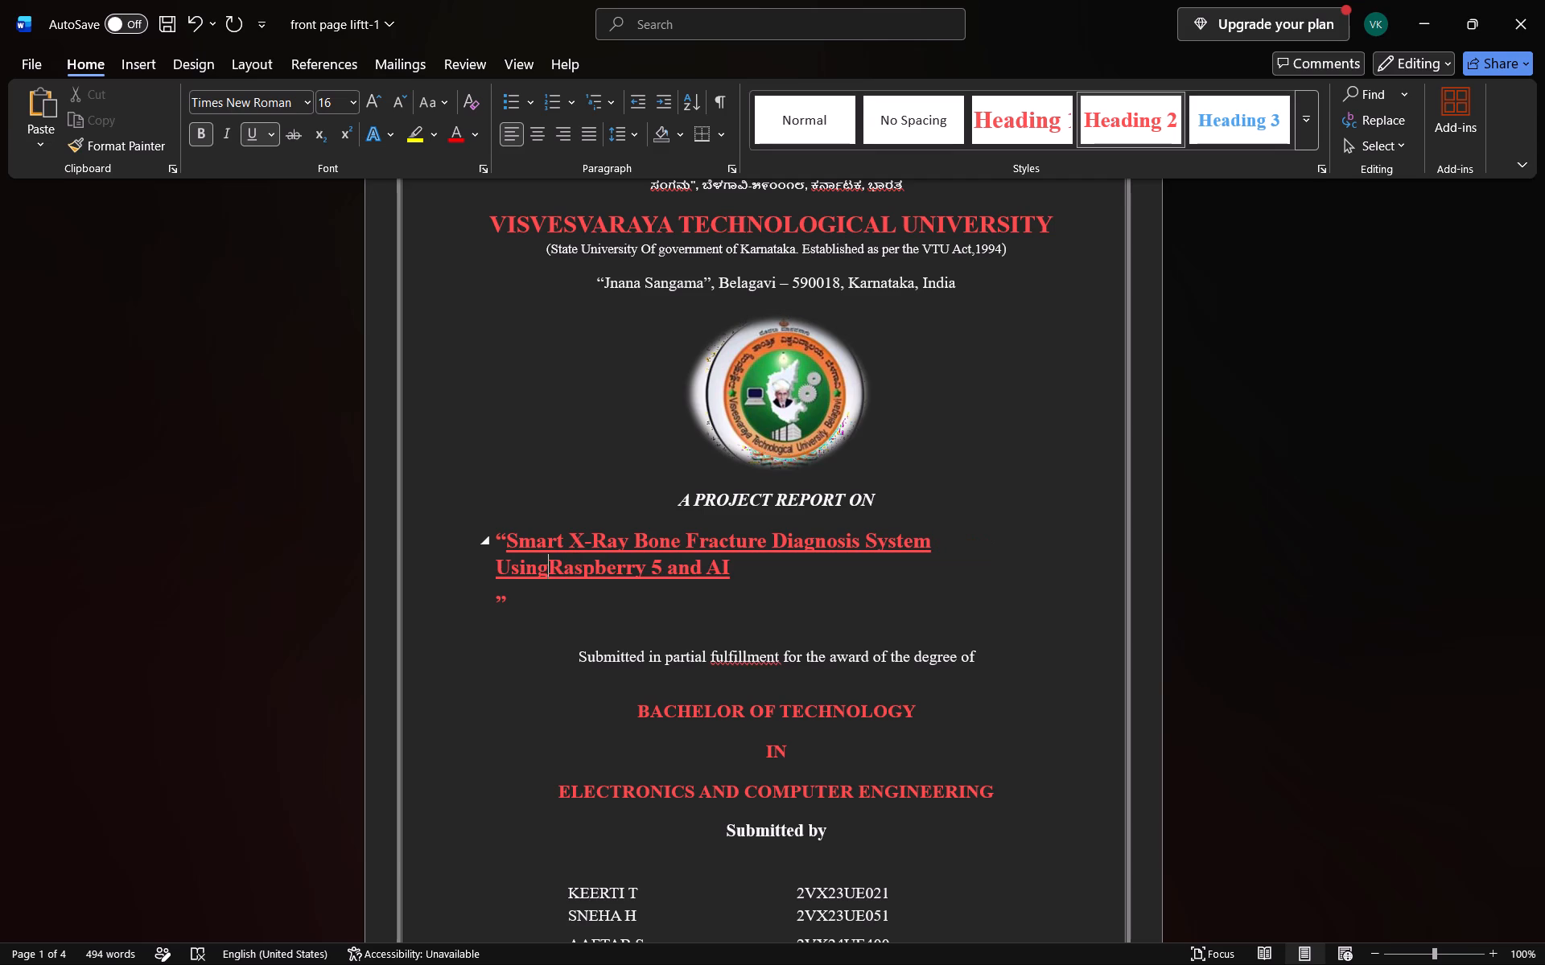
pyautogui.press('Return')
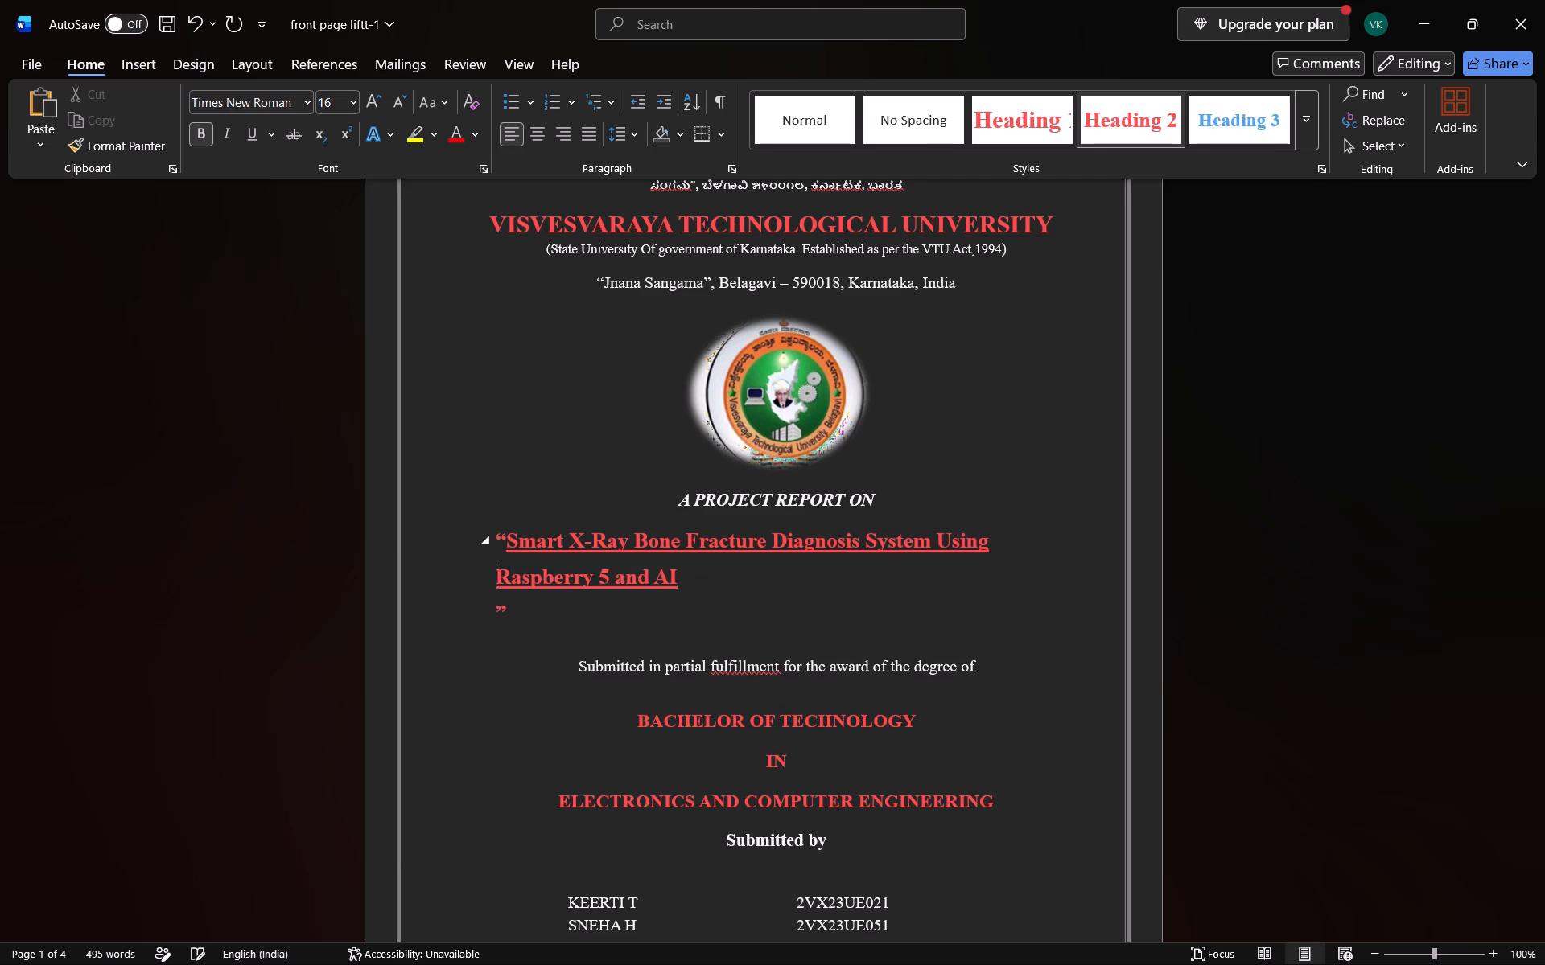
# Indent the "Raspberry 5 and AI" line with leading spaces until it sits centred beneath the title's first line.
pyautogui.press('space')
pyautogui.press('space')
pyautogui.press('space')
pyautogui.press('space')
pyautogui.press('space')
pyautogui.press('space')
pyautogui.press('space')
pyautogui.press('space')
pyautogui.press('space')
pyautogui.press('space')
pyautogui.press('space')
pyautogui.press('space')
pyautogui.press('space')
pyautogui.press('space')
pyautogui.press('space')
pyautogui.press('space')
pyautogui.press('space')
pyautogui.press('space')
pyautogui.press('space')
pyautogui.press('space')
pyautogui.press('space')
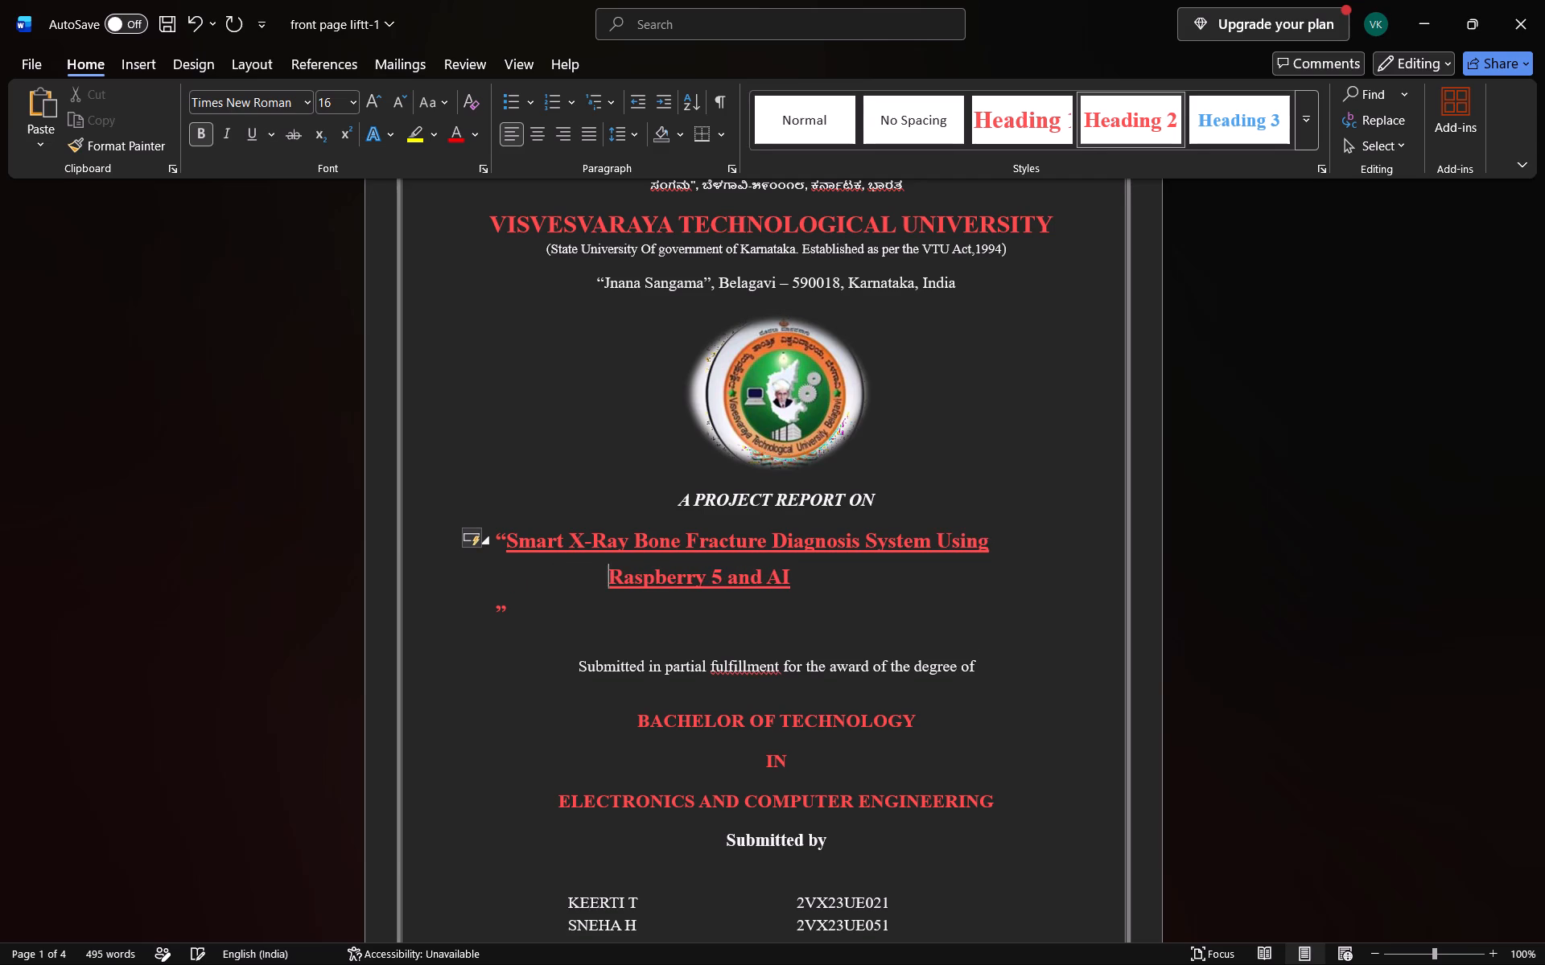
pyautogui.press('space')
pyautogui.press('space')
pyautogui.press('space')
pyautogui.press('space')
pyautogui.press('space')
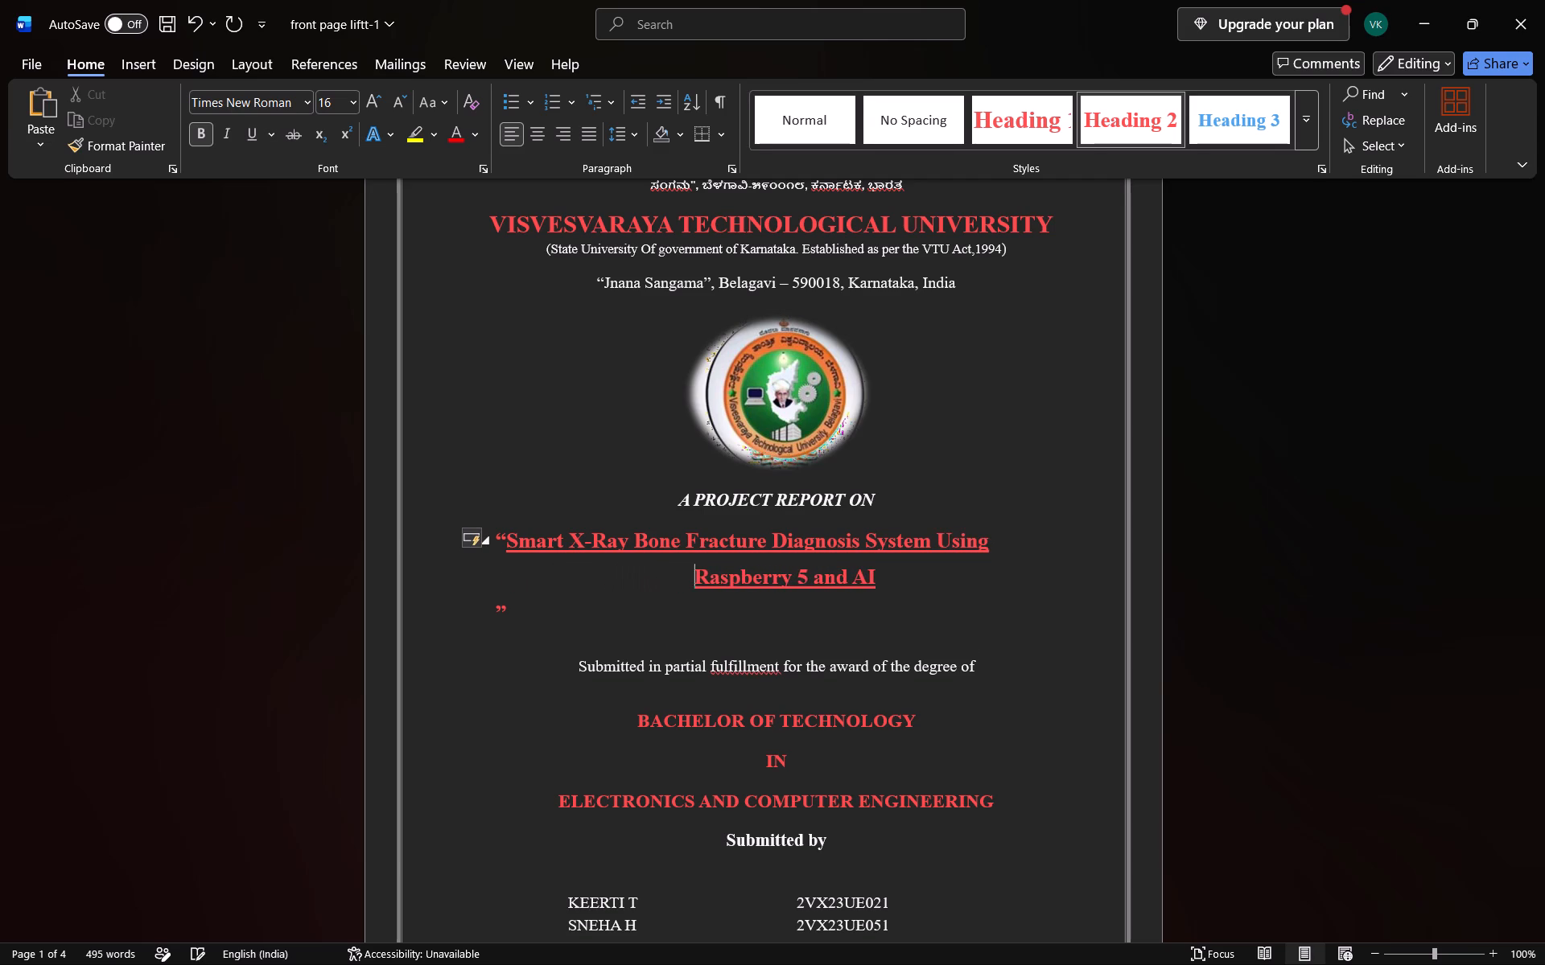
pyautogui.press('BackSpace')
pyautogui.press('BackSpace')
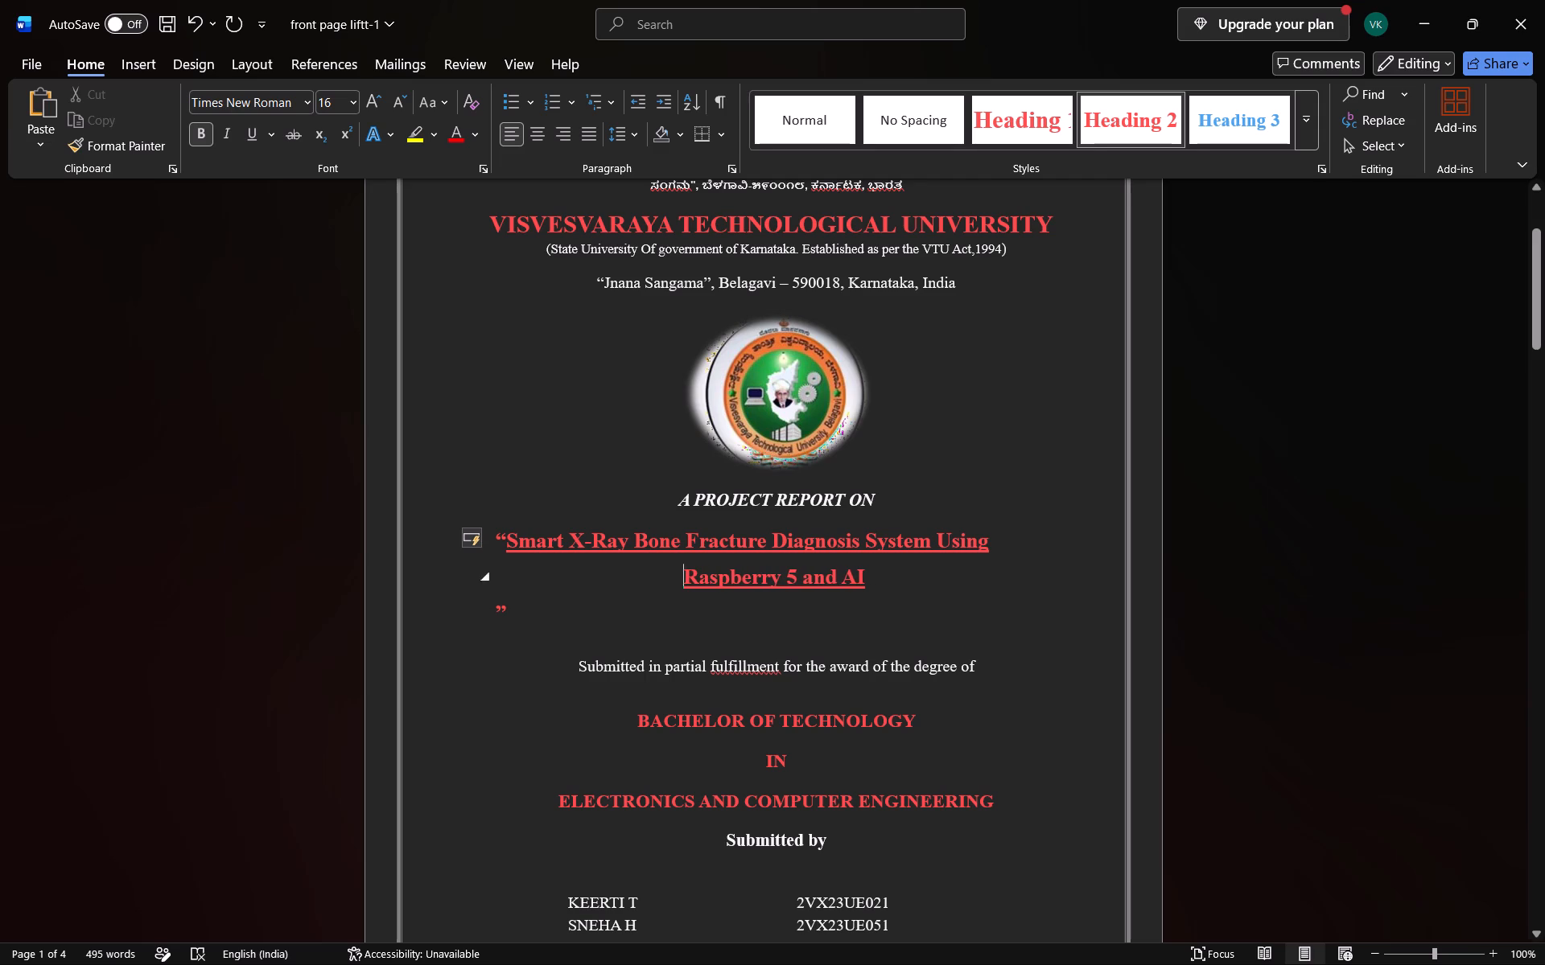
# Move the stray closing quotation mark from its own line to directly after "AI" in the title.
pyautogui.moveTo(512, 606); pyautogui.dragTo(498, 605)
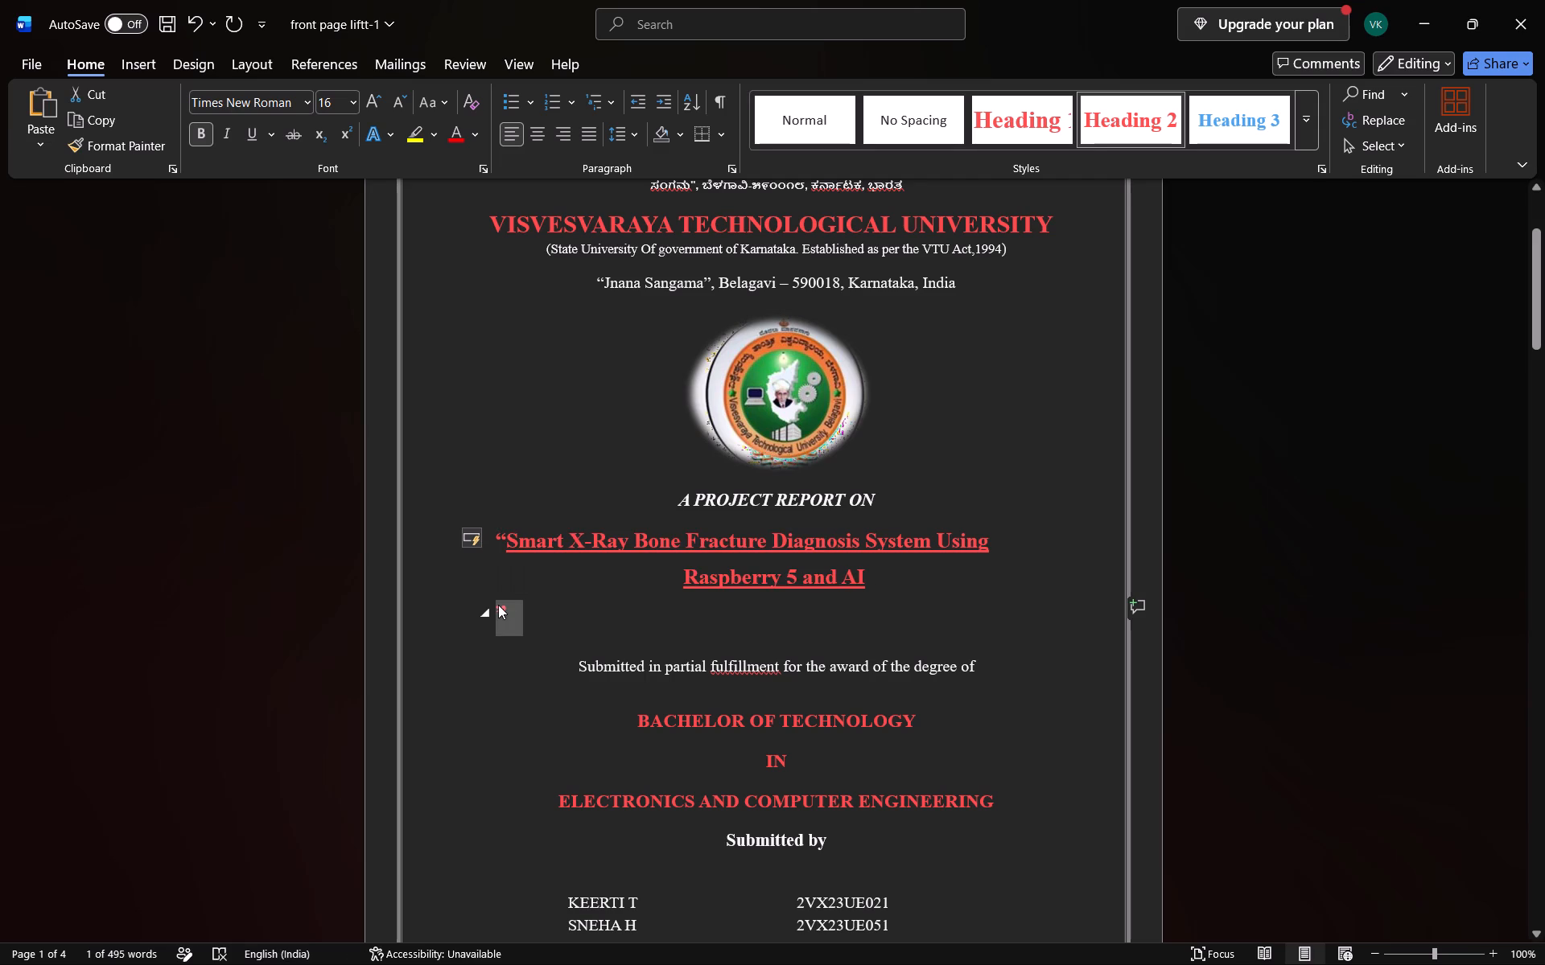
pyautogui.hotkey('ctrl', 'c')
pyautogui.press('BackSpace')
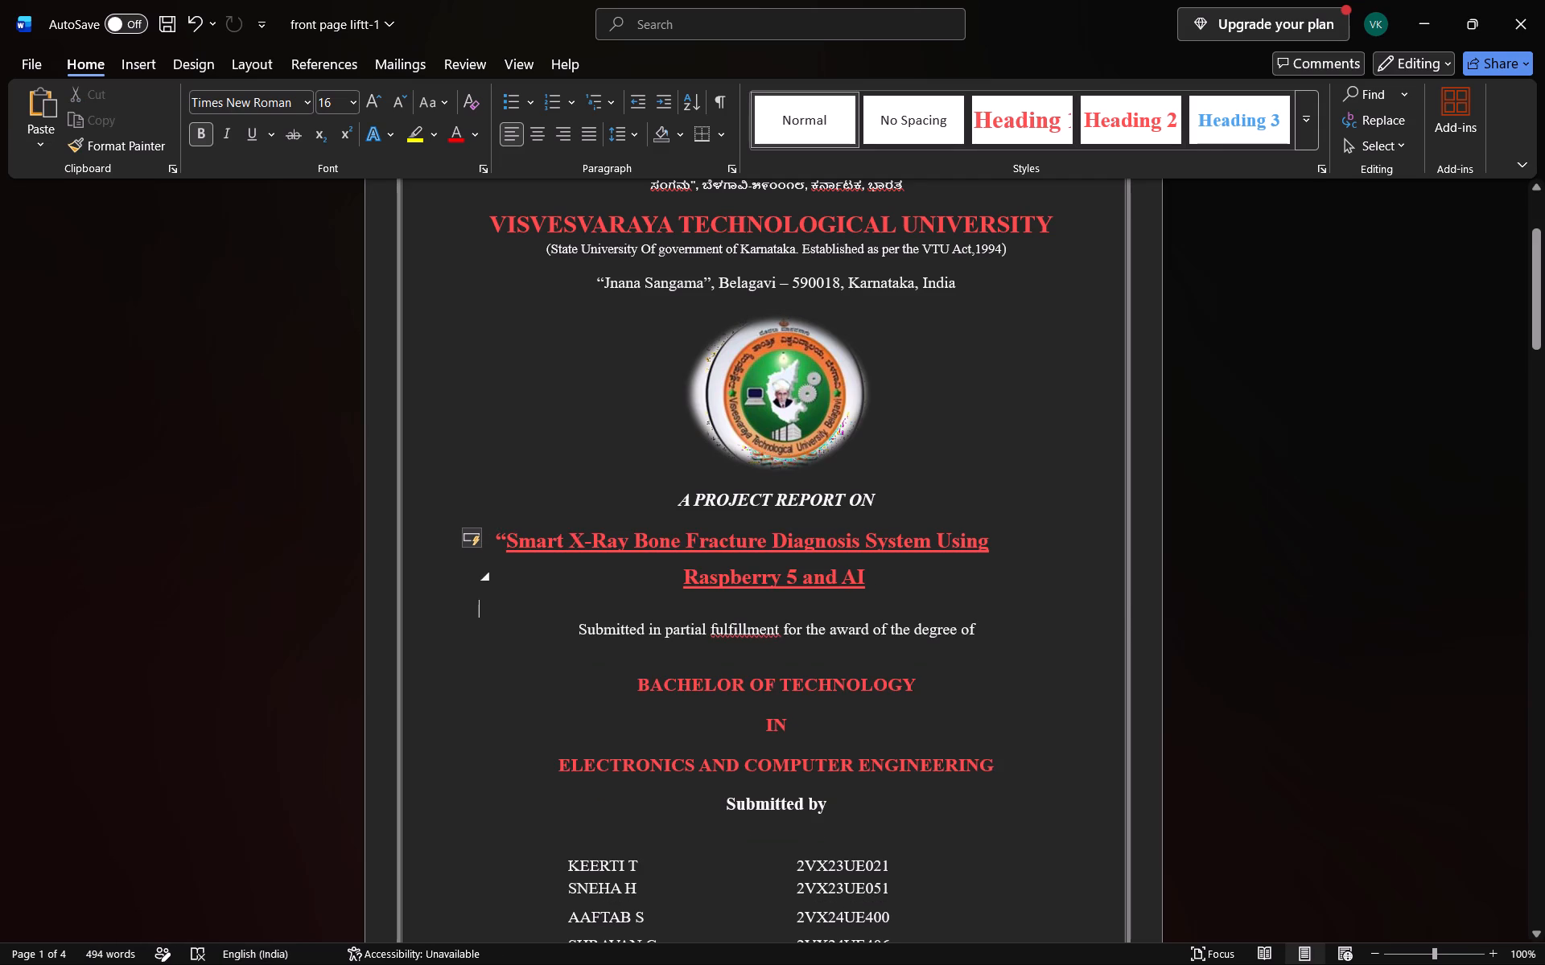
pyautogui.click(868, 587)
pyautogui.hotkey('shift', '"')
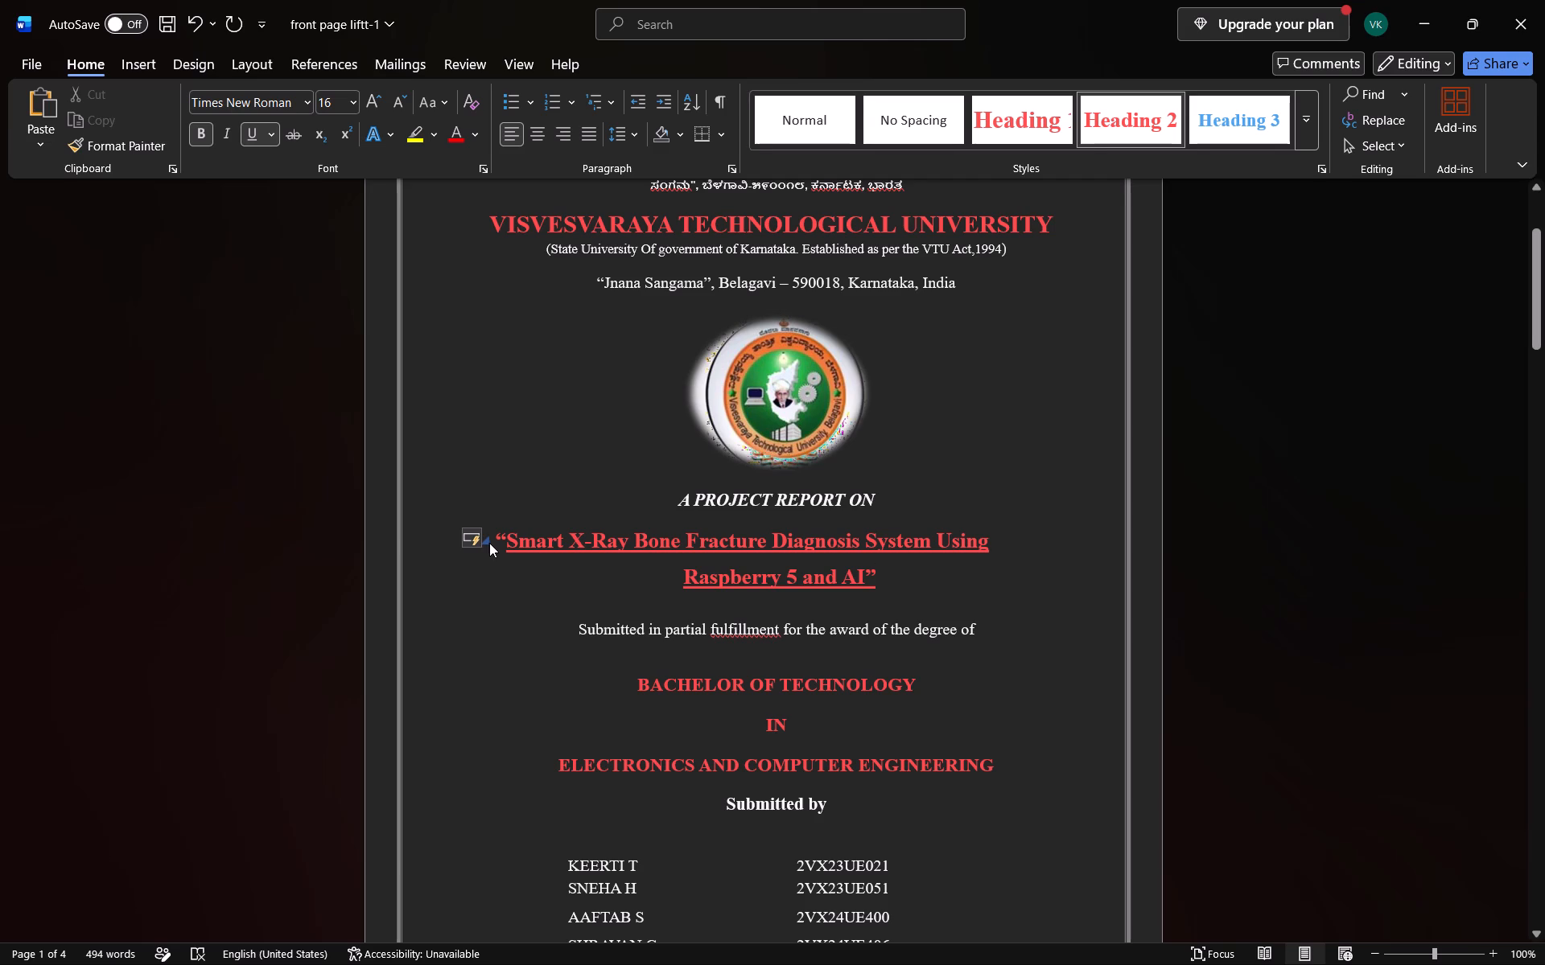
# Select the full two-line quoted project title.
pyautogui.moveTo(496, 535); pyautogui.dragTo(893, 585)
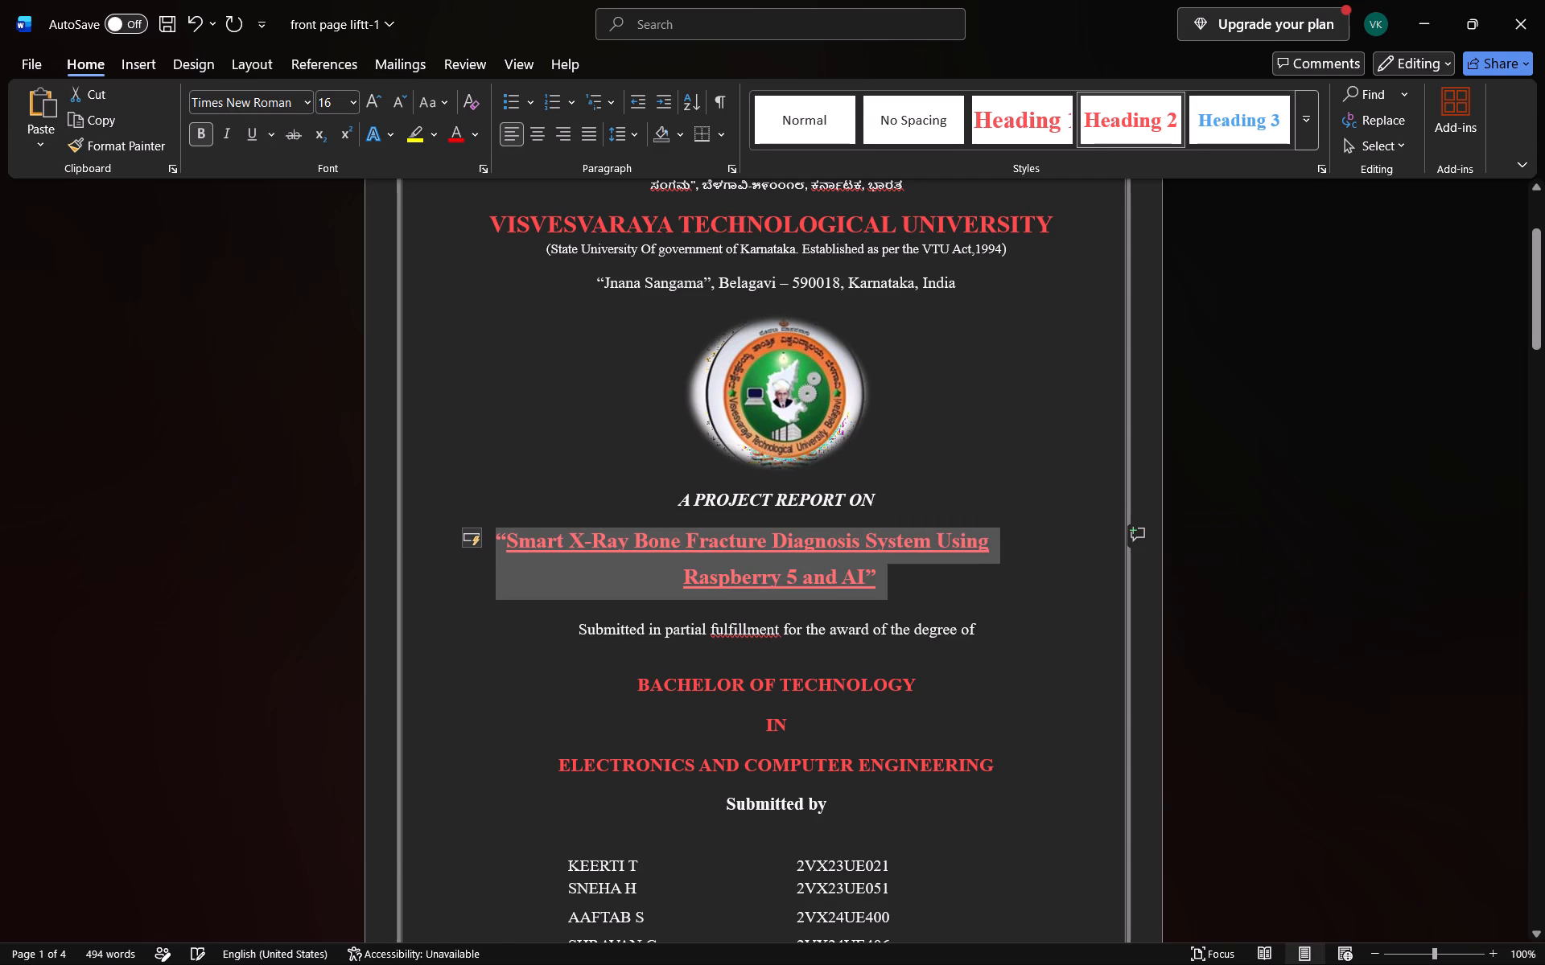
# Centre-align the two-line quoted project title.
pyautogui.click(531, 134)
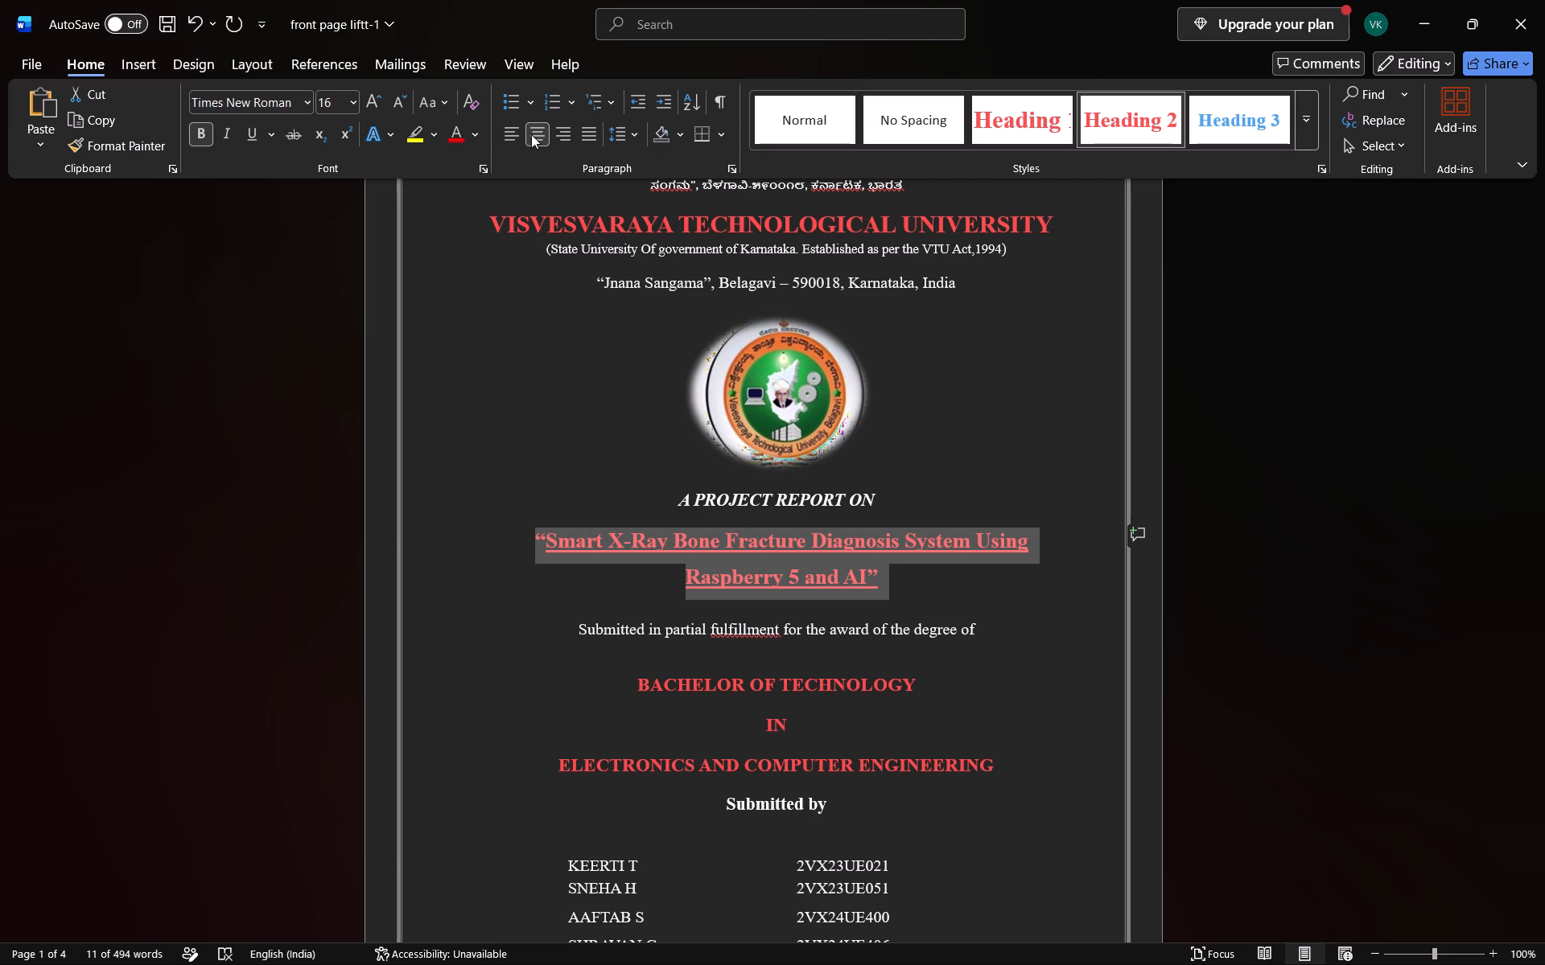
pyautogui.click(745, 572)
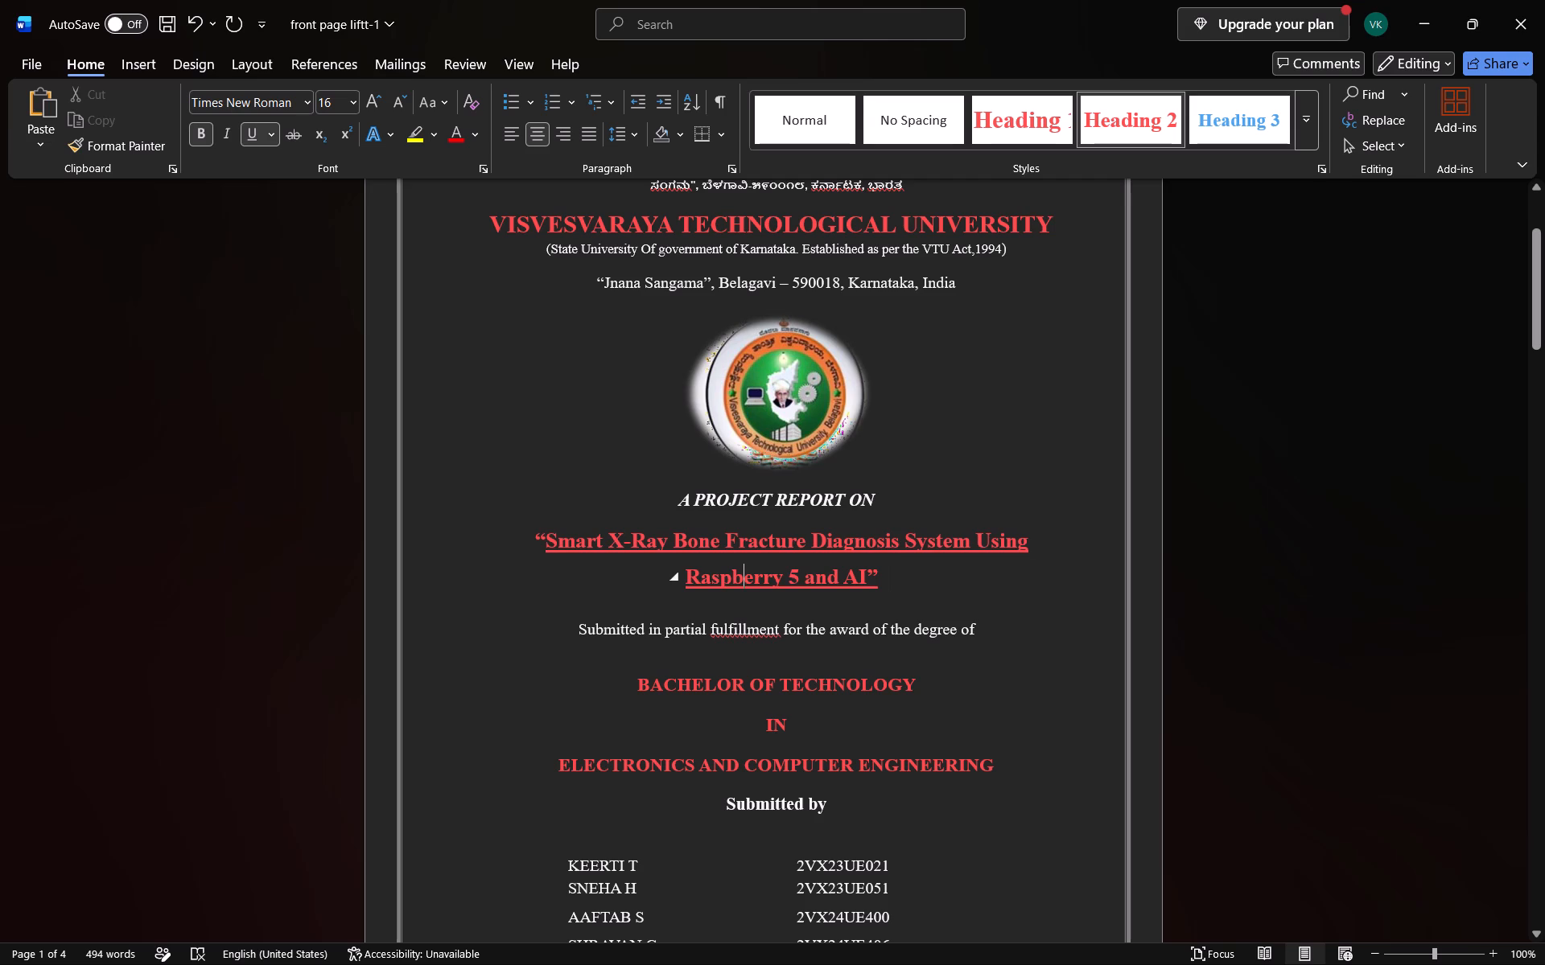
# Replace the first student's name in the "Submitted by" table with the new first team member's full name.
pyautogui.scroll(-2, 797, 653)
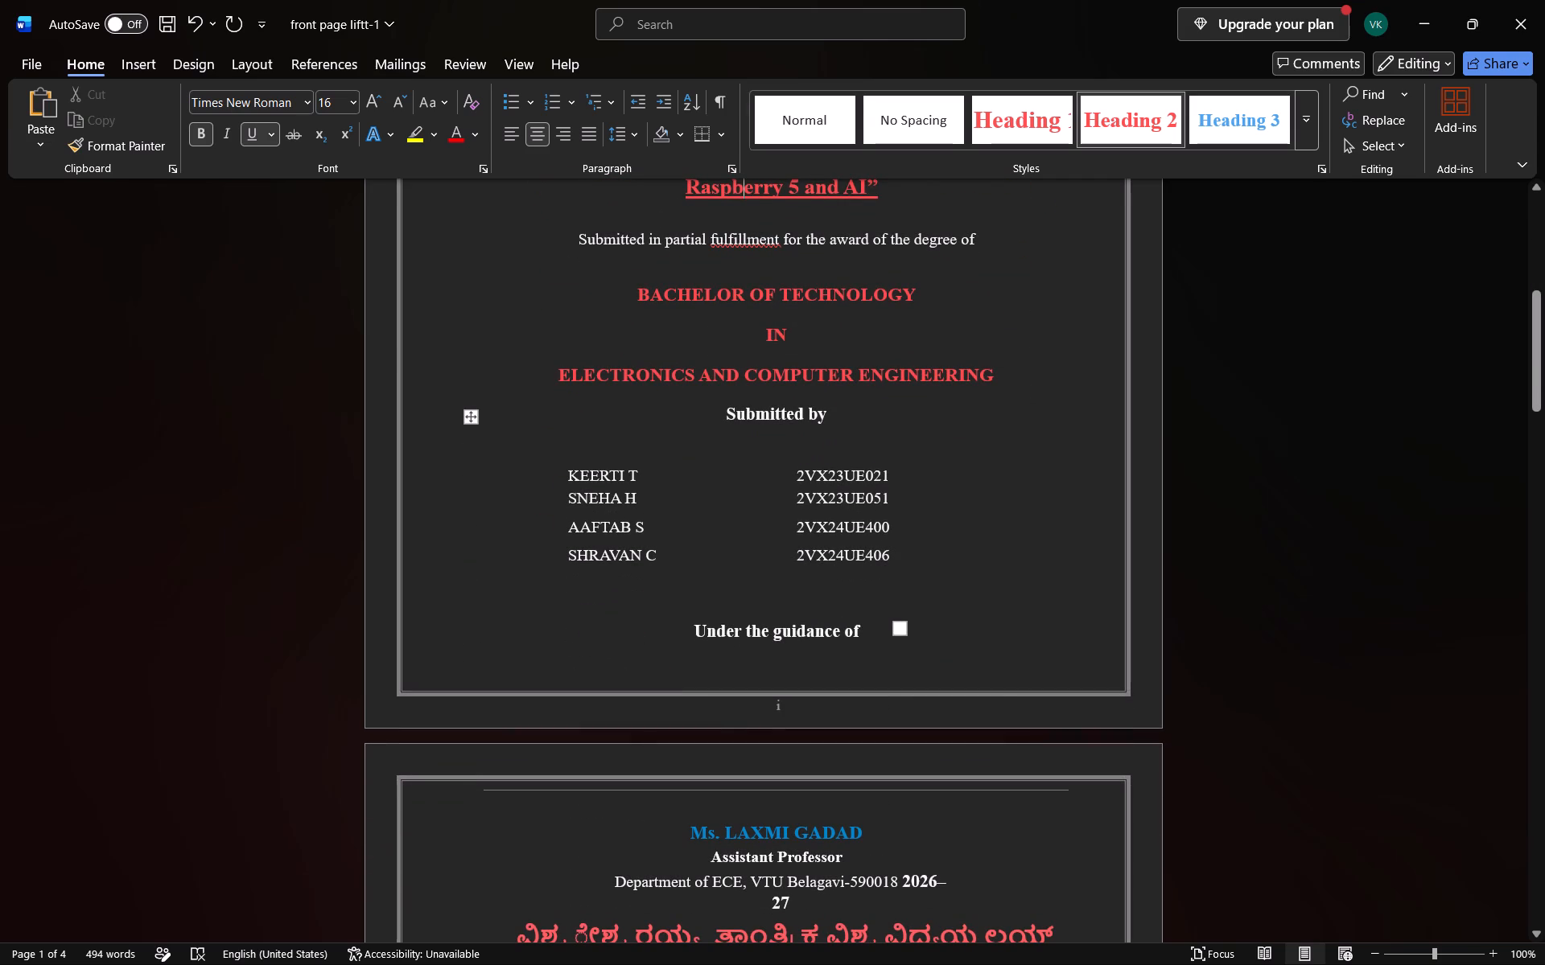
pyautogui.click(640, 474)
pyautogui.press('BackSpace')
pyautogui.press('BackSpace')
pyautogui.press('BackSpace')
pyautogui.press('BackSpace')
pyautogui.press('BackSpace')
pyautogui.press('BackSpace')
pyautogui.press('BackSpace')
pyautogui.press('BackSpace')
pyautogui.press('BackSpace')
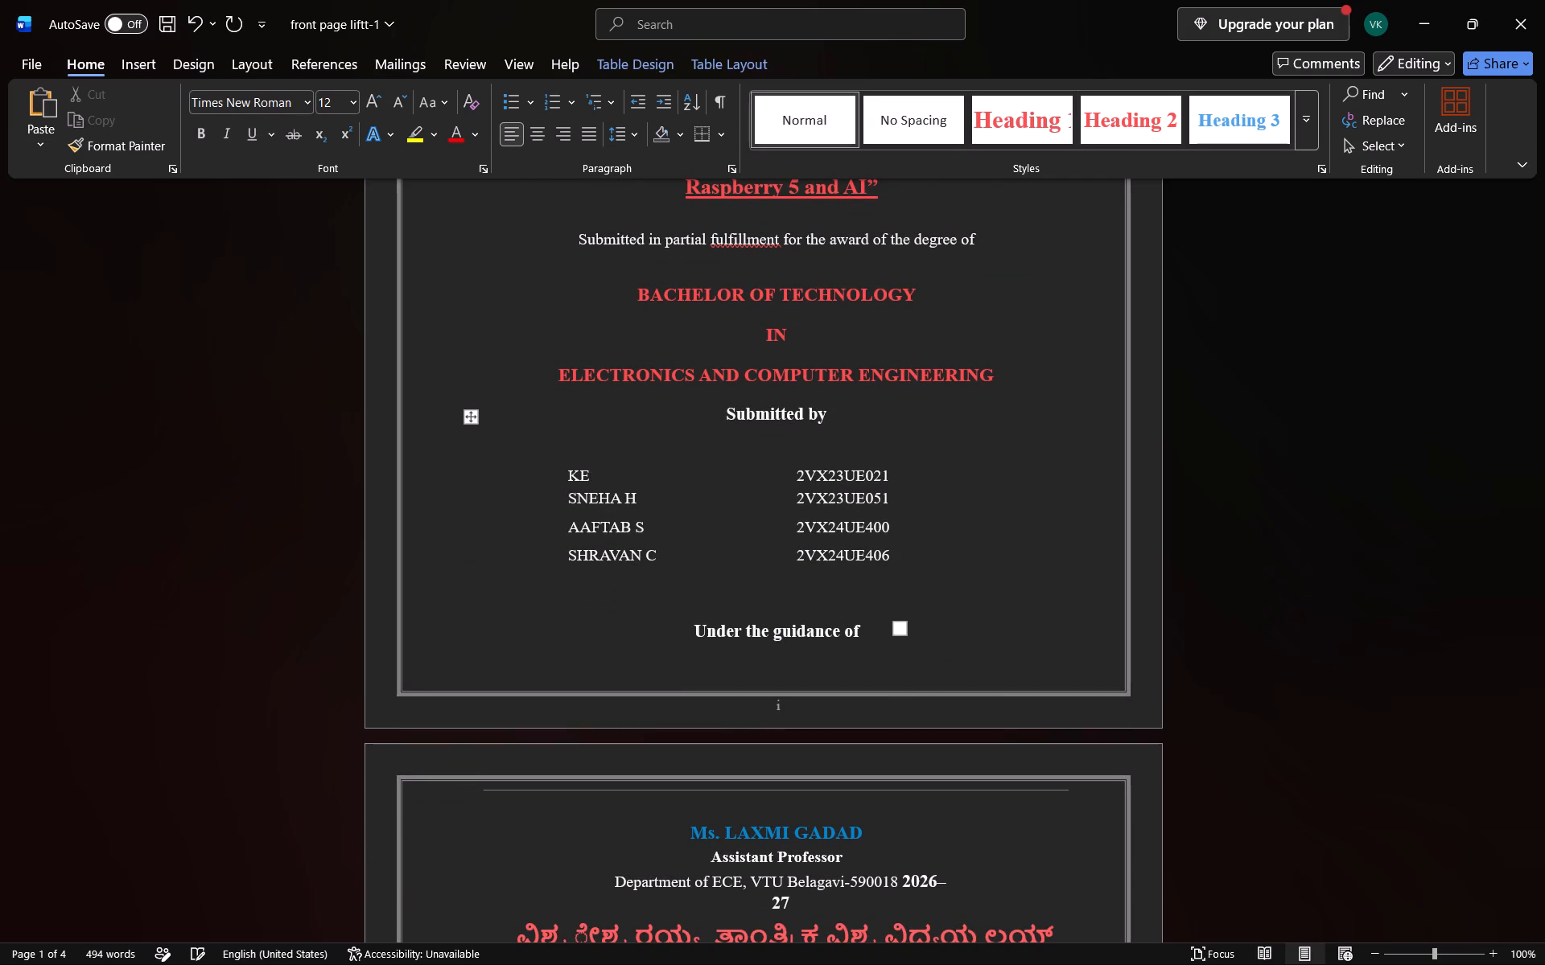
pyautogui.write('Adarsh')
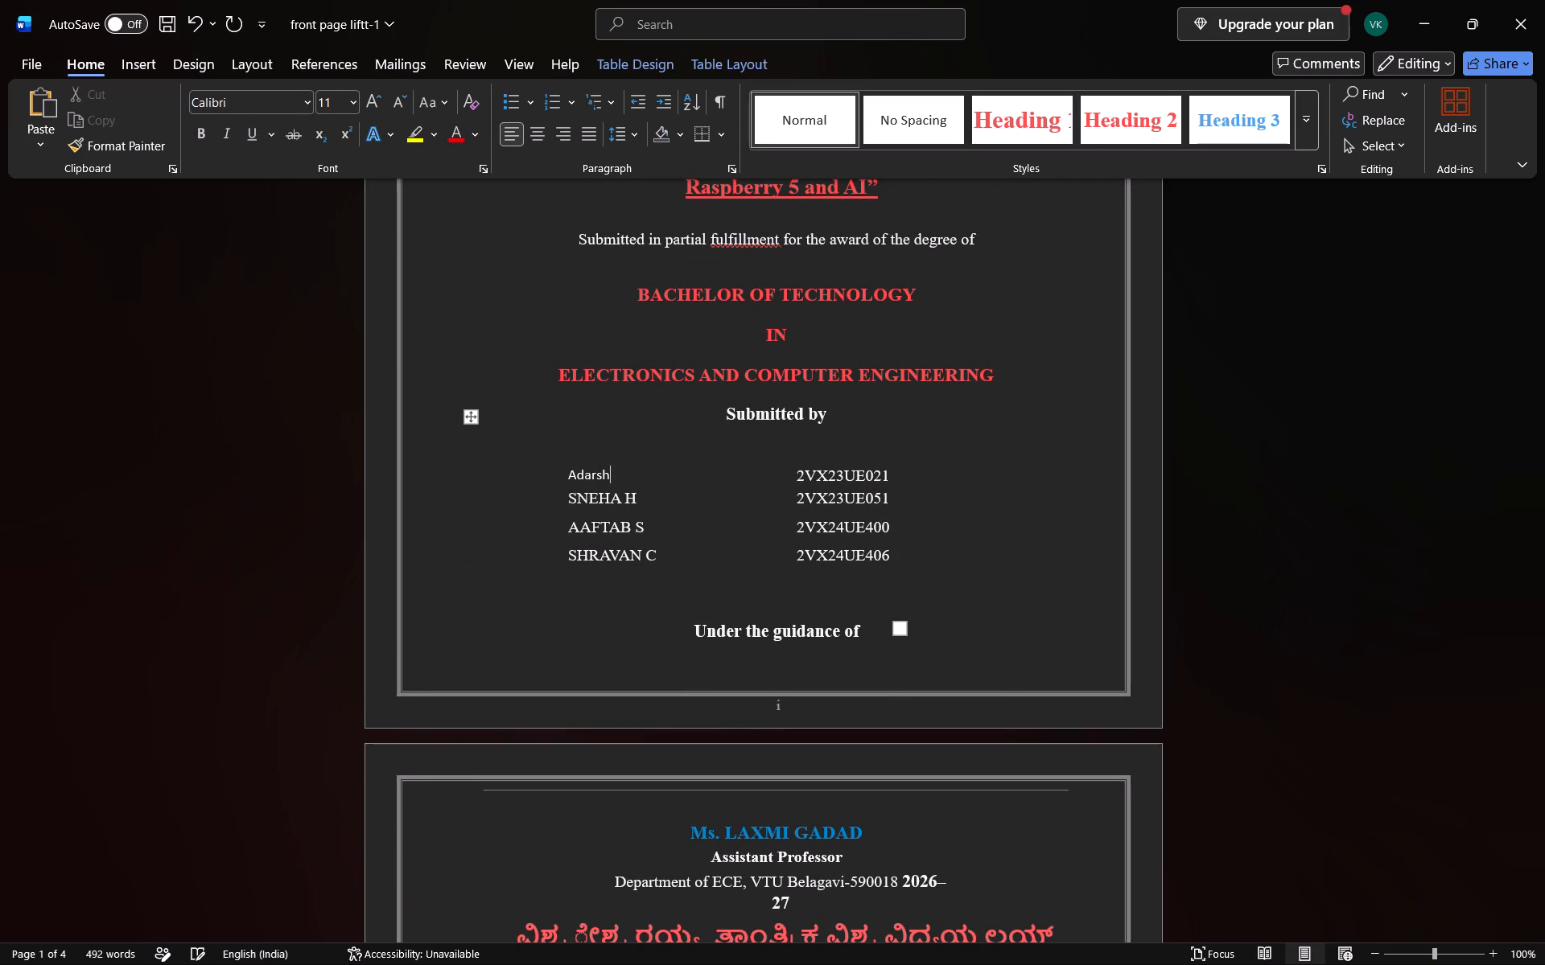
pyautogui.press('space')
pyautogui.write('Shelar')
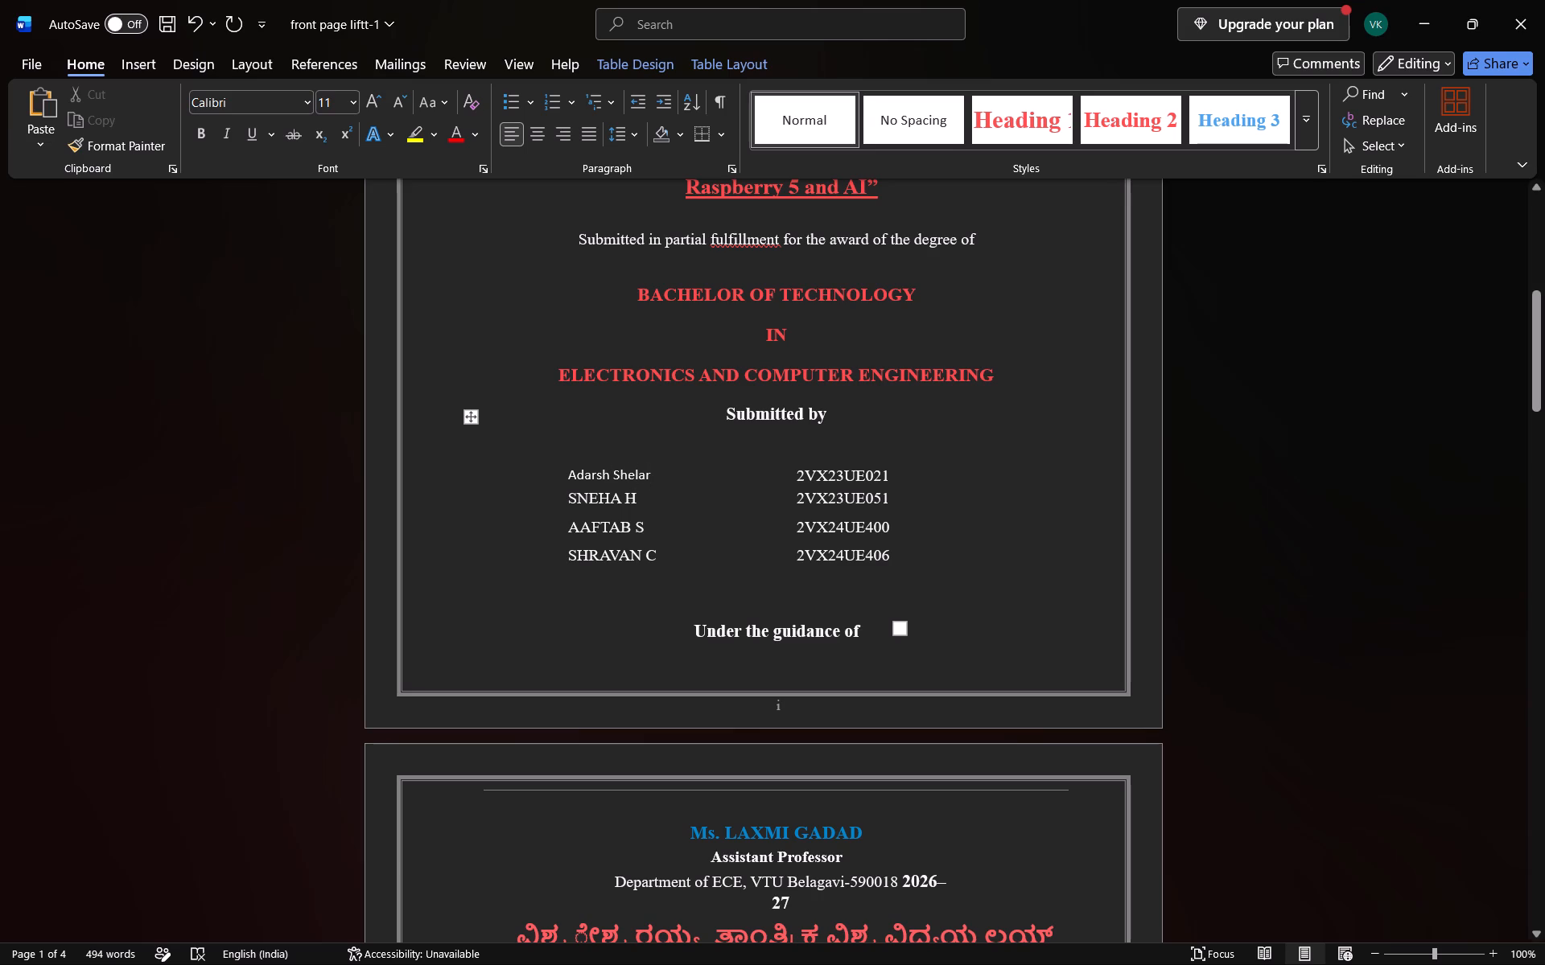
# Replace the second student's name in the "Submitted by" table with the new second team member's full name.
pyautogui.moveTo(640, 499); pyautogui.dragTo(571, 503)
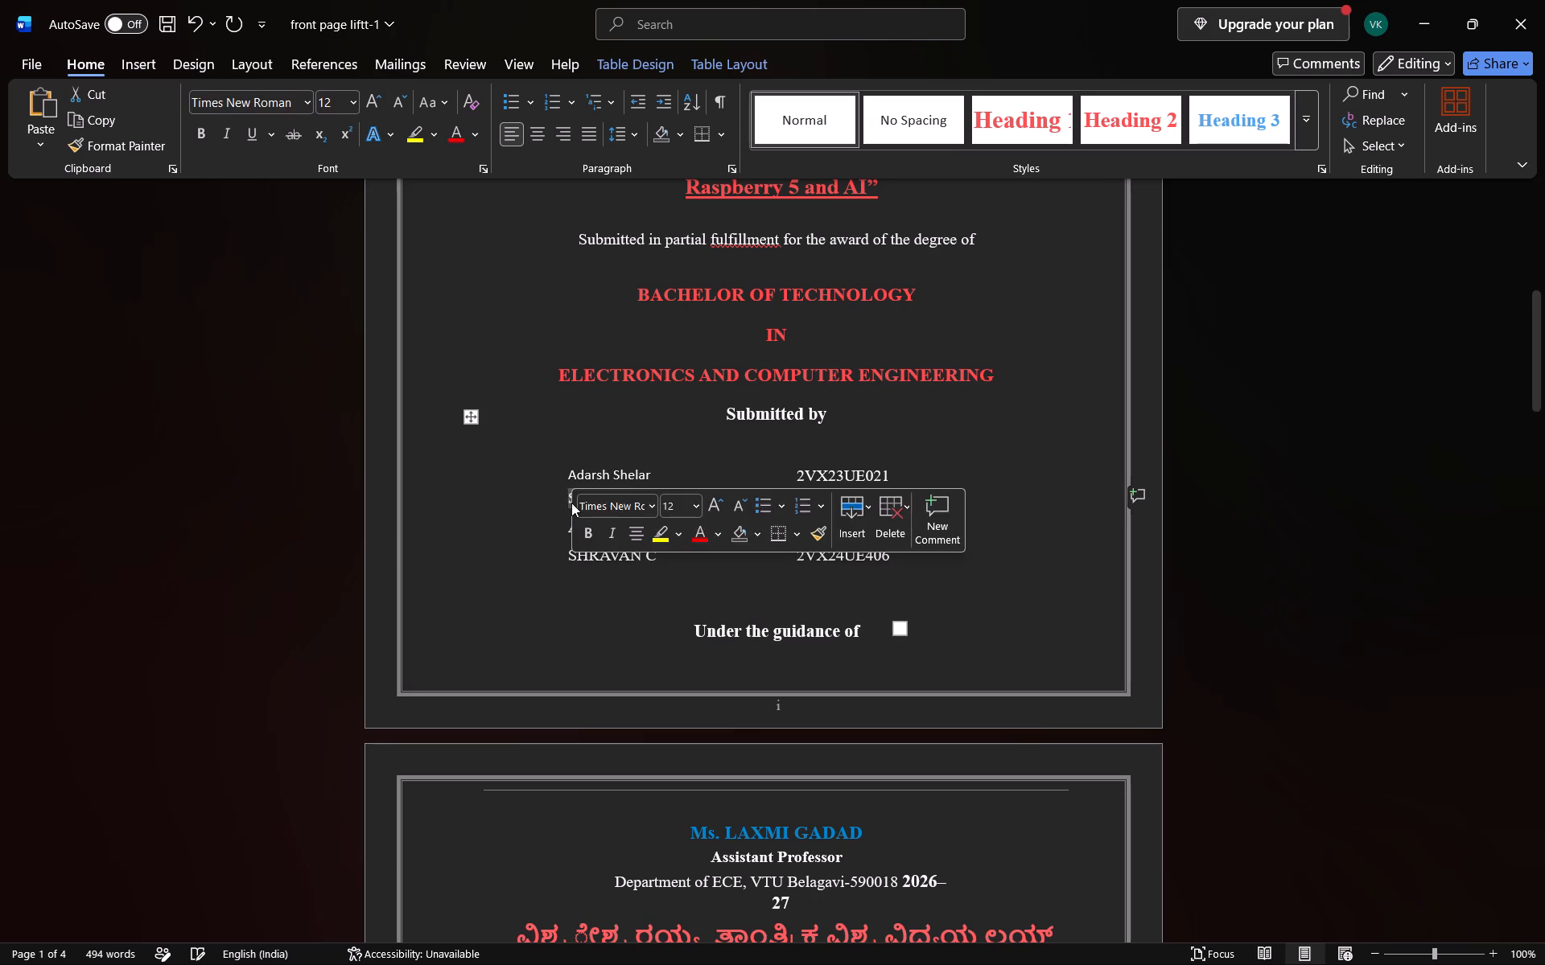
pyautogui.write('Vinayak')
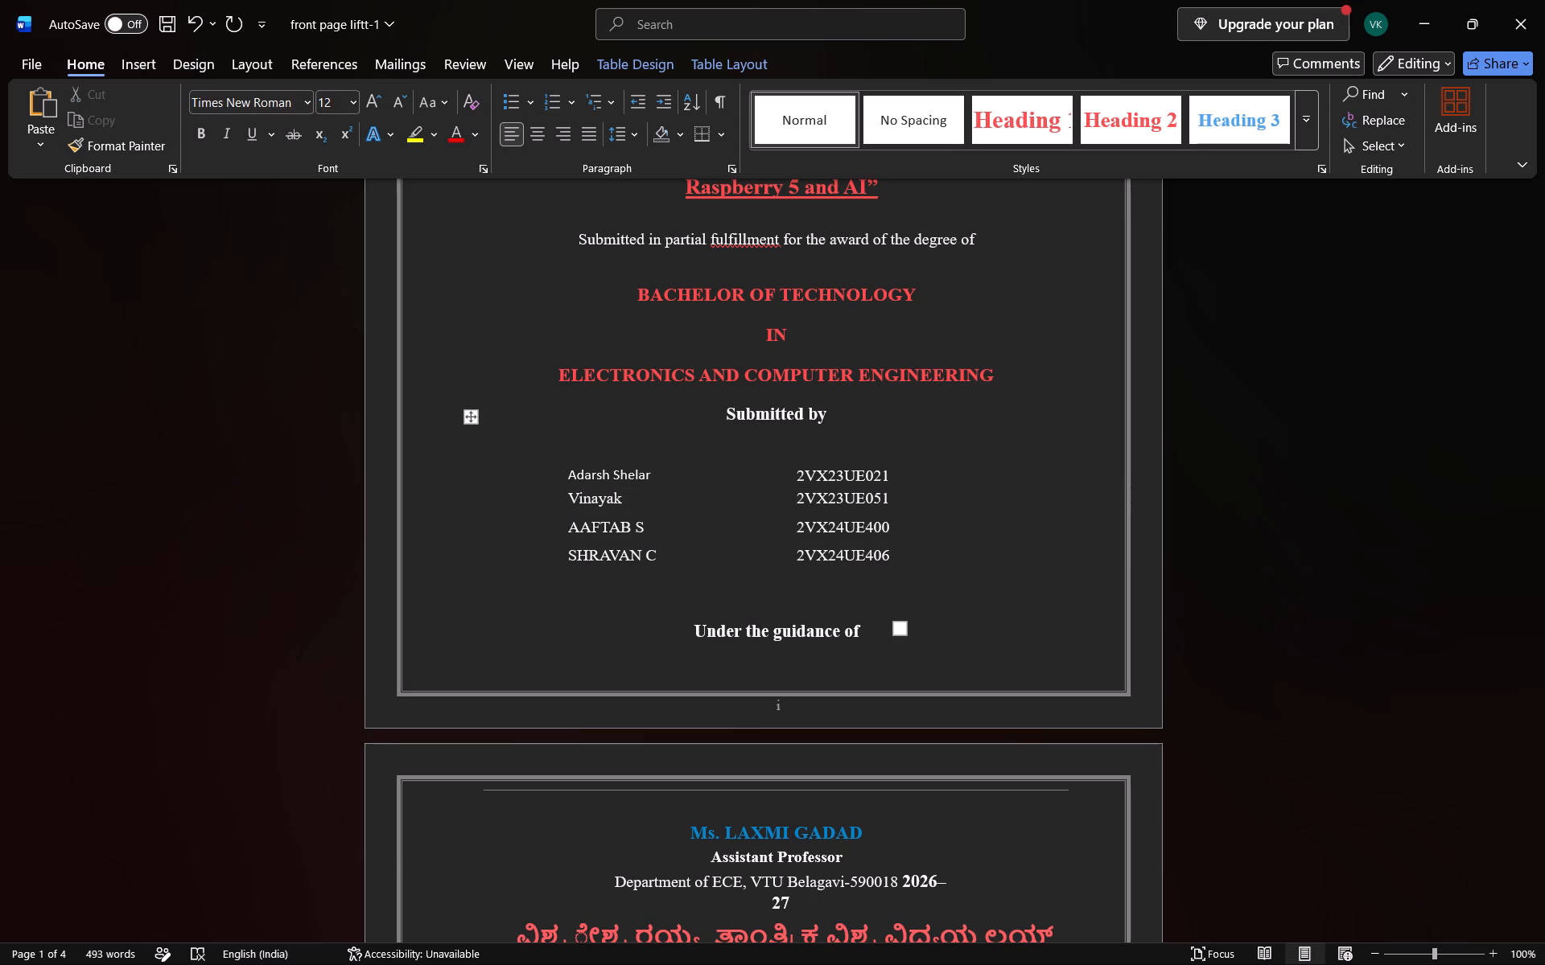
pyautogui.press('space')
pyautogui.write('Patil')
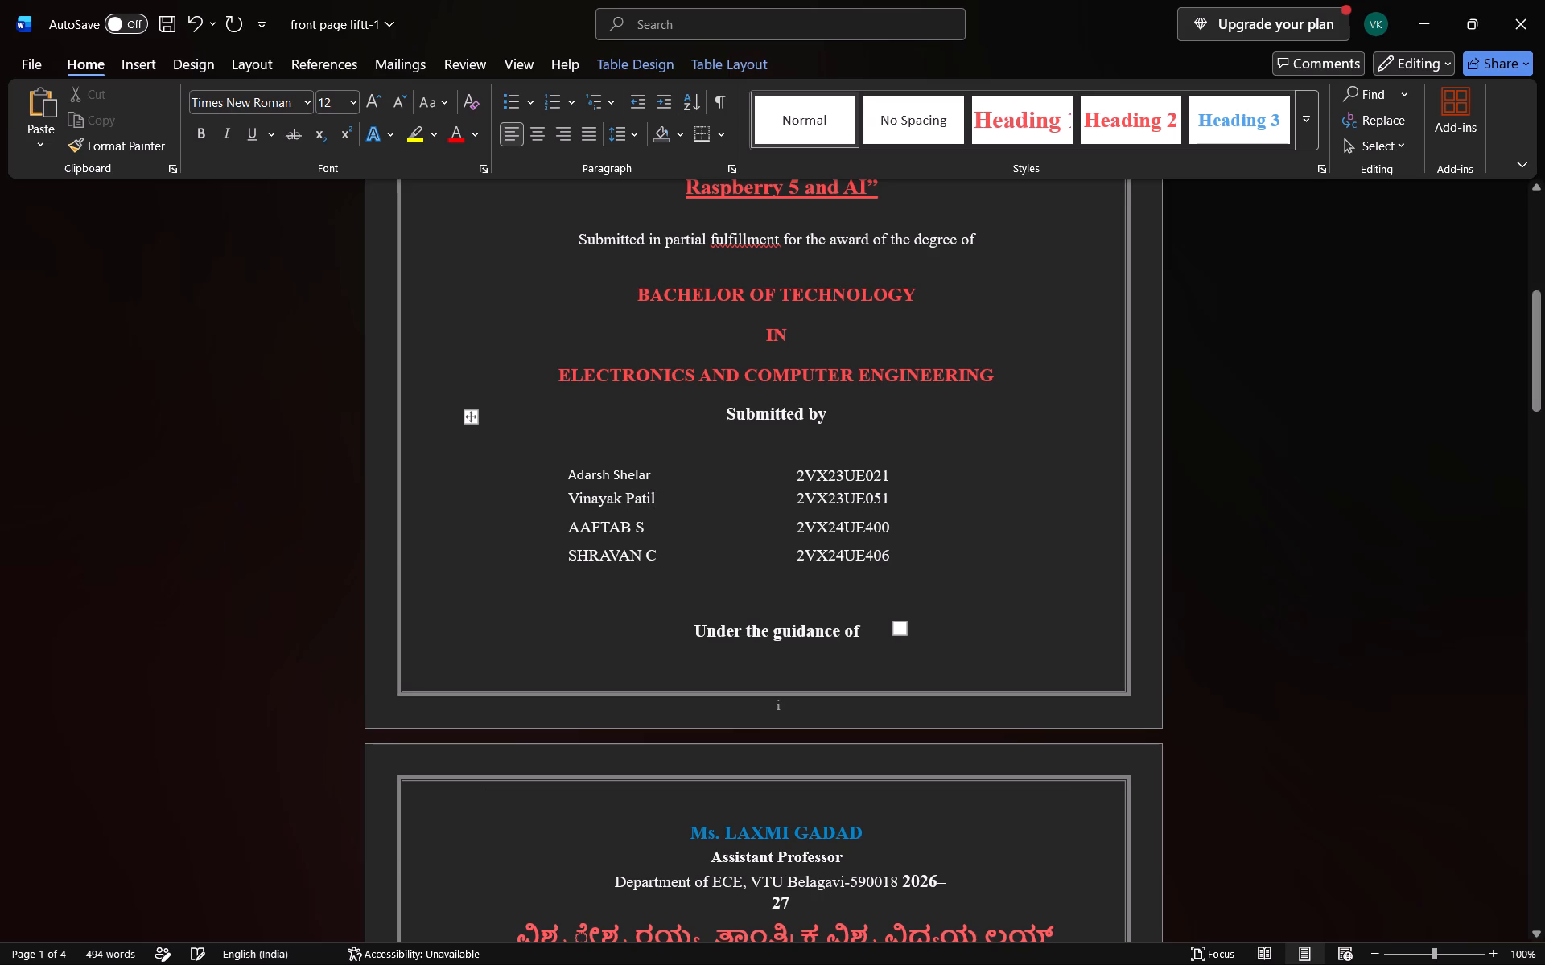
# Replace the third student's name under "Submitted by" with the first name of the presentation's third author.
pyautogui.moveTo(664, 526); pyautogui.dragTo(574, 533)
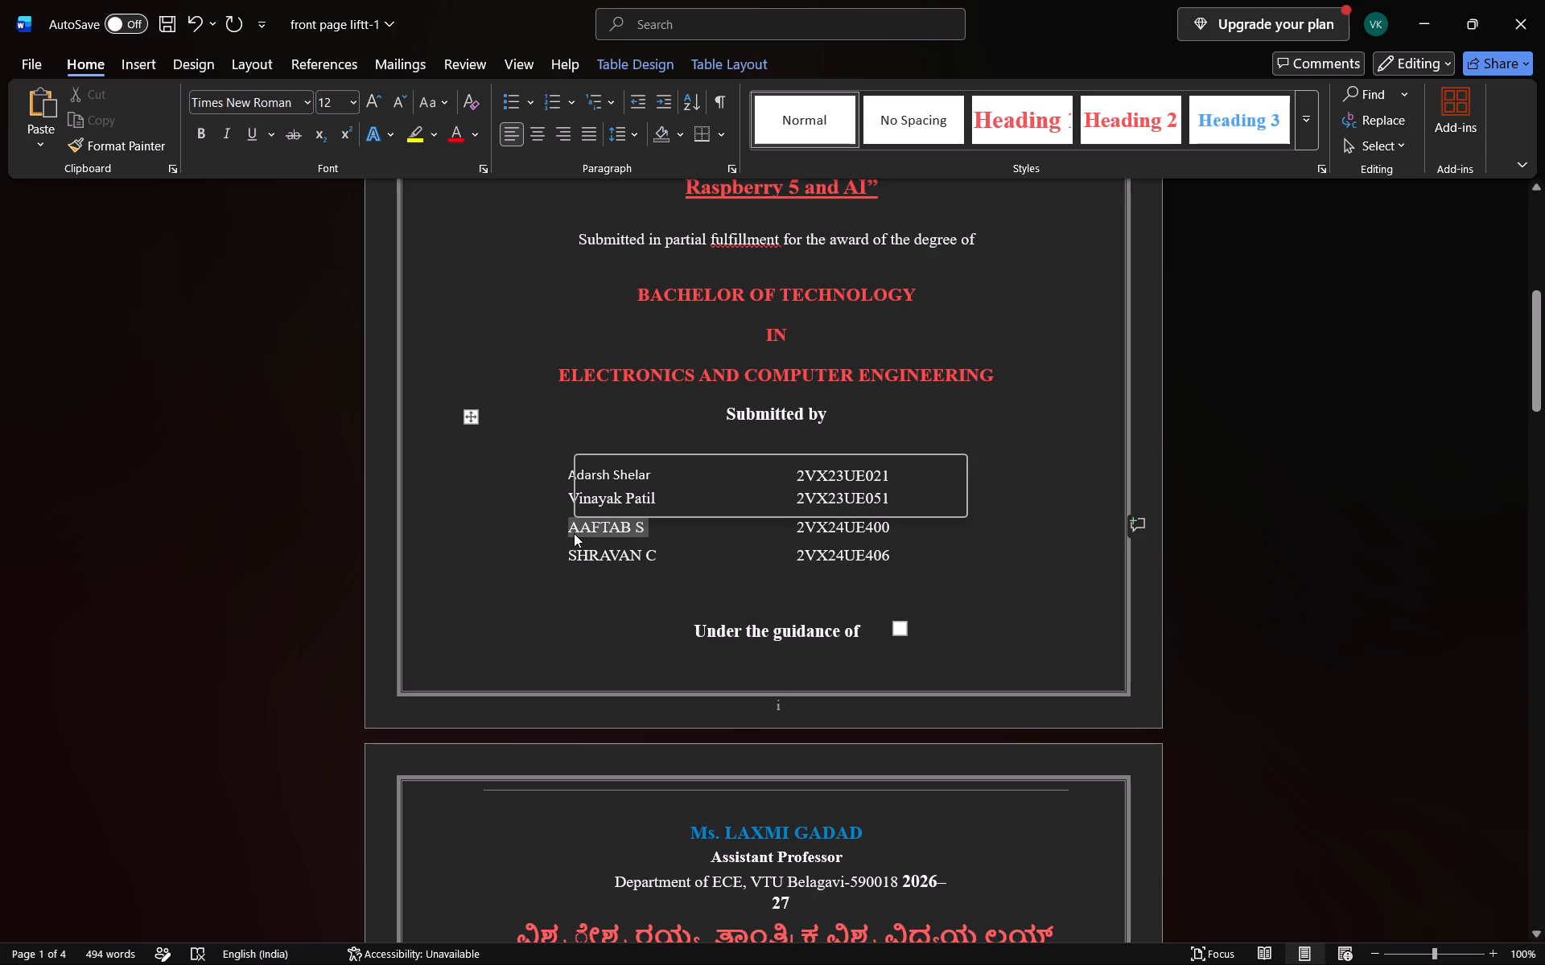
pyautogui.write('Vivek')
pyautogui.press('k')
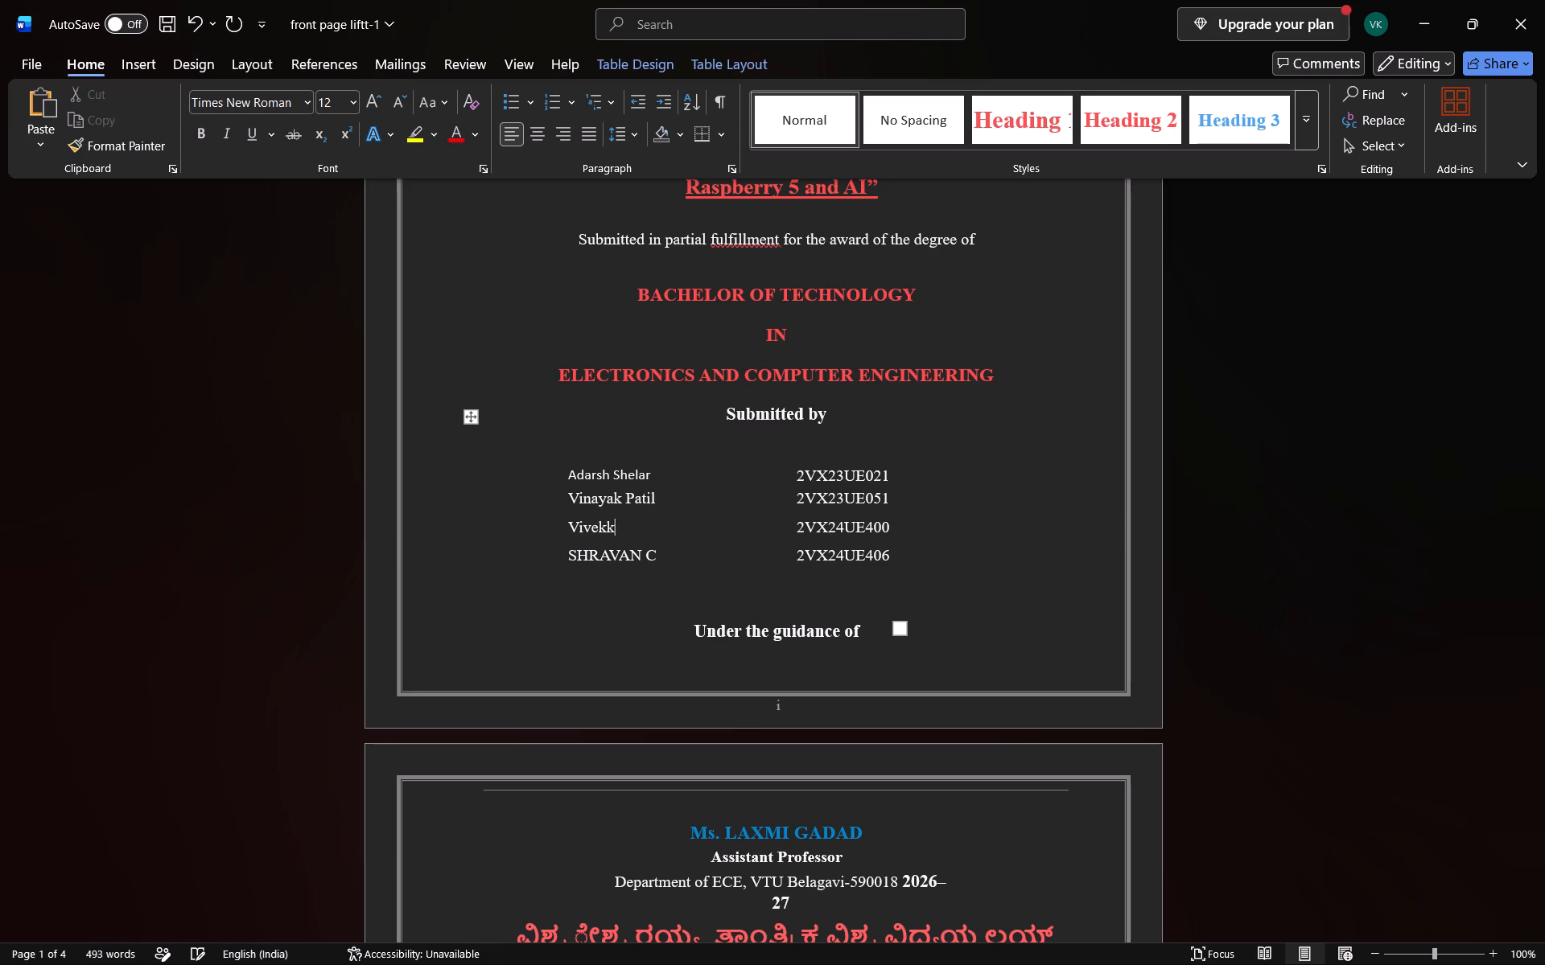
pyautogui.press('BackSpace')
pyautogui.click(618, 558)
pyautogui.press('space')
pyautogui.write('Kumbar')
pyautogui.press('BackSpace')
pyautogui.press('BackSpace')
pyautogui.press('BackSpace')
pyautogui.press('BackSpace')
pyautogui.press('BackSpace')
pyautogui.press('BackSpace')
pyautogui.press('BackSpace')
# Complete the third student's name by adding the third author's surname after the first name.
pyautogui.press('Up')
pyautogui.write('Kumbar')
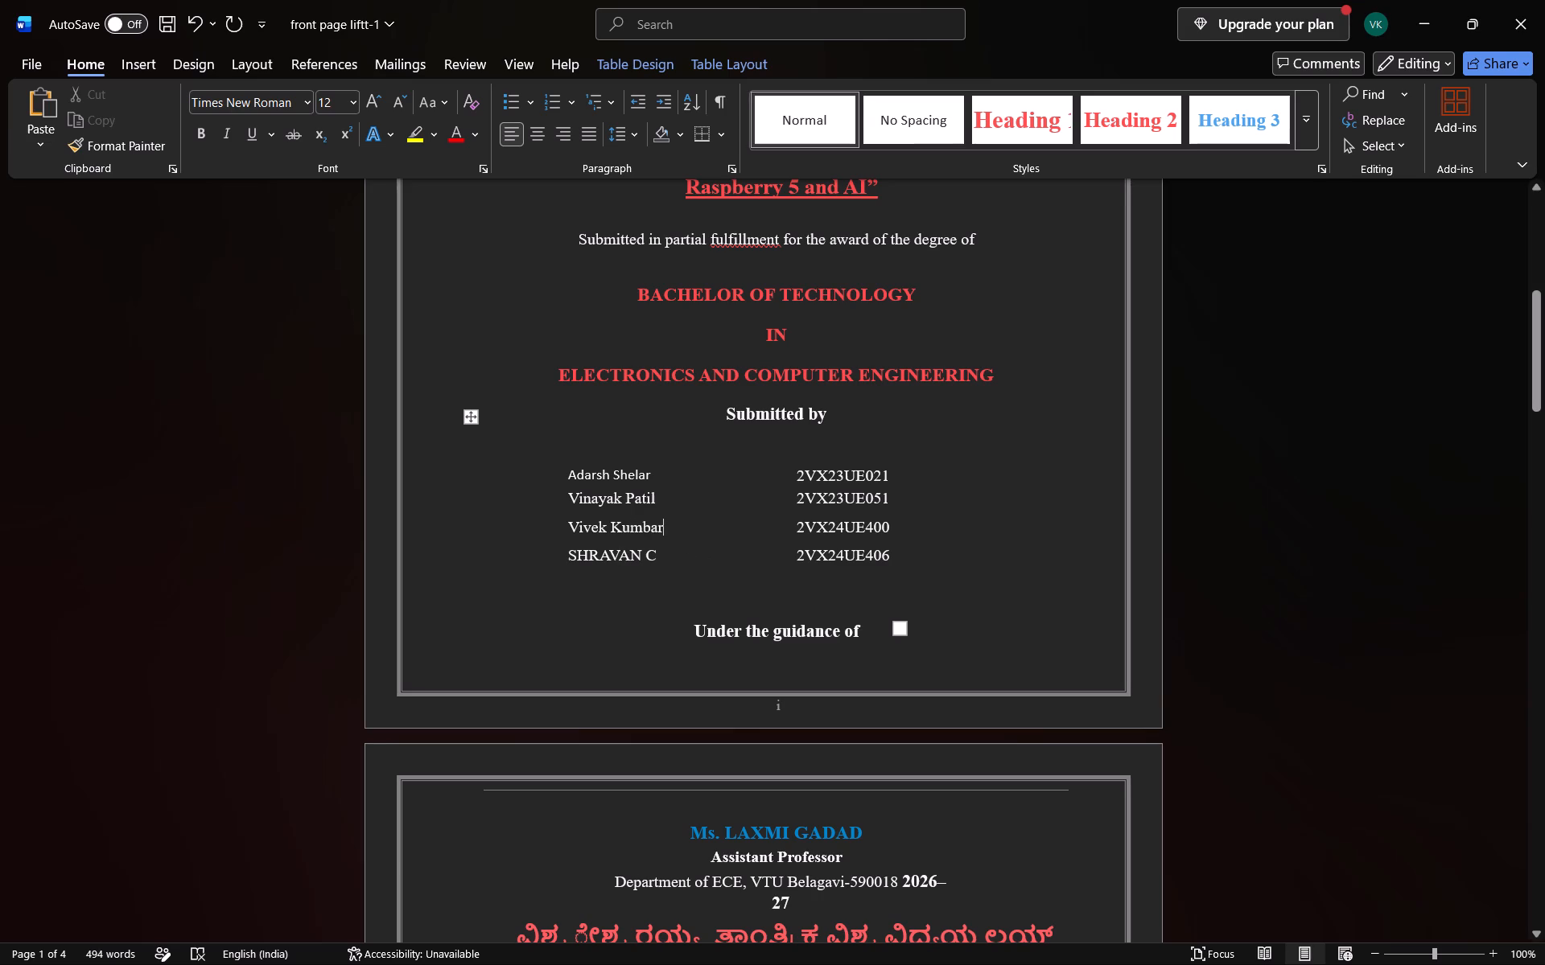
# Change the last two digits of the first student's registration number under "Submitted by" to that student's own.
pyautogui.click(892, 463)
pyautogui.press('Down')
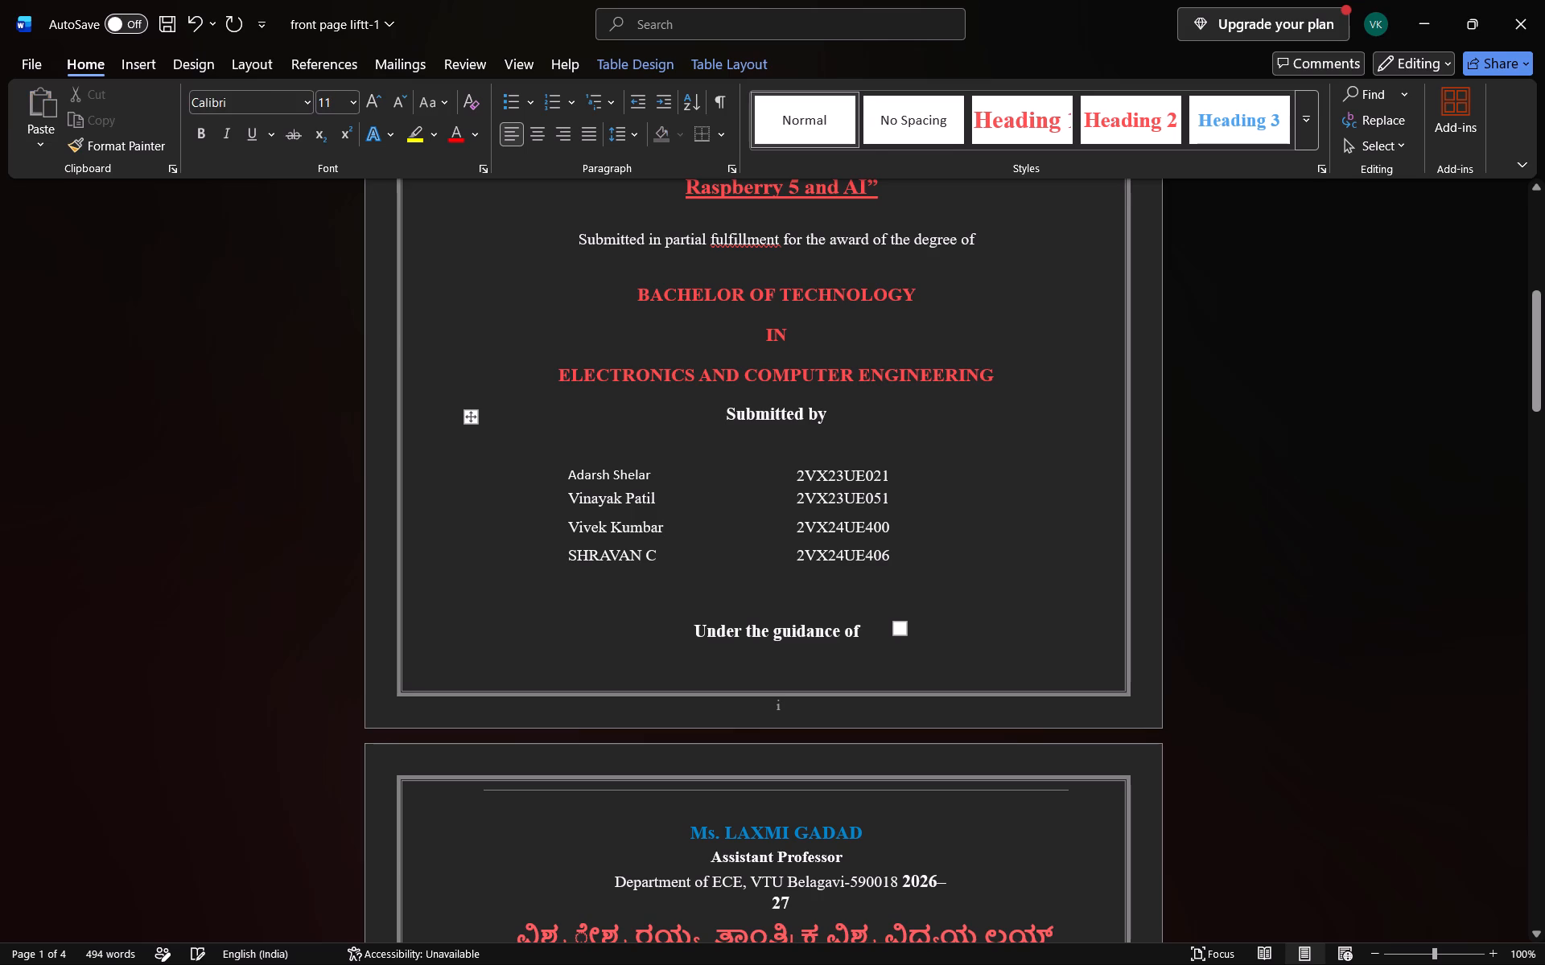
pyautogui.click(891, 470)
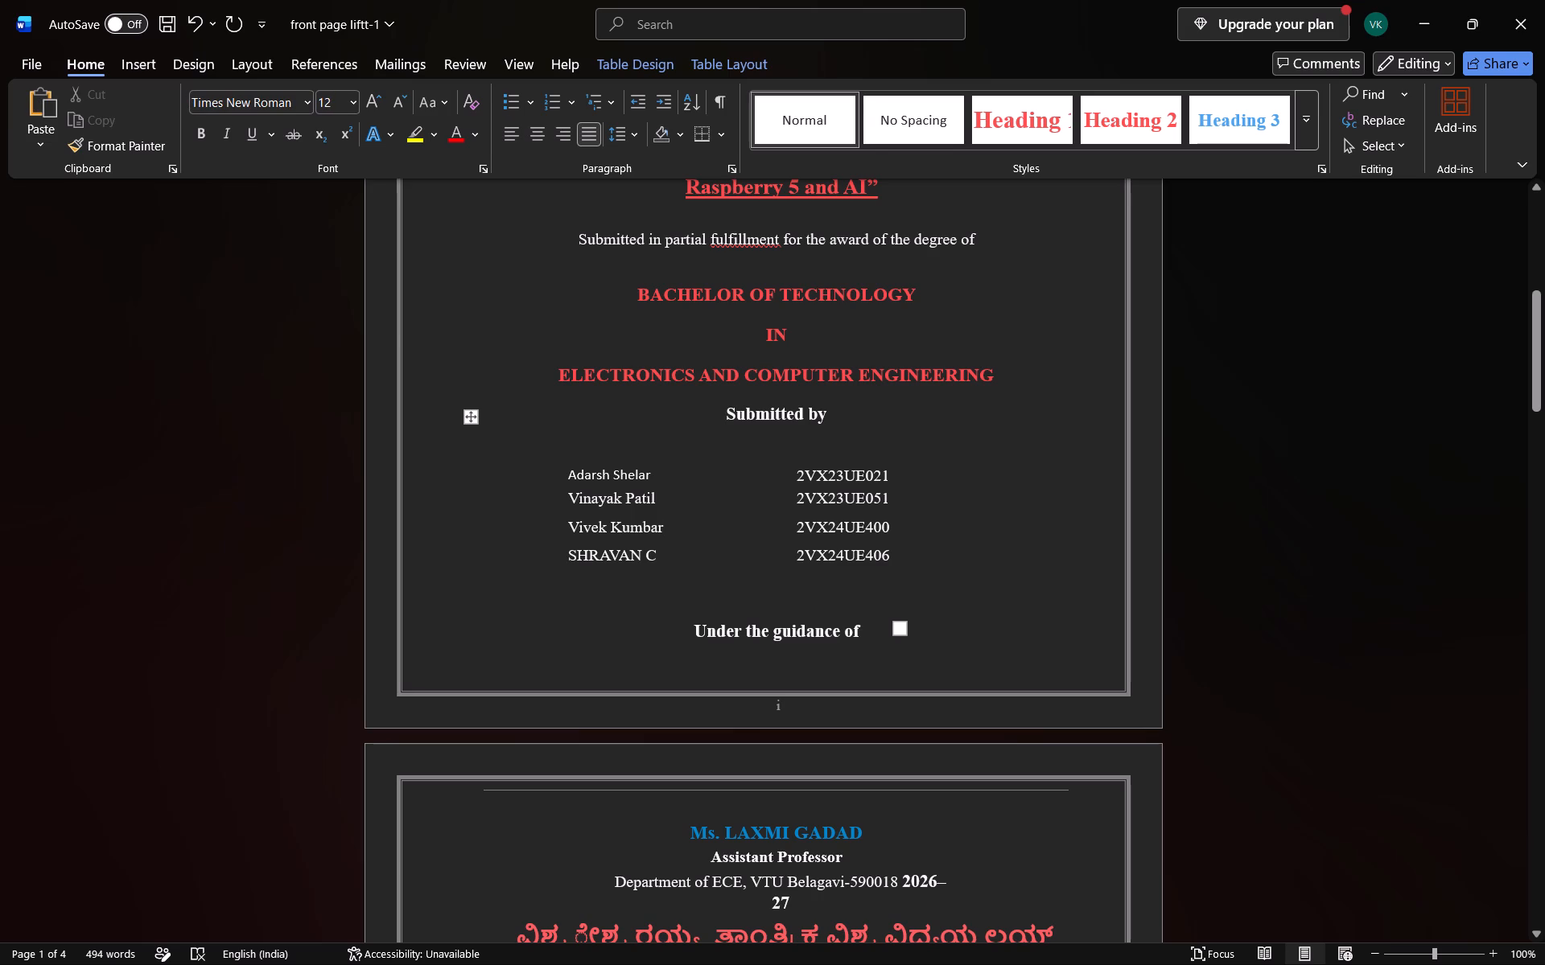
pyautogui.click(885, 474)
pyautogui.press('BackSpace')
pyautogui.press('Right')
pyautogui.press('BackSpace')
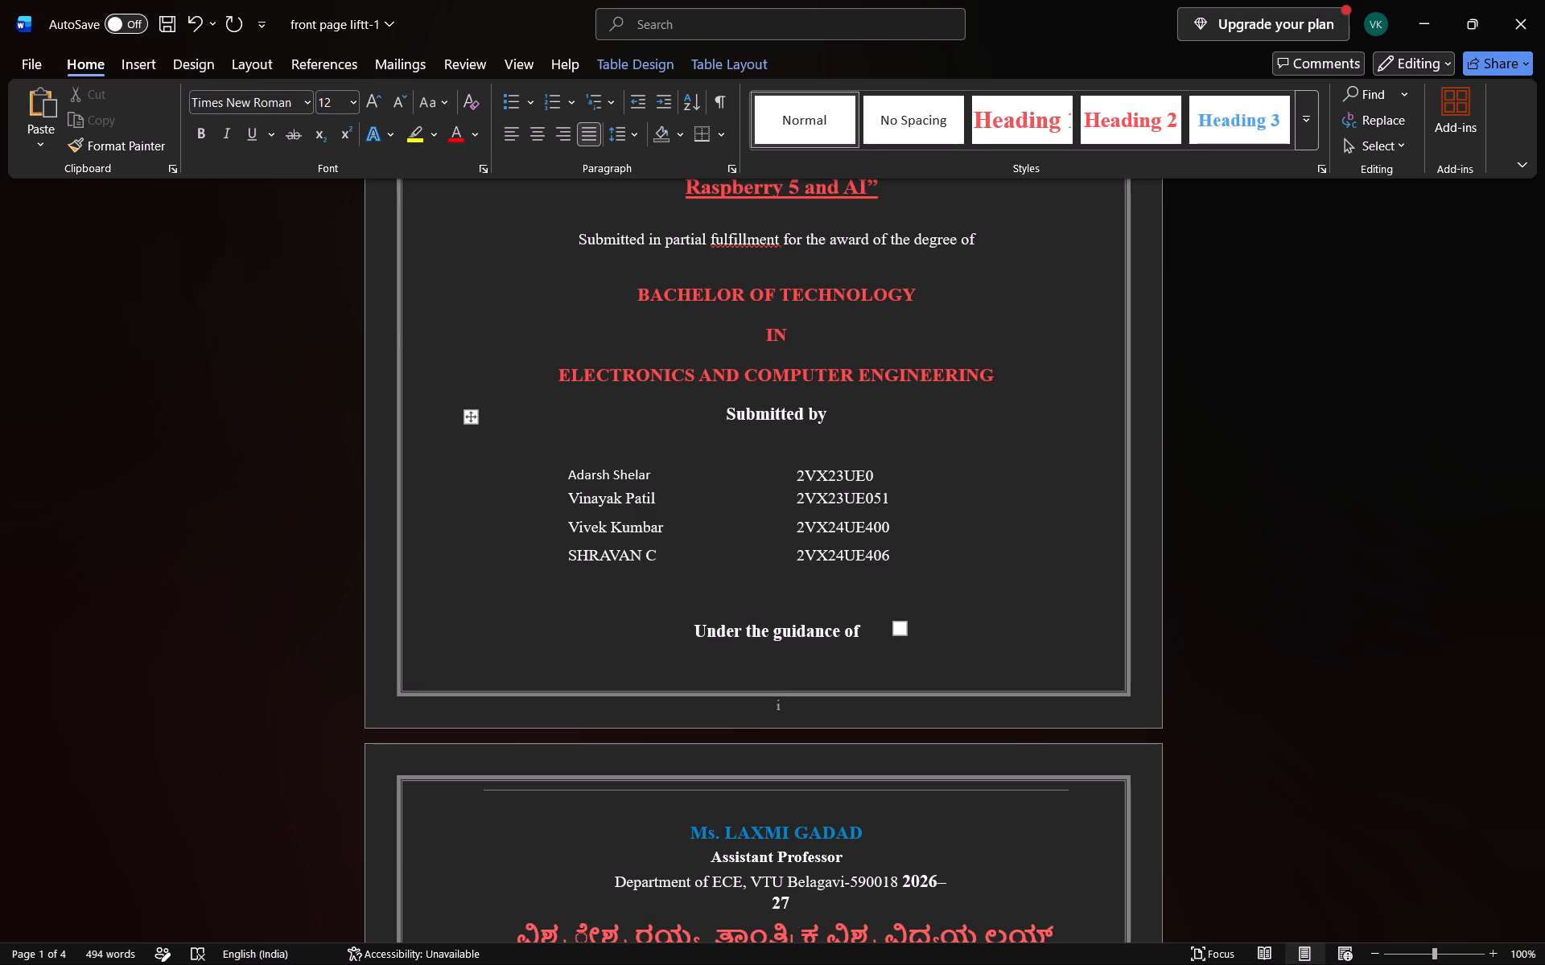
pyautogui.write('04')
# Change the last two digits of the second student's registration number to that student's own.
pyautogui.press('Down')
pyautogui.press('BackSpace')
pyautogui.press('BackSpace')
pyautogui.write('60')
# Correct the year digit, branch code and serial number in the third student's registration number.
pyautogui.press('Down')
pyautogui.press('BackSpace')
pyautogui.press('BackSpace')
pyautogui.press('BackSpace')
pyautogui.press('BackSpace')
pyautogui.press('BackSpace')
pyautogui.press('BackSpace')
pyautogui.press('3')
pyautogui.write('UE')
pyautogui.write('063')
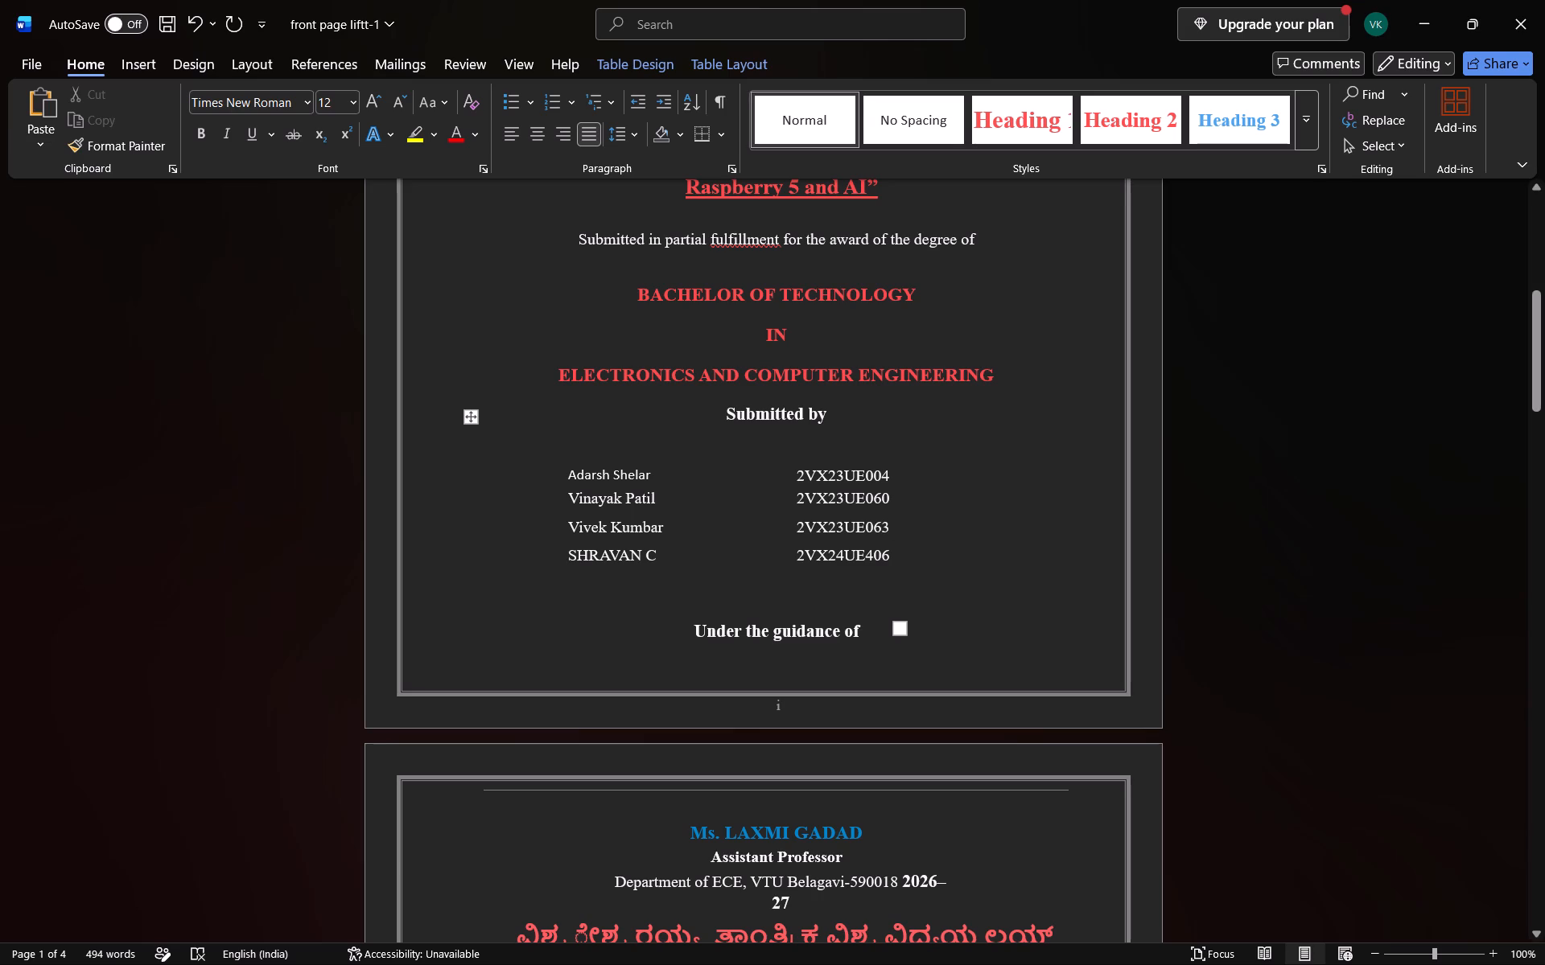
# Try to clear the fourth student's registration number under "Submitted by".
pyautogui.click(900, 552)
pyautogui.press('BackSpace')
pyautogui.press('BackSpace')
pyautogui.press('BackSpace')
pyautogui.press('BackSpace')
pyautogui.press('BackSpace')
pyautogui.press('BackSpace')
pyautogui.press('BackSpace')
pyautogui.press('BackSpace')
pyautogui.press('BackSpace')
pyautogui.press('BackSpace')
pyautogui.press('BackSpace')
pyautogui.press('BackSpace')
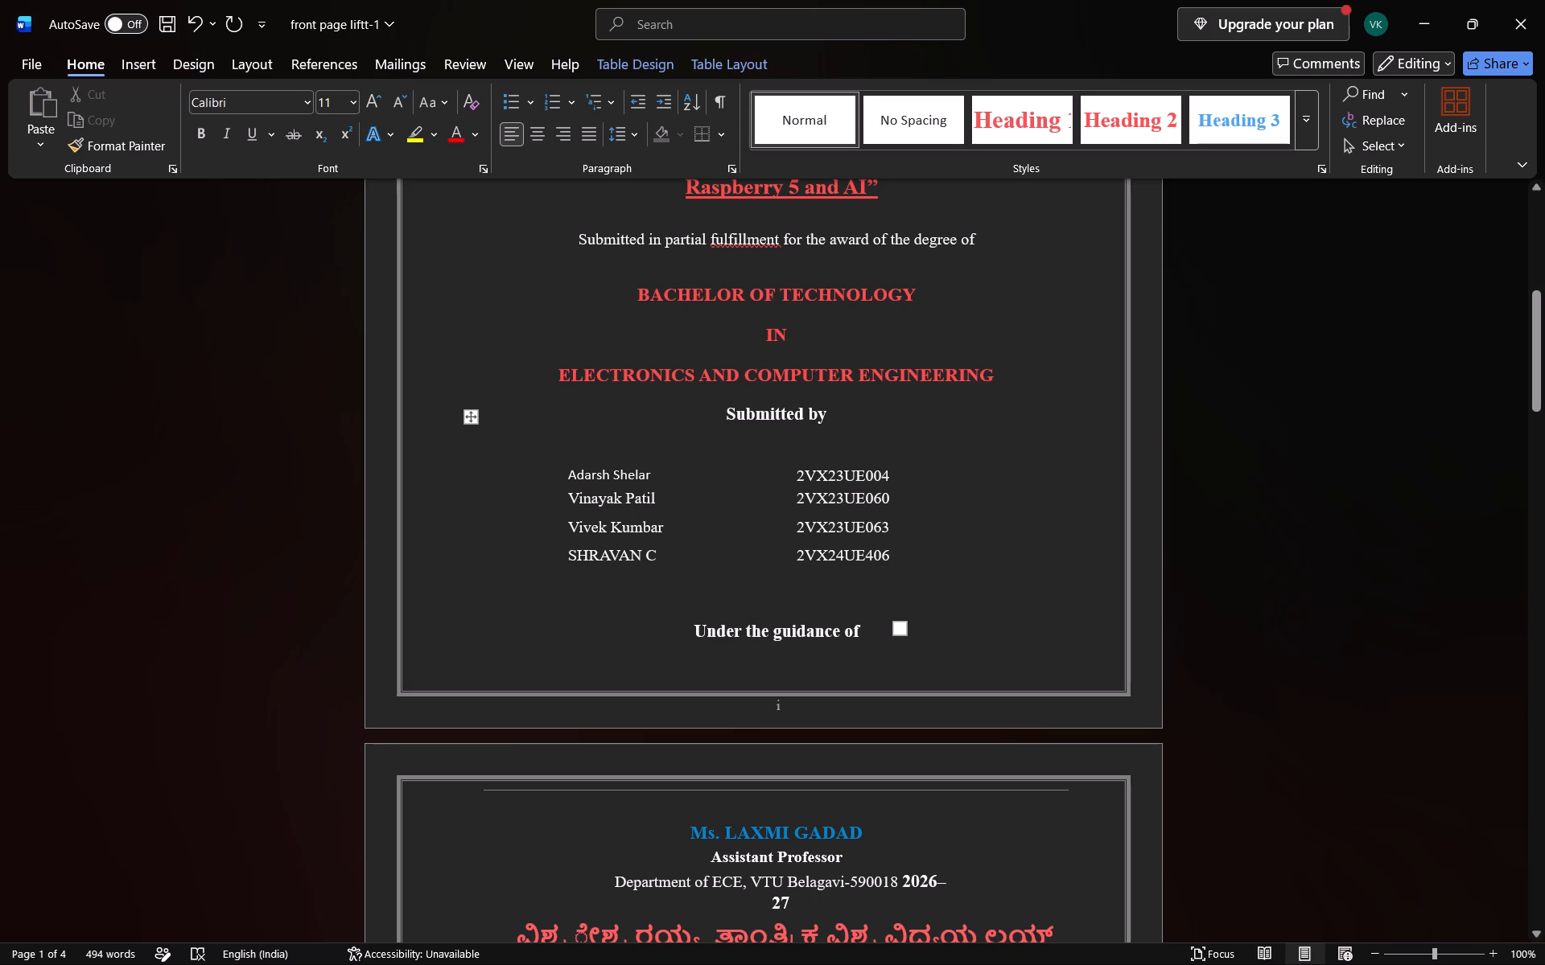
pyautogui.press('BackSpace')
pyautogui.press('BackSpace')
# Delete the fourth student's name from the list under "Submitted by".
pyautogui.click(656, 558)
pyautogui.press('BackSpace')
pyautogui.press('BackSpace')
pyautogui.press('BackSpace')
pyautogui.press('BackSpace')
pyautogui.press('BackSpace')
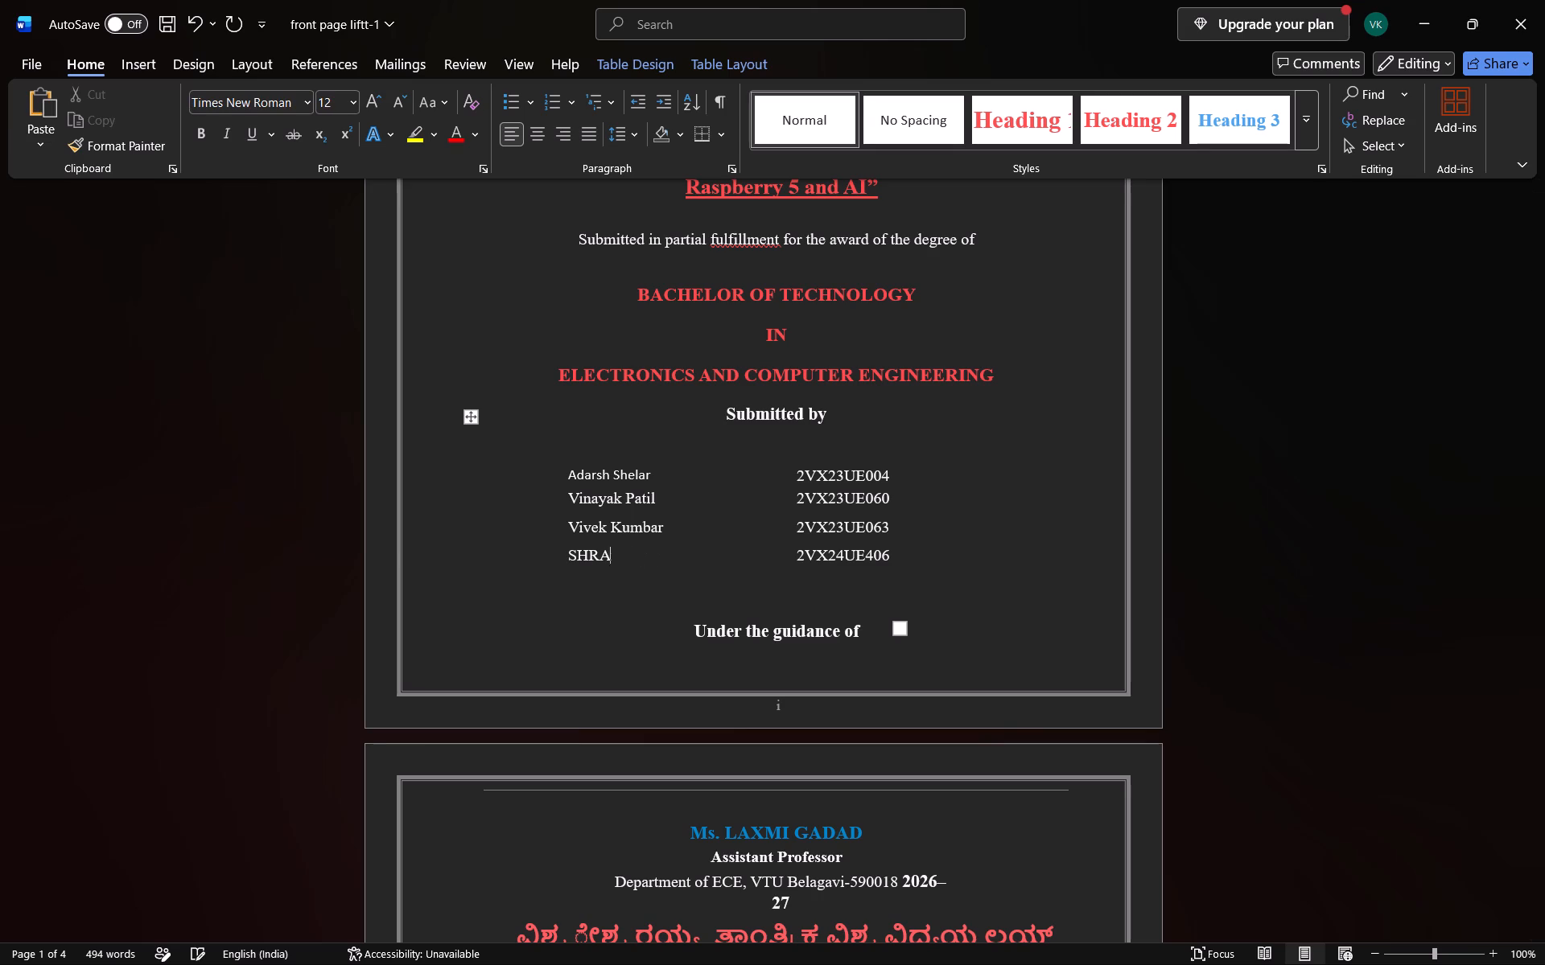
pyautogui.press('BackSpace')
pyautogui.press('BackSpace')
pyautogui.press('BackSpace')
pyautogui.press('BackSpace')
# Delete the fourth student's registration number, leaving the last row of the student list empty.
pyautogui.click(886, 564)
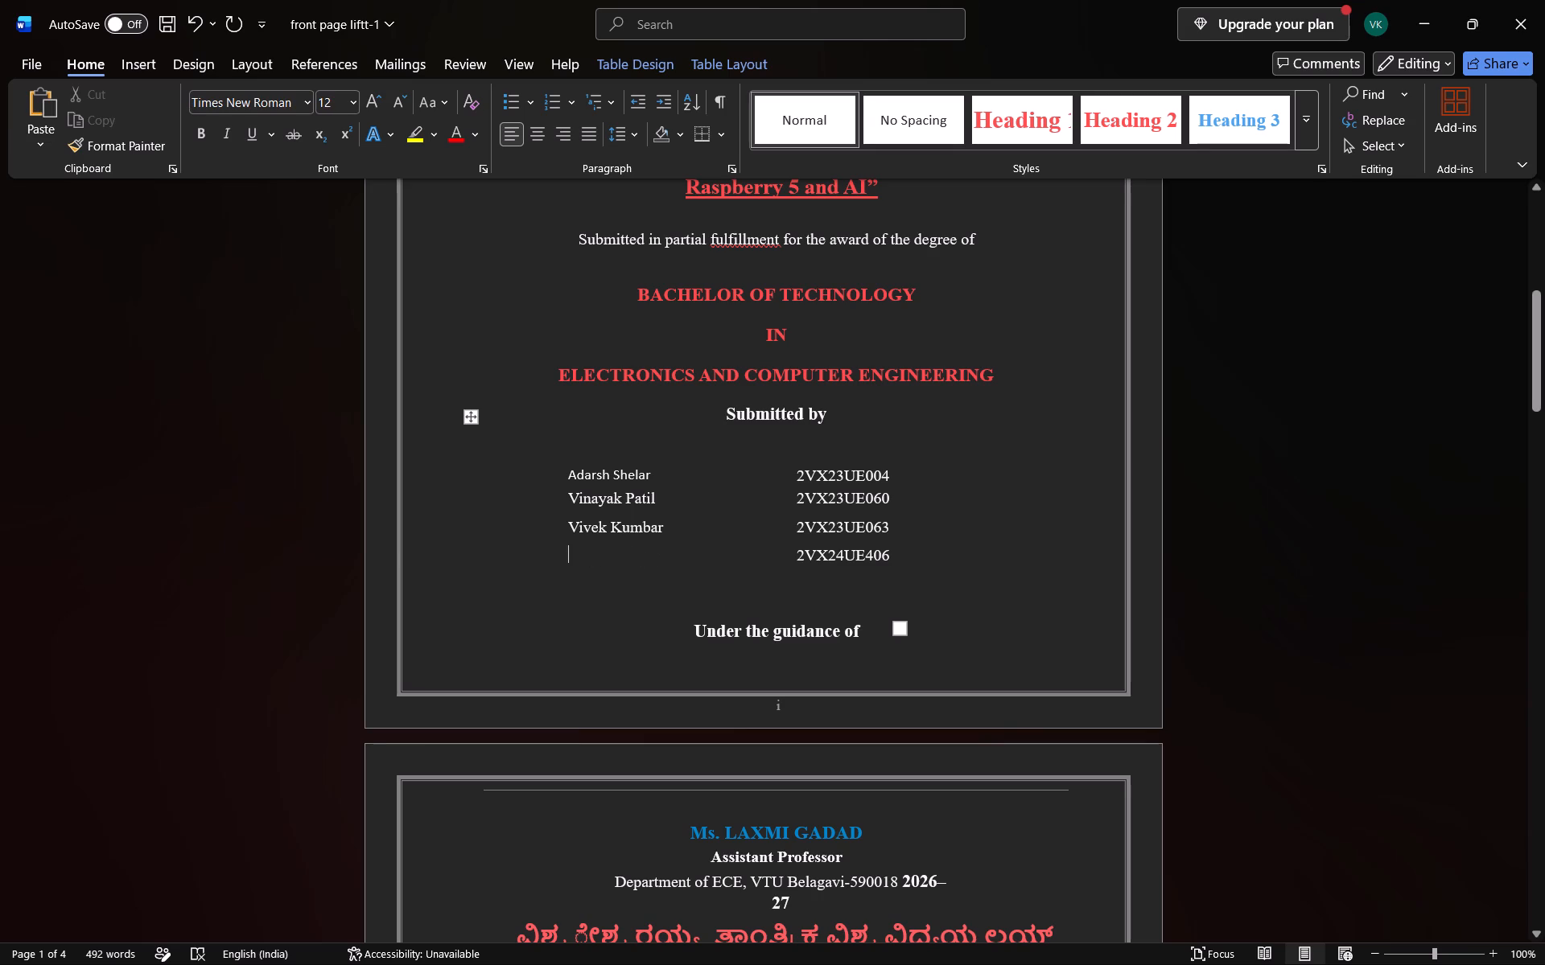
pyautogui.press('BackSpace')
pyautogui.press('BackSpace')
pyautogui.press('BackSpace')
pyautogui.press('BackSpace')
pyautogui.press('BackSpace')
pyautogui.press('BackSpace')
pyautogui.press('BackSpace')
pyautogui.press('BackSpace')
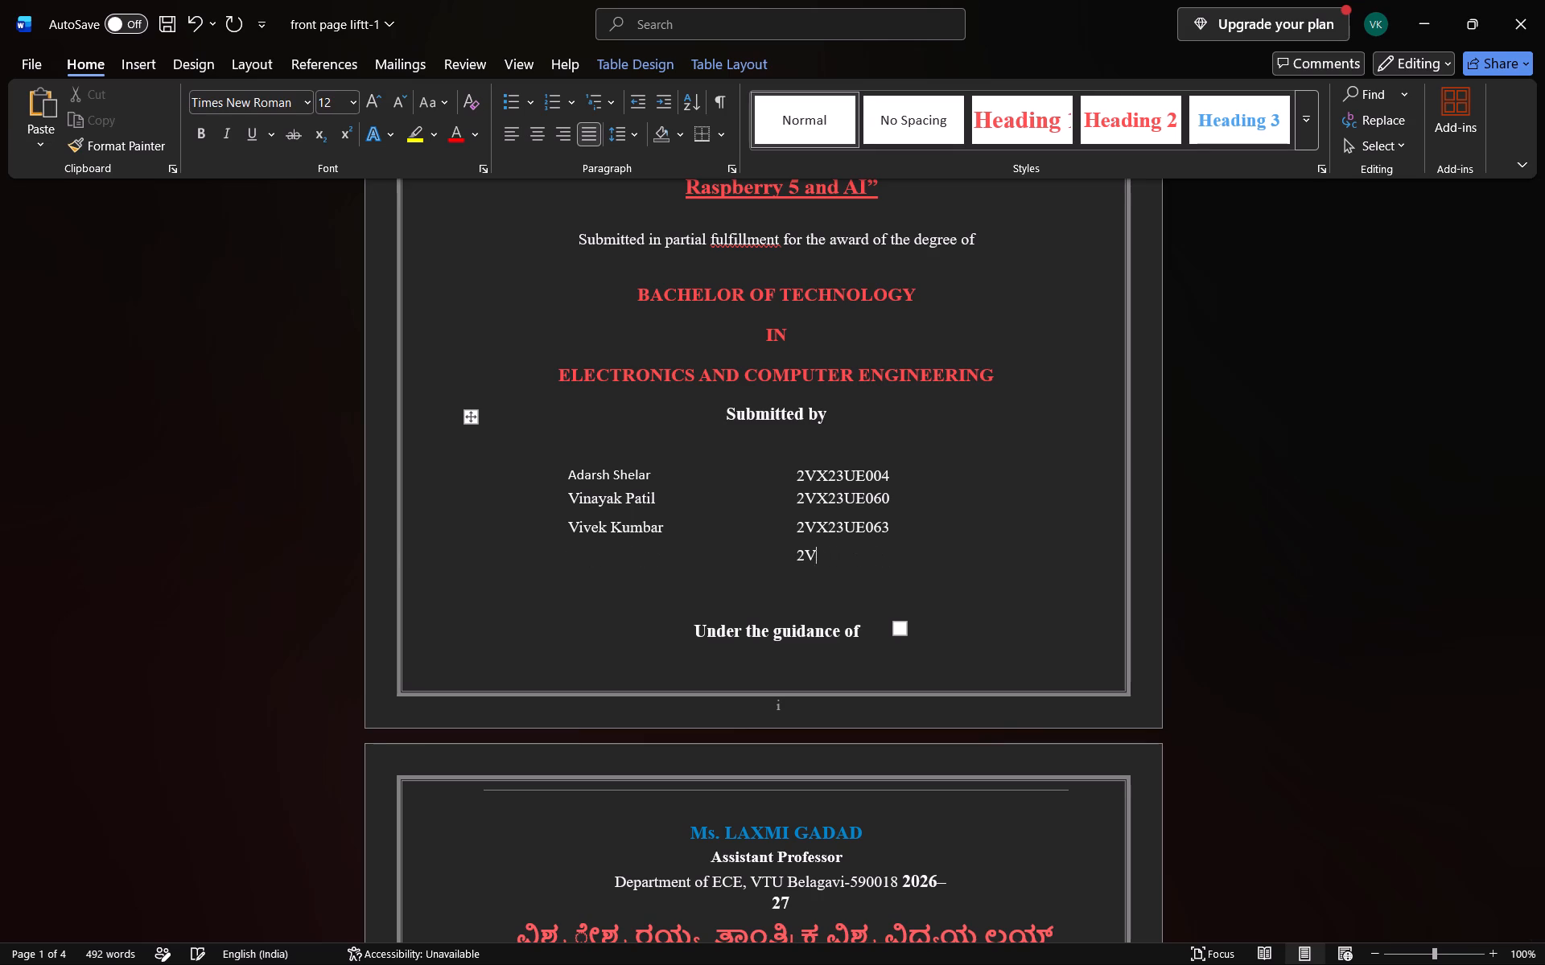
pyautogui.press('BackSpace')
pyautogui.press('BackSpace')
pyautogui.press('BackSpace')
# Remove the centring of the "Under the guidance of" line so it starts at the left margin.
pyautogui.scroll(-1, 701, 637)
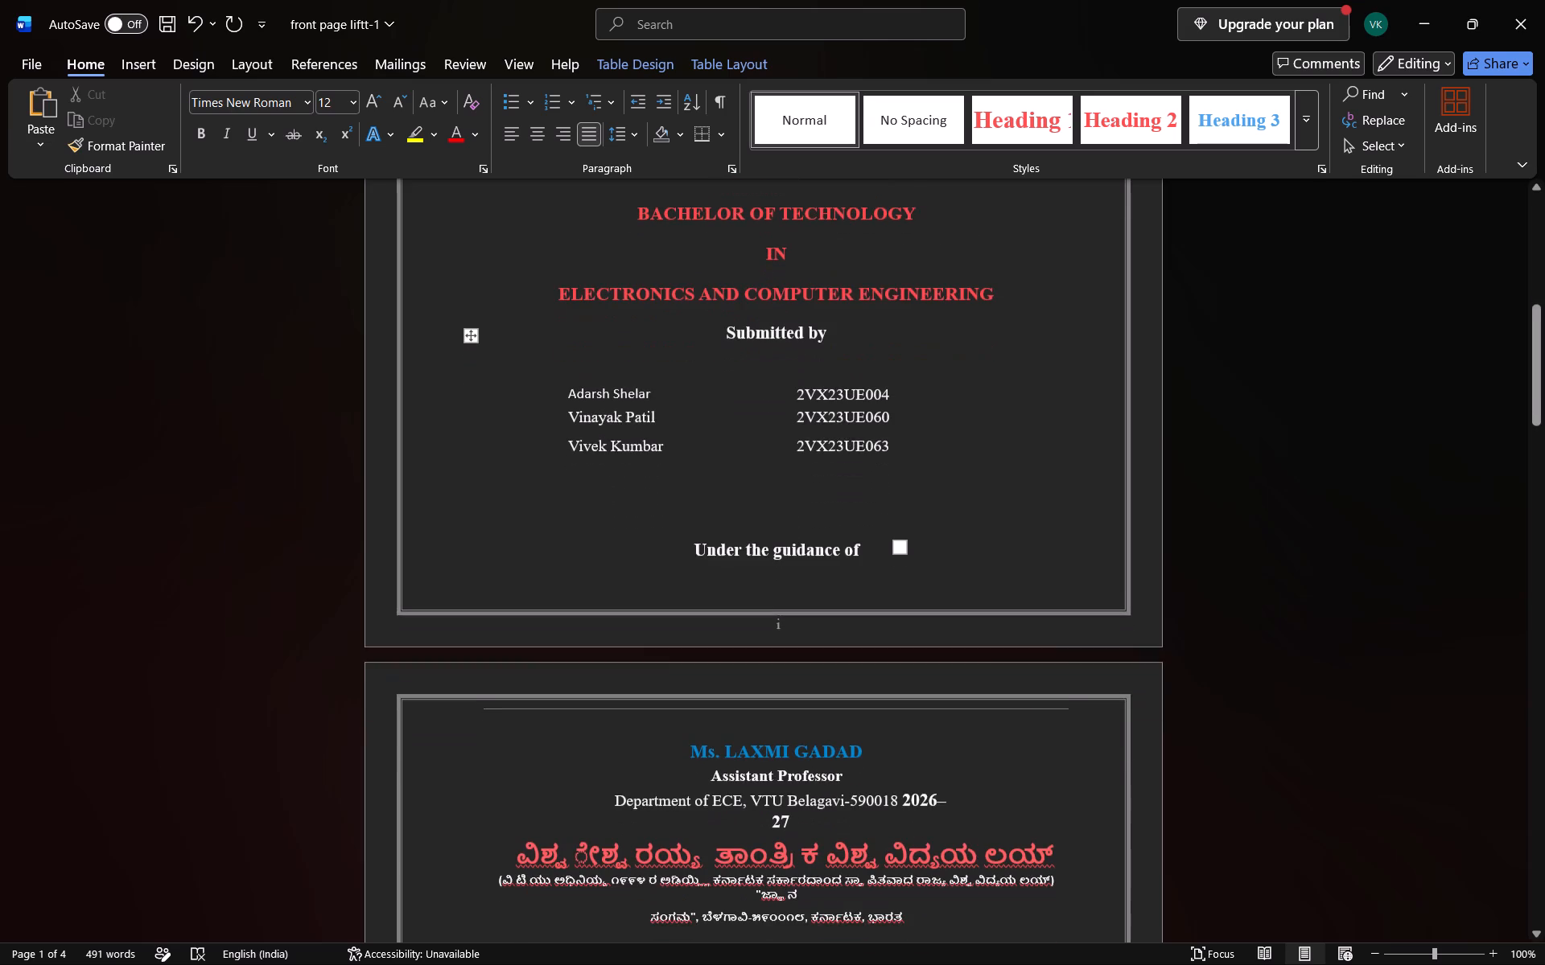
pyautogui.scroll(-1, 701, 637)
pyautogui.click(688, 536)
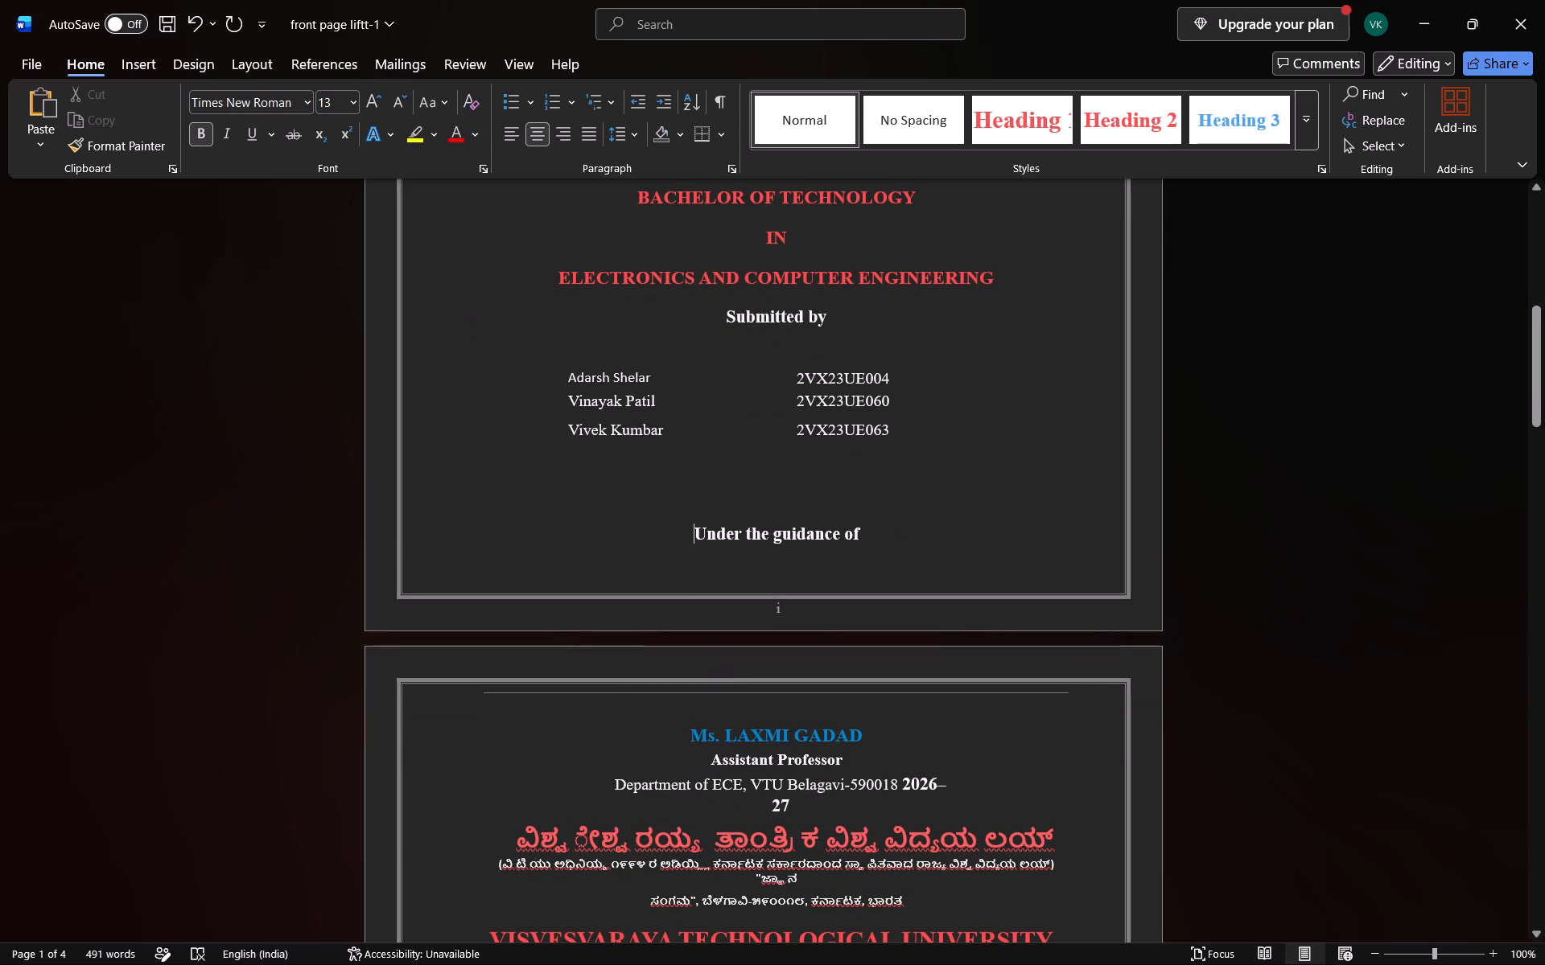
pyautogui.press('BackSpace')
pyautogui.press('BackSpace')
pyautogui.press('BackSpace')
pyautogui.press('BackSpace')
pyautogui.press('BackSpace')
pyautogui.press('BackSpace')
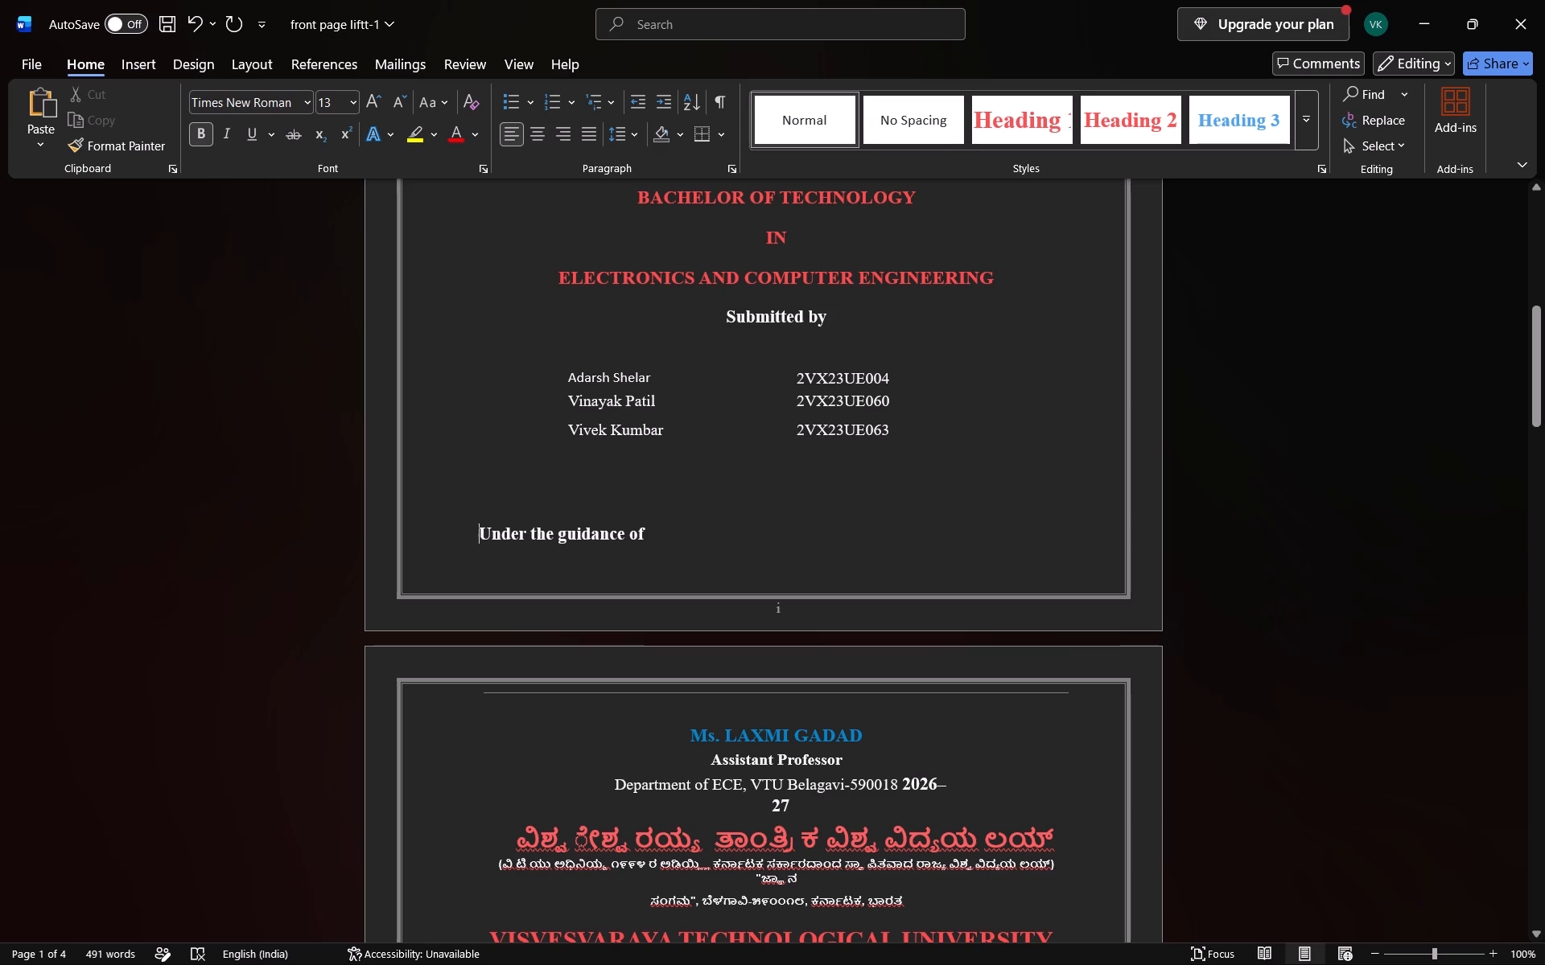
pyautogui.press('BackSpace')
# Delete the blank lines in the emptied name cell between the student list and "Under the guidance of".
pyautogui.moveTo(688, 536); pyautogui.dragTo(710, 547)
pyautogui.moveTo(710, 547); pyautogui.dragTo(486, 518)
pyautogui.click(495, 540)
pyautogui.click(534, 507)
pyautogui.press('BackSpace')
pyautogui.press('BackSpace')
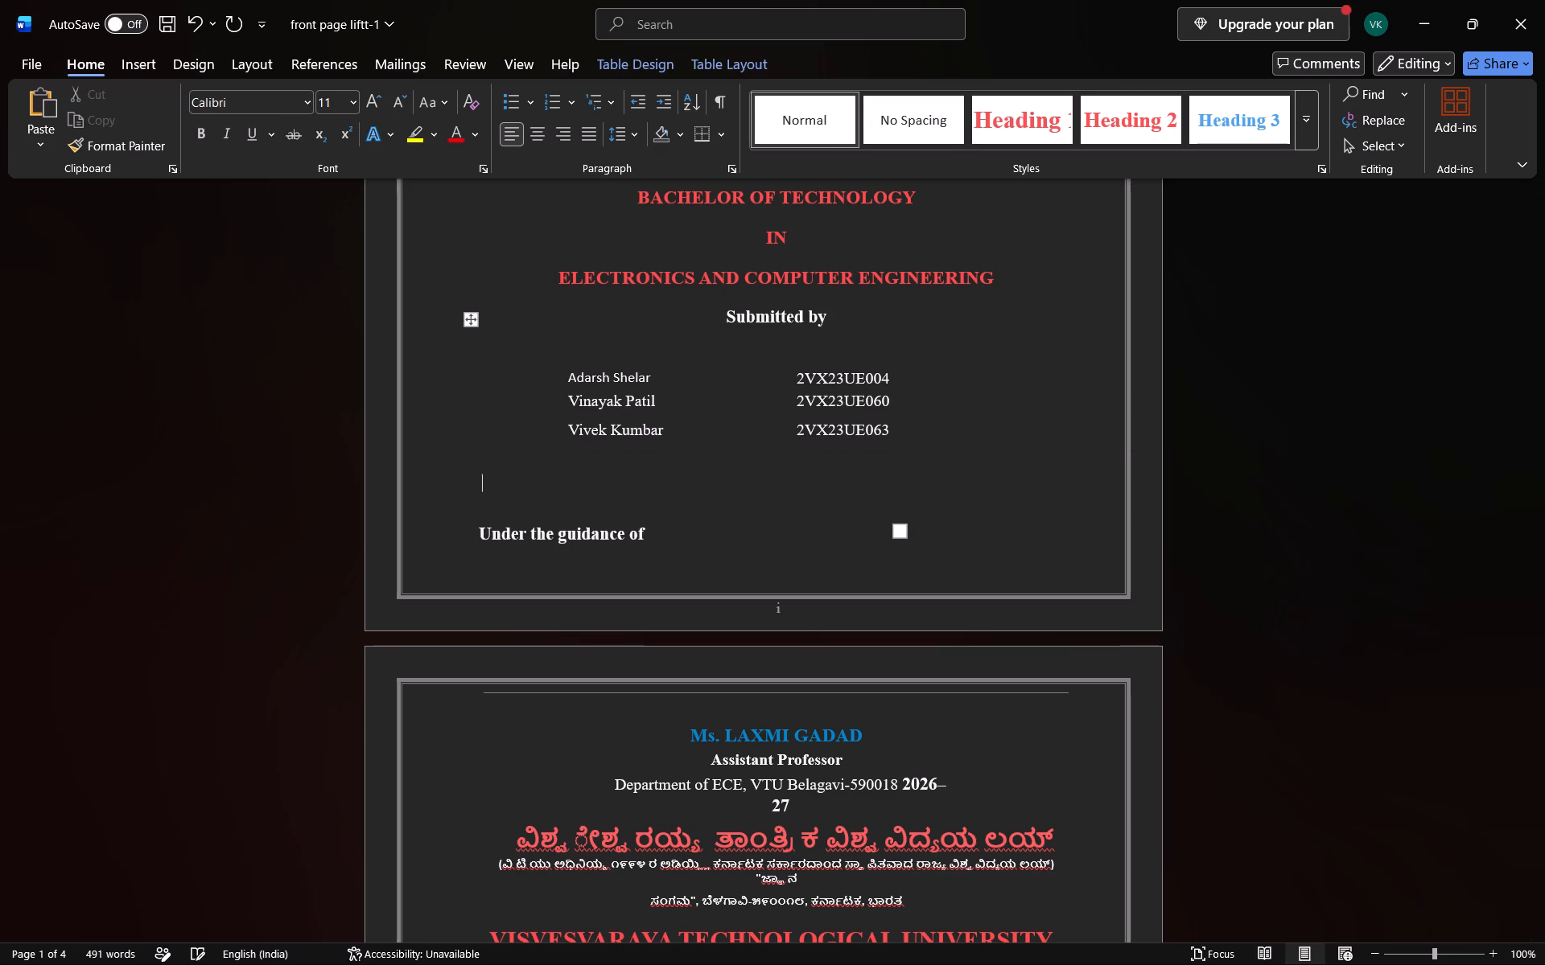
pyautogui.press('BackSpace')
pyautogui.press('BackSpace')
pyautogui.press('BackSpace')
pyautogui.press('BackSpace')
pyautogui.press('BackSpace')
pyautogui.click(480, 531)
pyautogui.press('BackSpace')
pyautogui.press('BackSpace')
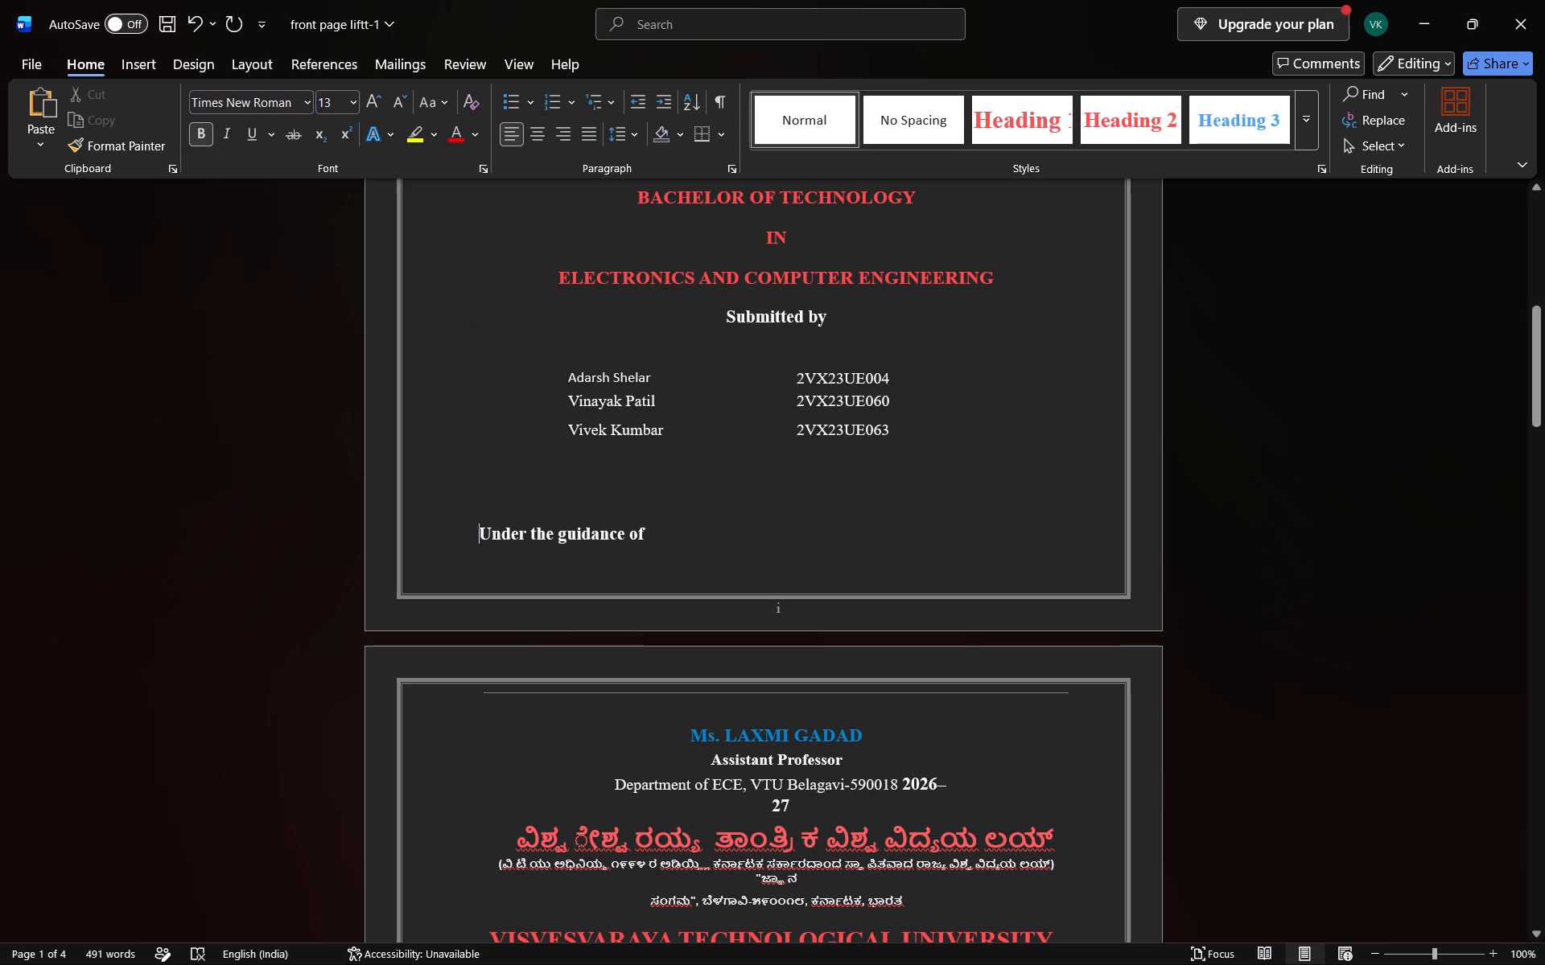
# Bring the guide's name from the top of the second page onto the "Under the guidance of" line, separated by a space.
pyautogui.click(685, 659)
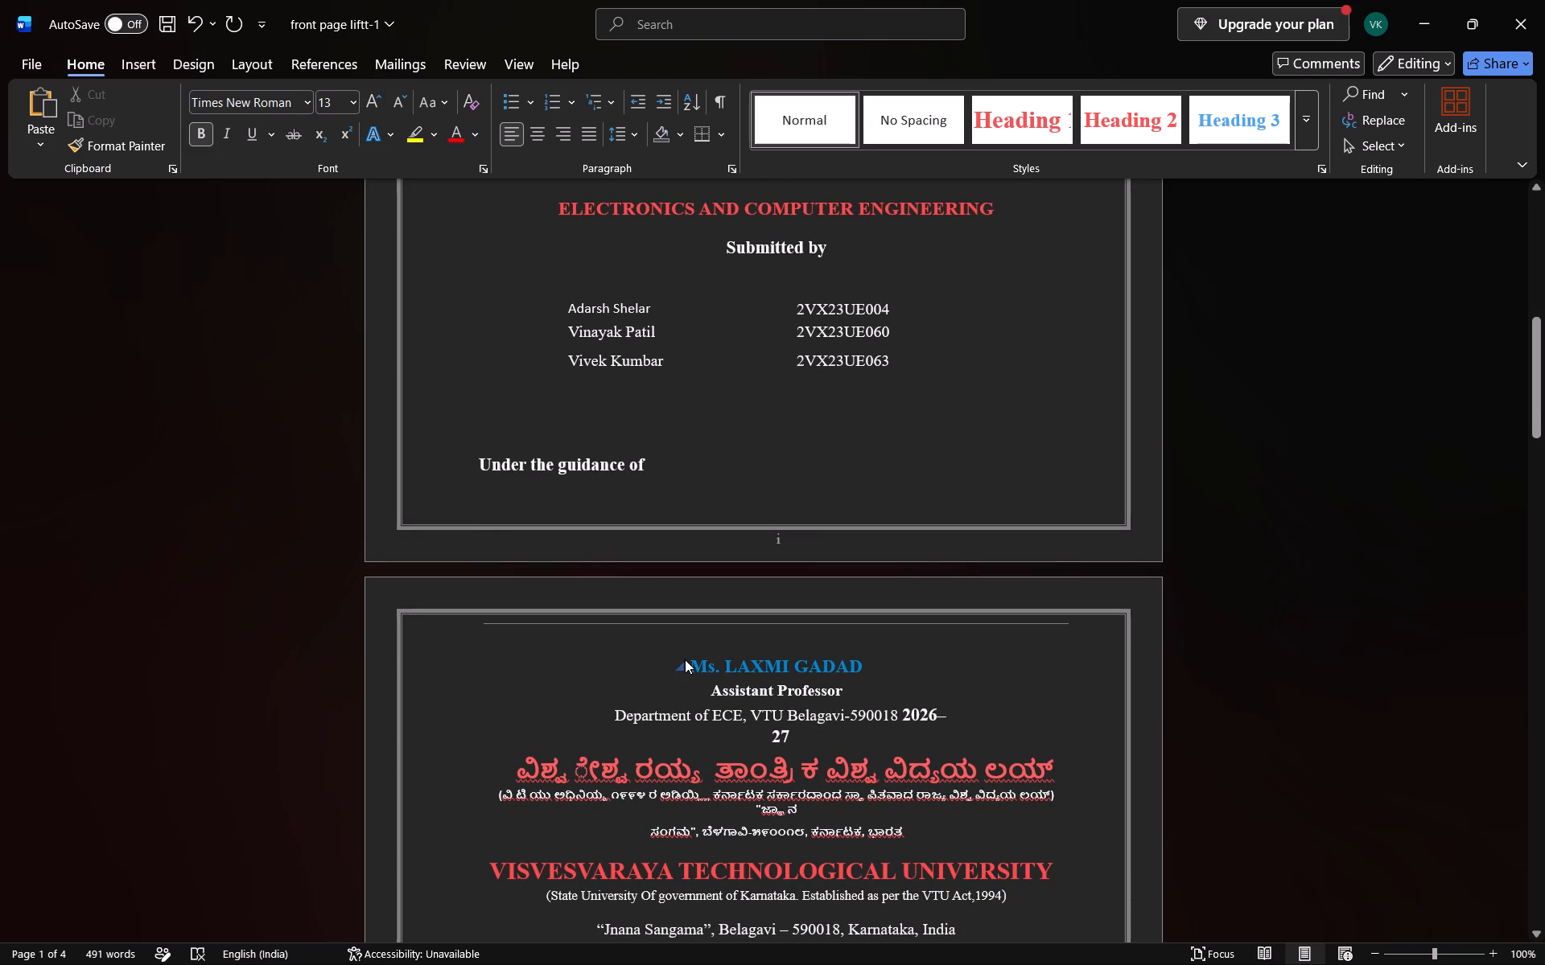
pyautogui.hotkey('ctrl', 'z')
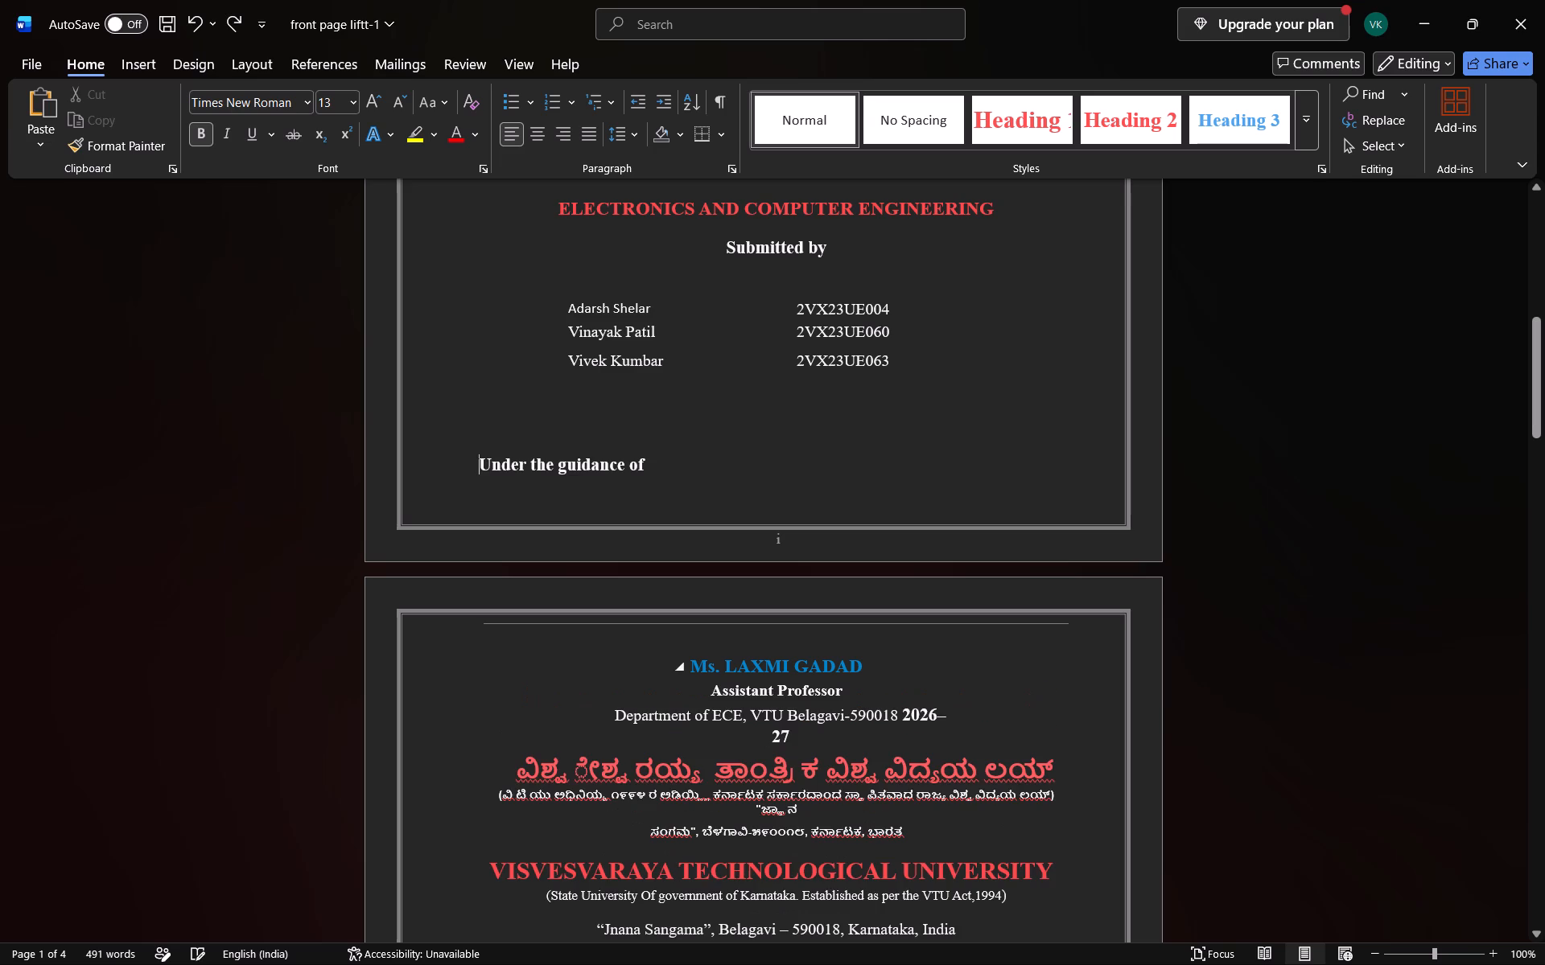
pyautogui.click(684, 671)
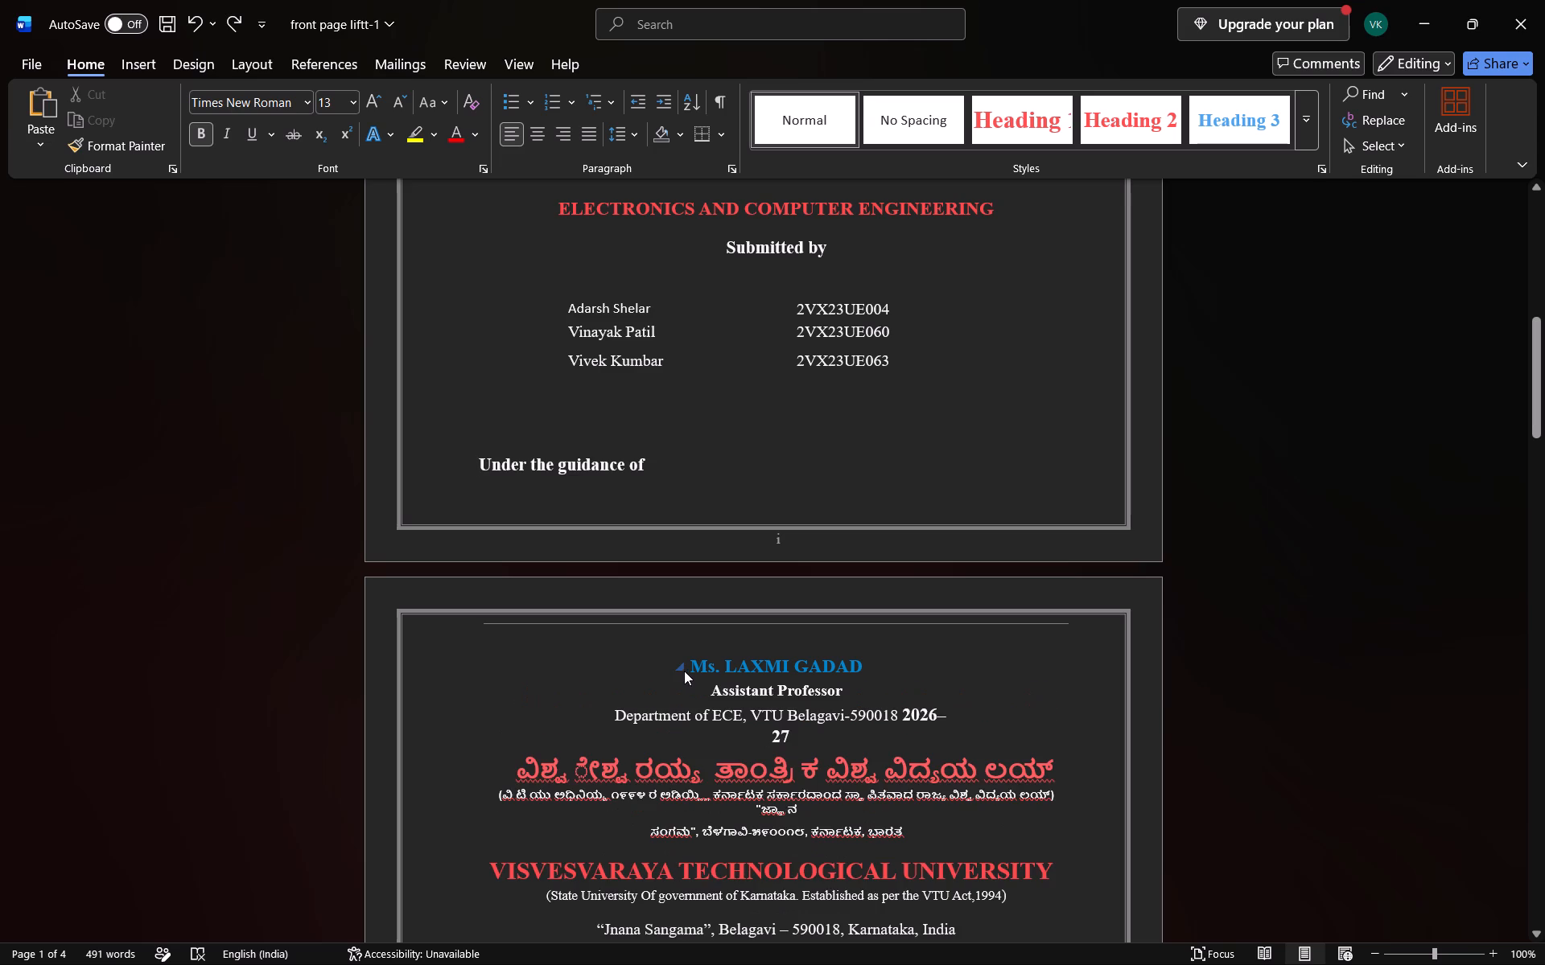
pyautogui.click(684, 671)
pyautogui.click(688, 668)
pyautogui.press('BackSpace')
pyautogui.press('BackSpace')
pyautogui.press('BackSpace')
pyautogui.press('BackSpace')
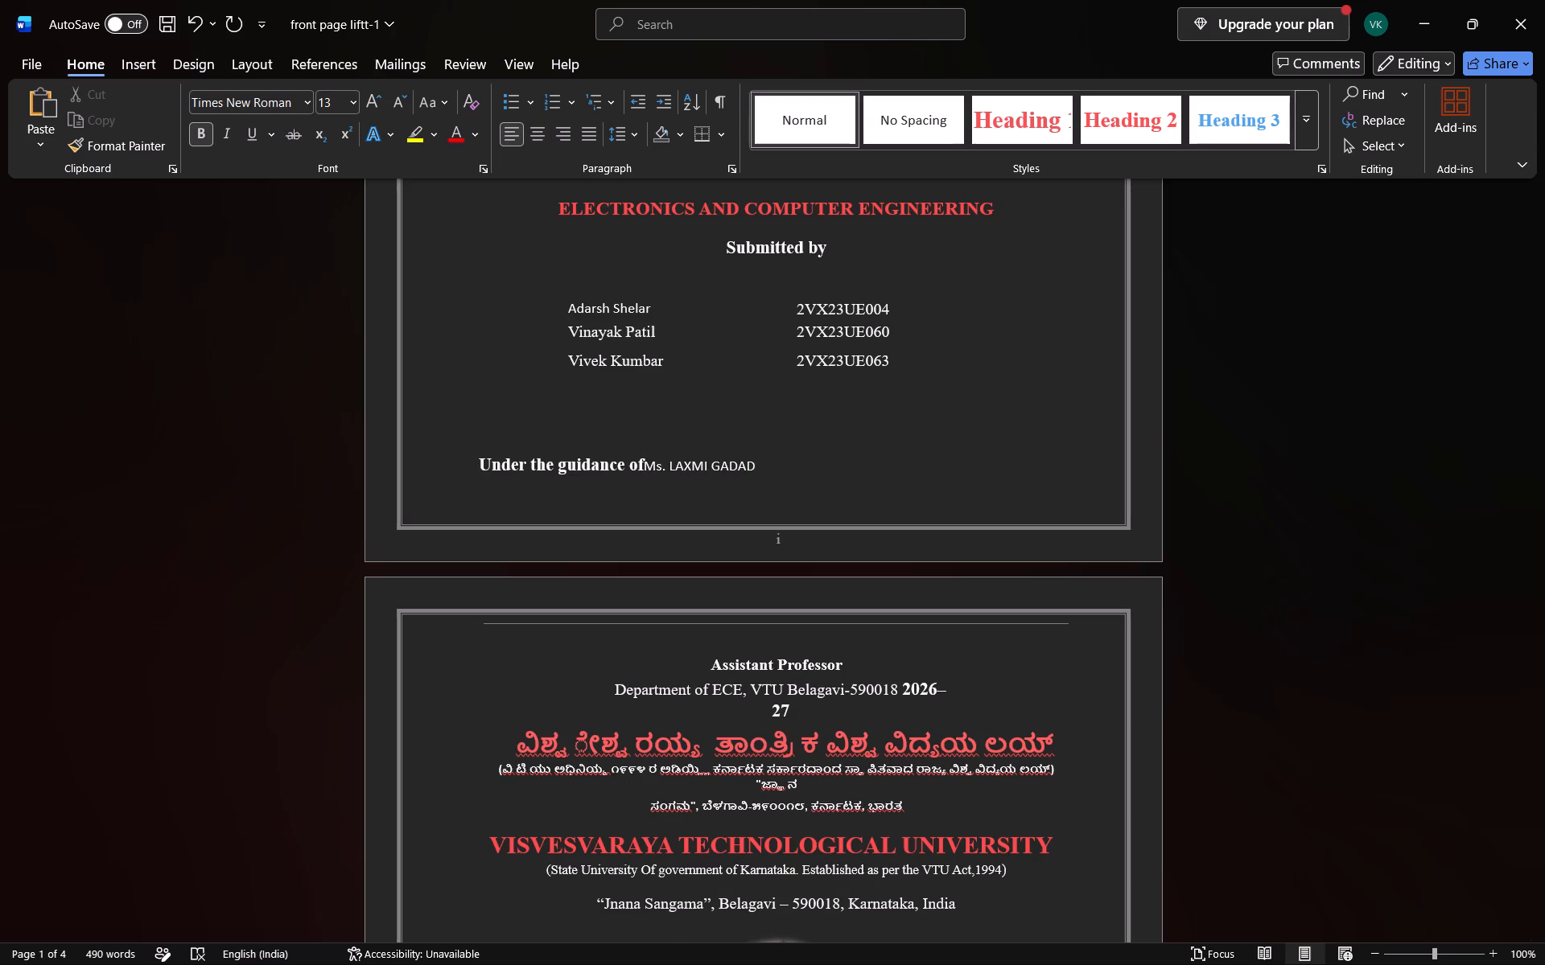
pyautogui.hotkey('ctrl', 'z')
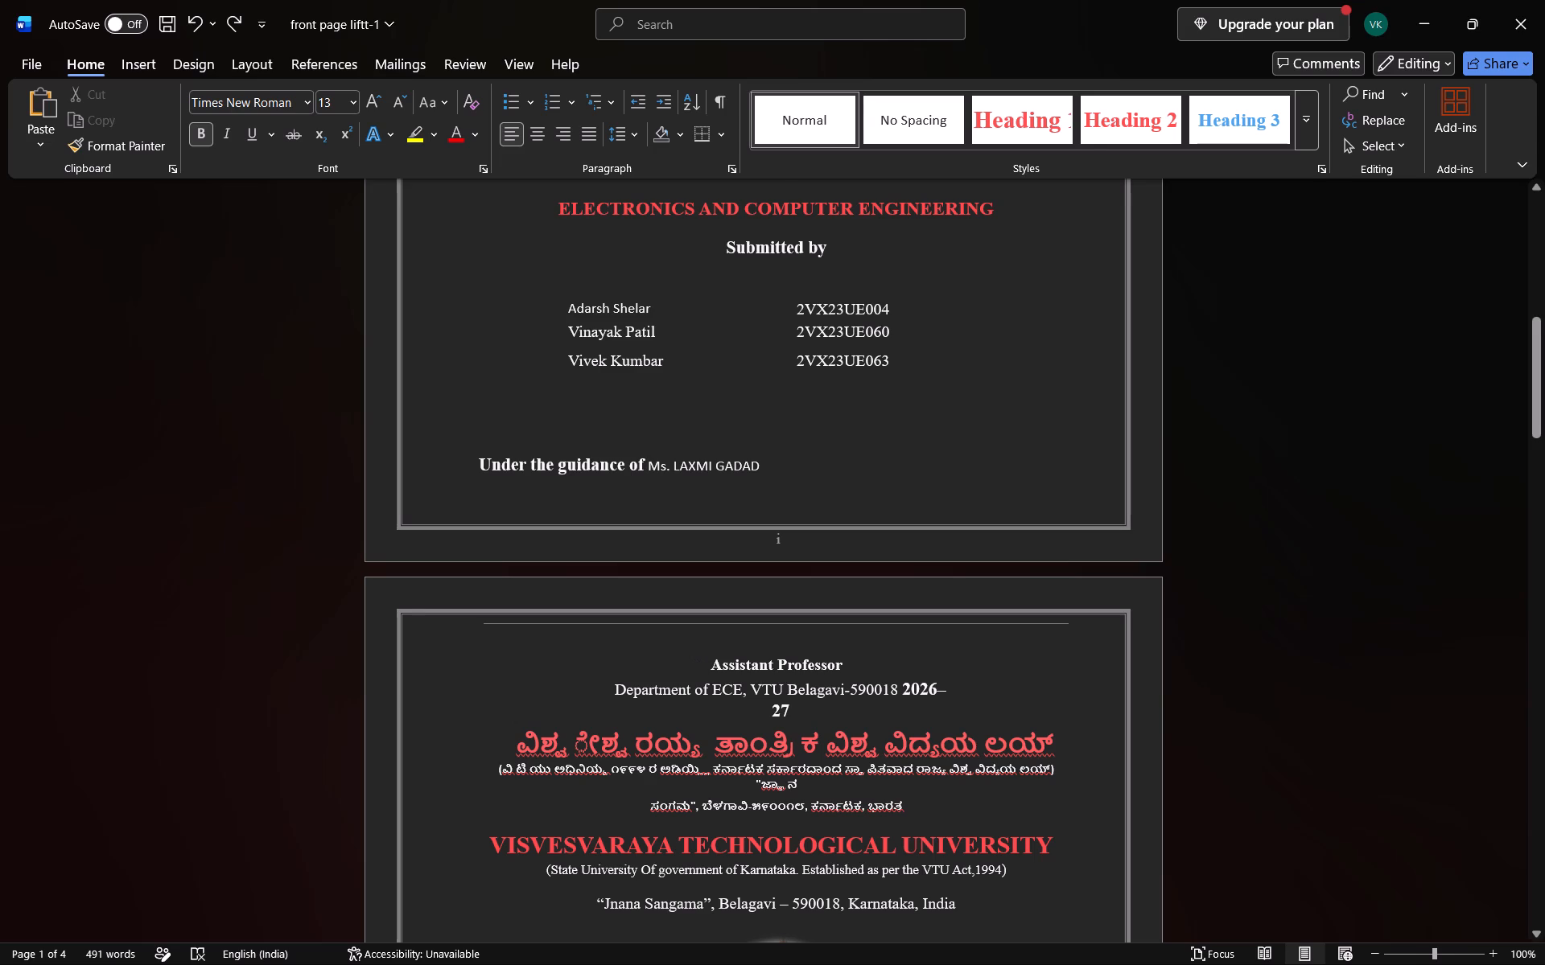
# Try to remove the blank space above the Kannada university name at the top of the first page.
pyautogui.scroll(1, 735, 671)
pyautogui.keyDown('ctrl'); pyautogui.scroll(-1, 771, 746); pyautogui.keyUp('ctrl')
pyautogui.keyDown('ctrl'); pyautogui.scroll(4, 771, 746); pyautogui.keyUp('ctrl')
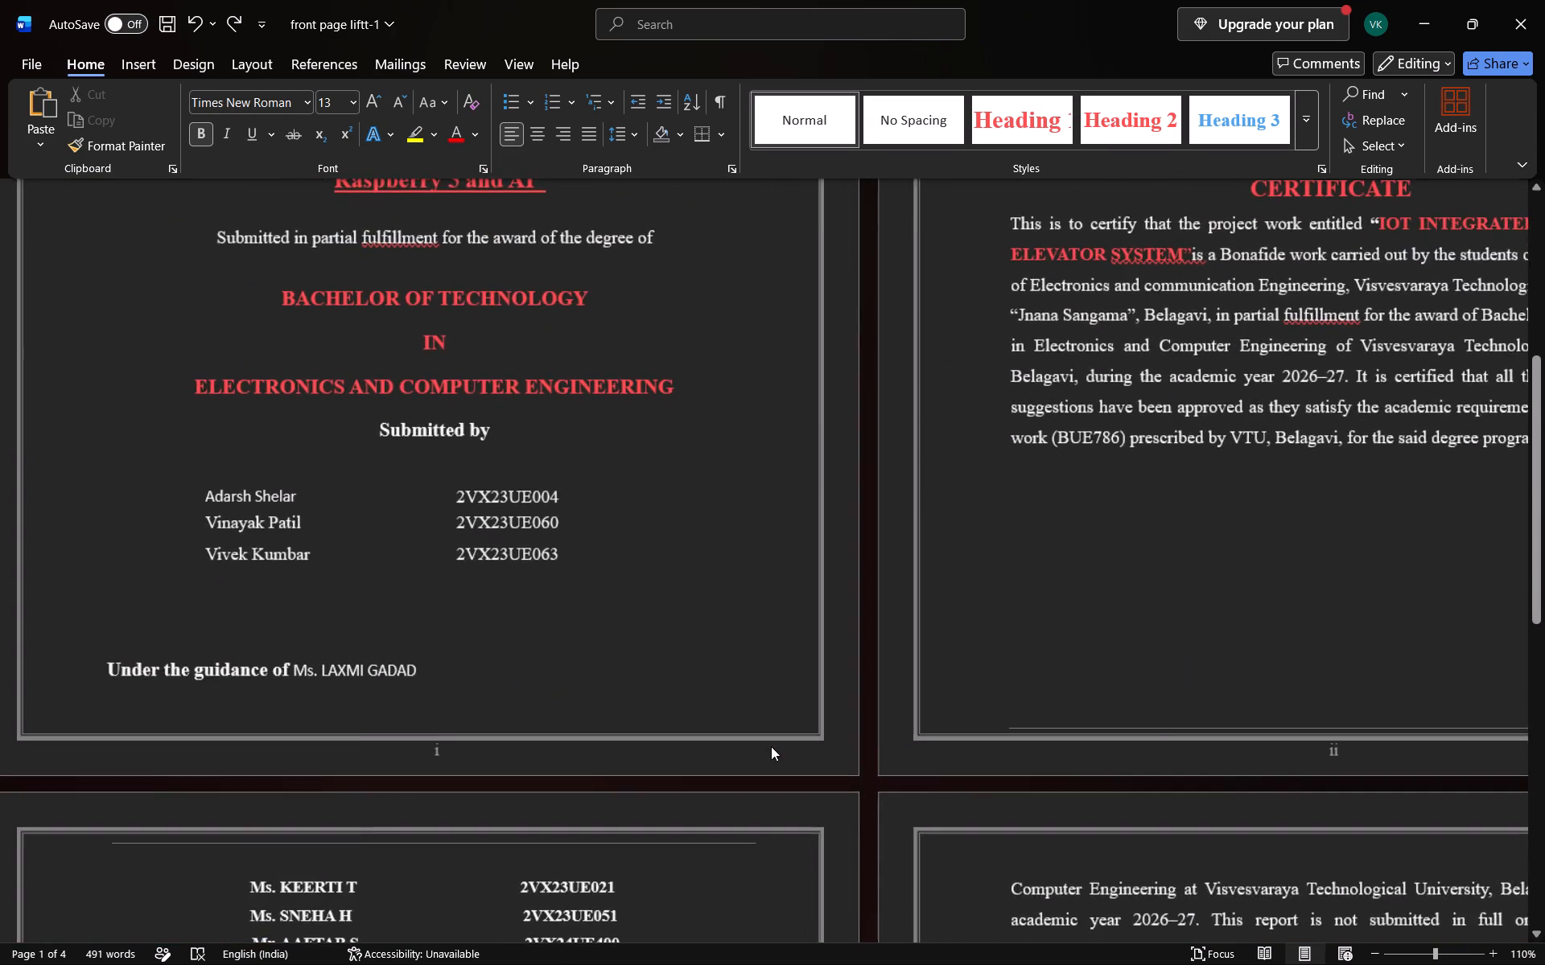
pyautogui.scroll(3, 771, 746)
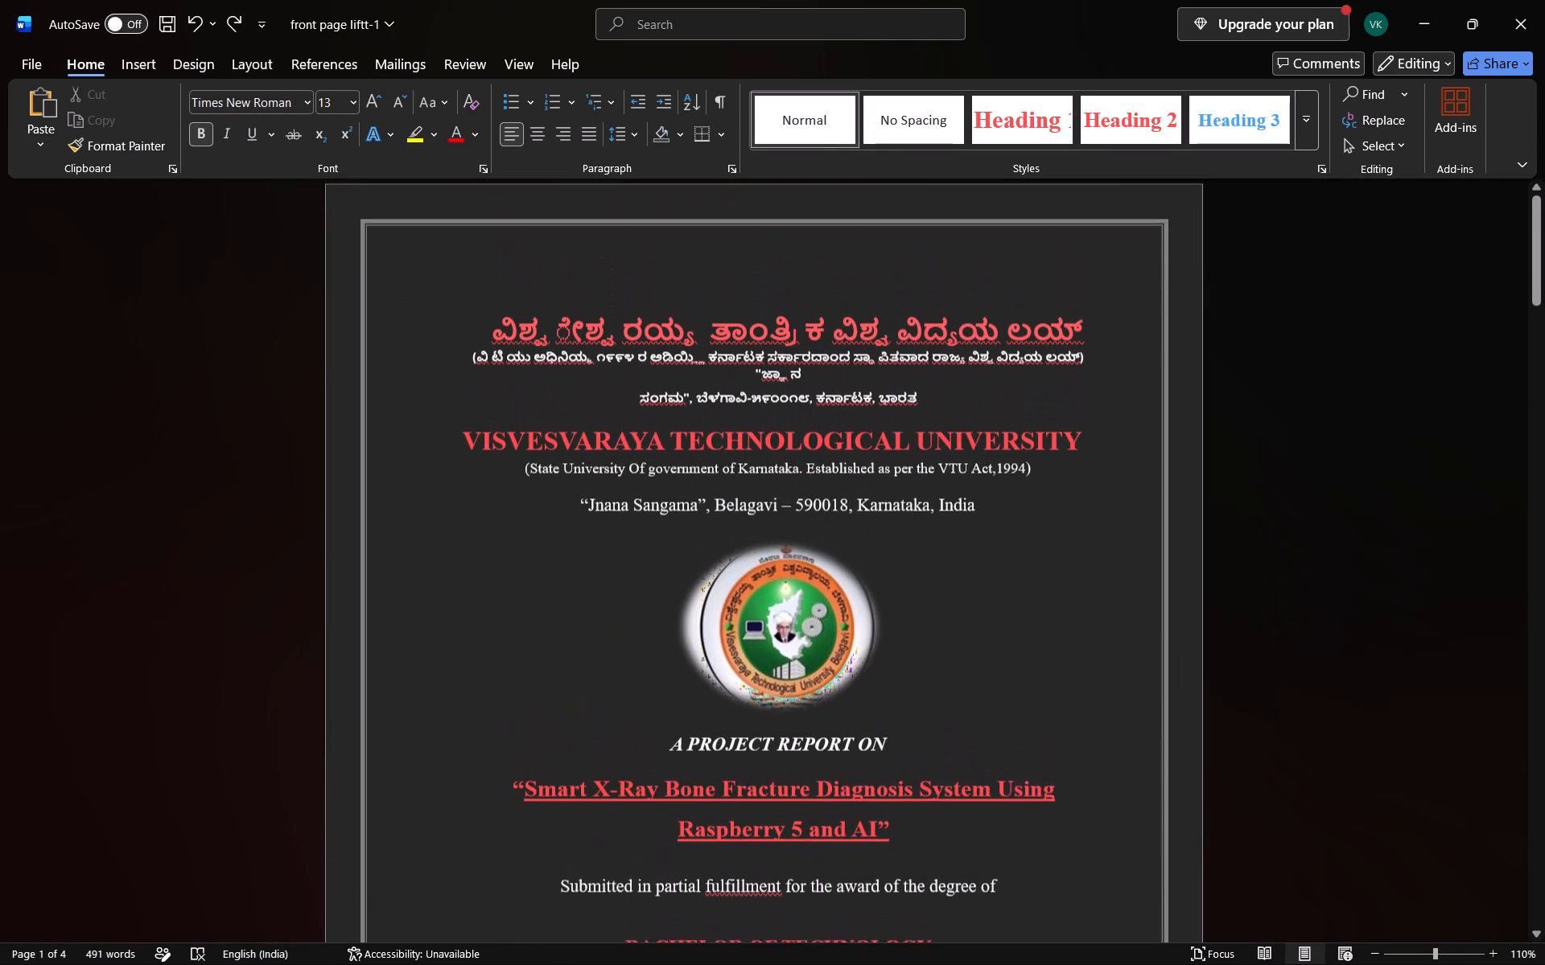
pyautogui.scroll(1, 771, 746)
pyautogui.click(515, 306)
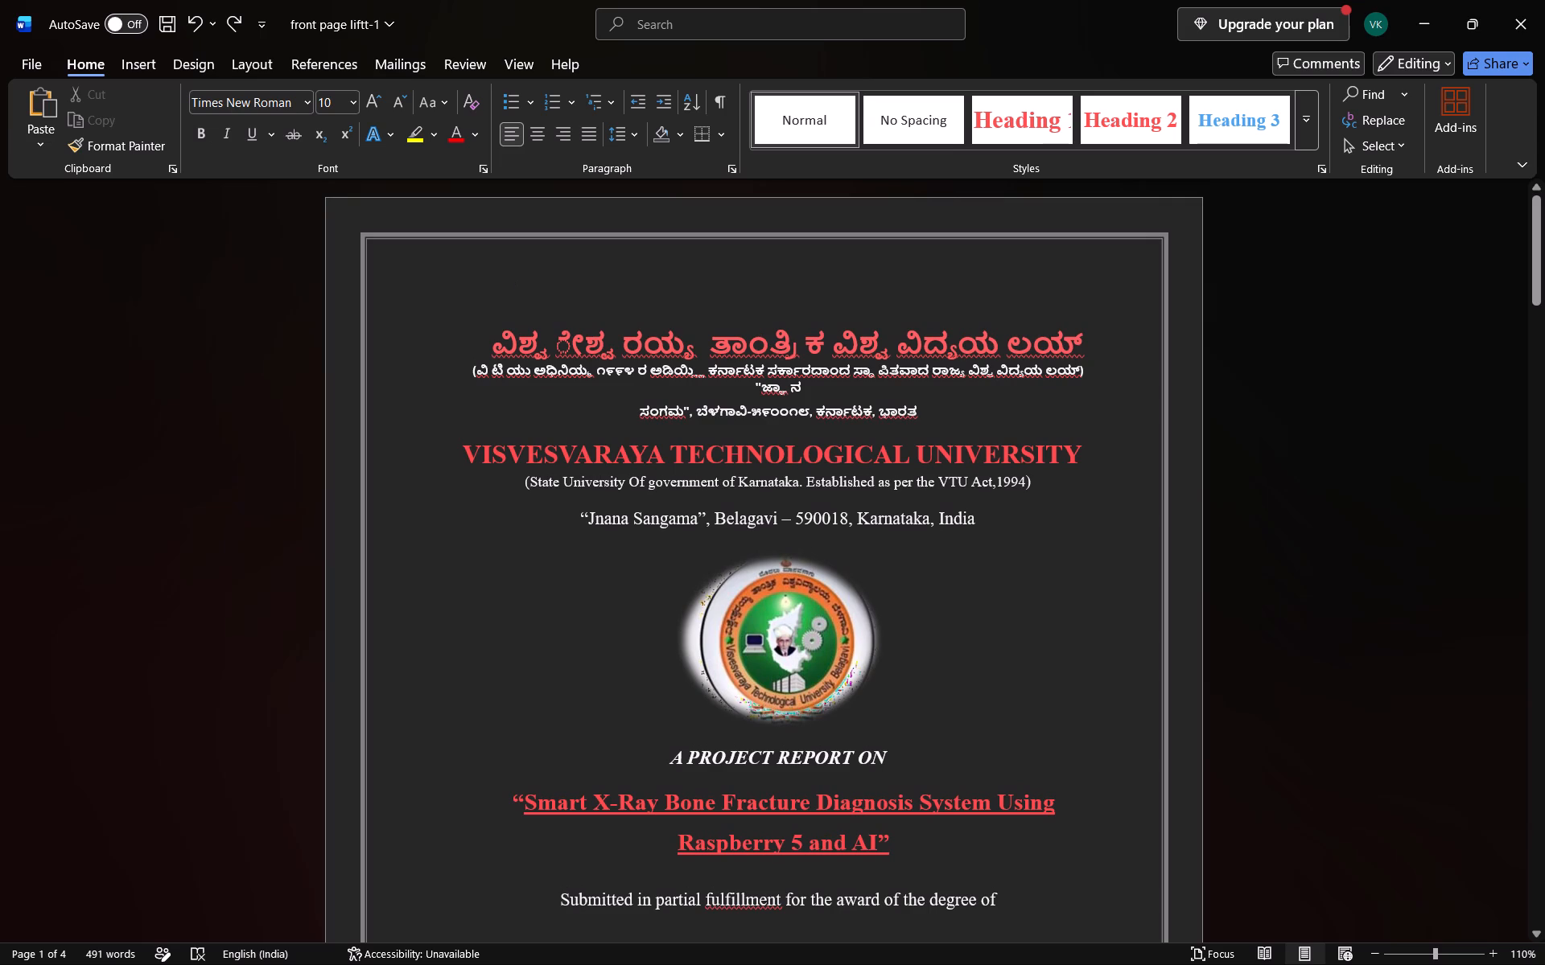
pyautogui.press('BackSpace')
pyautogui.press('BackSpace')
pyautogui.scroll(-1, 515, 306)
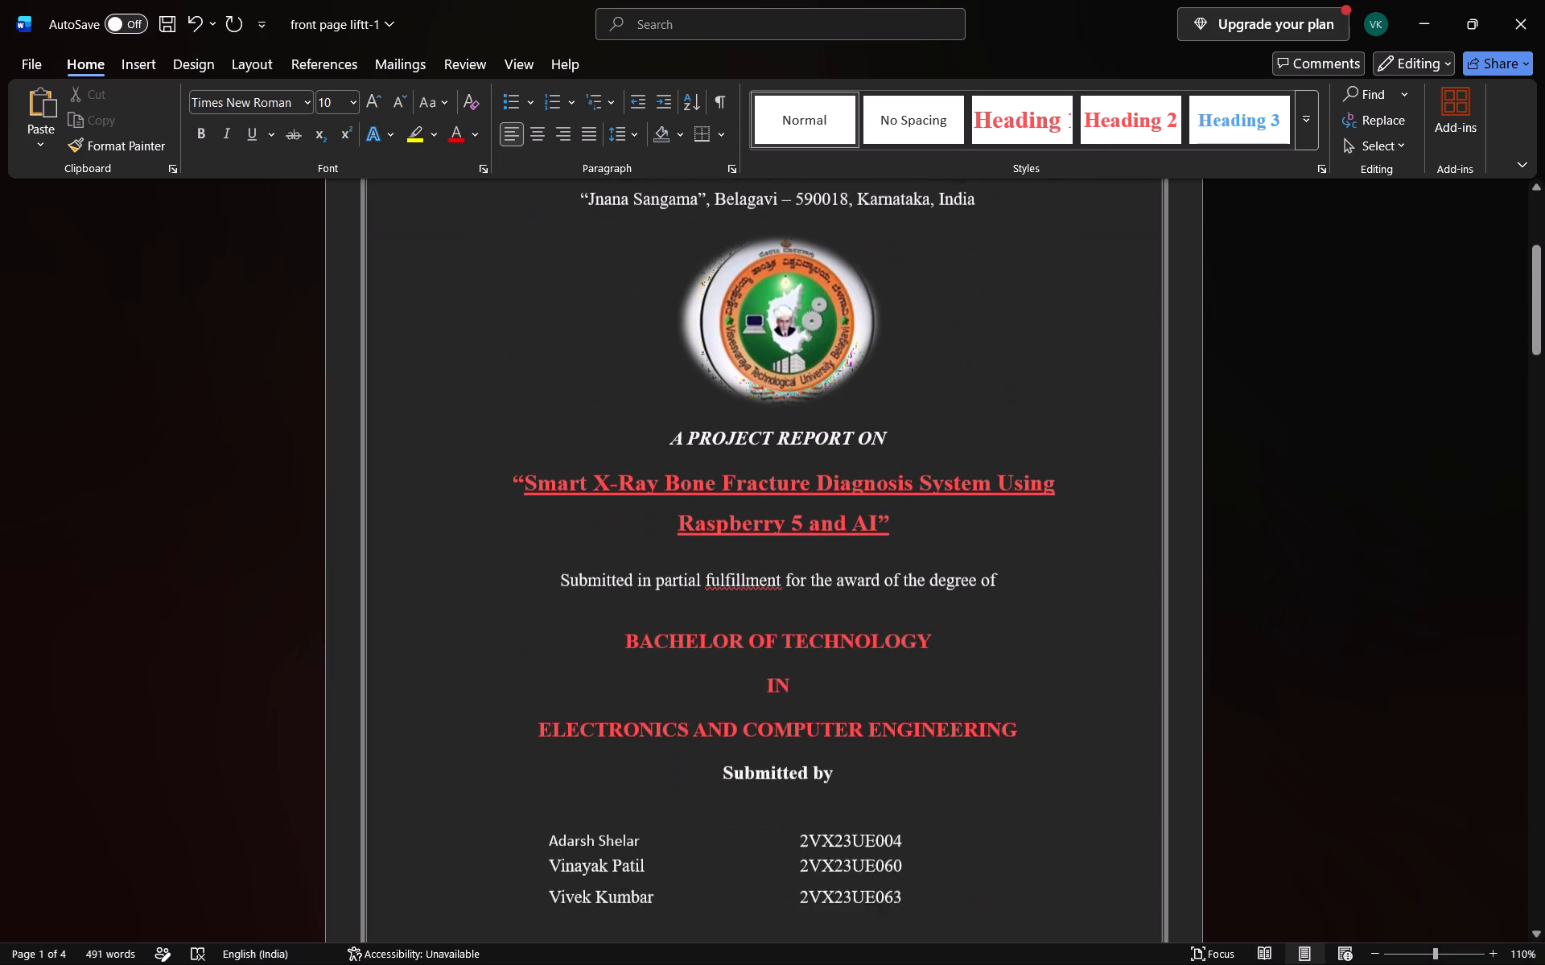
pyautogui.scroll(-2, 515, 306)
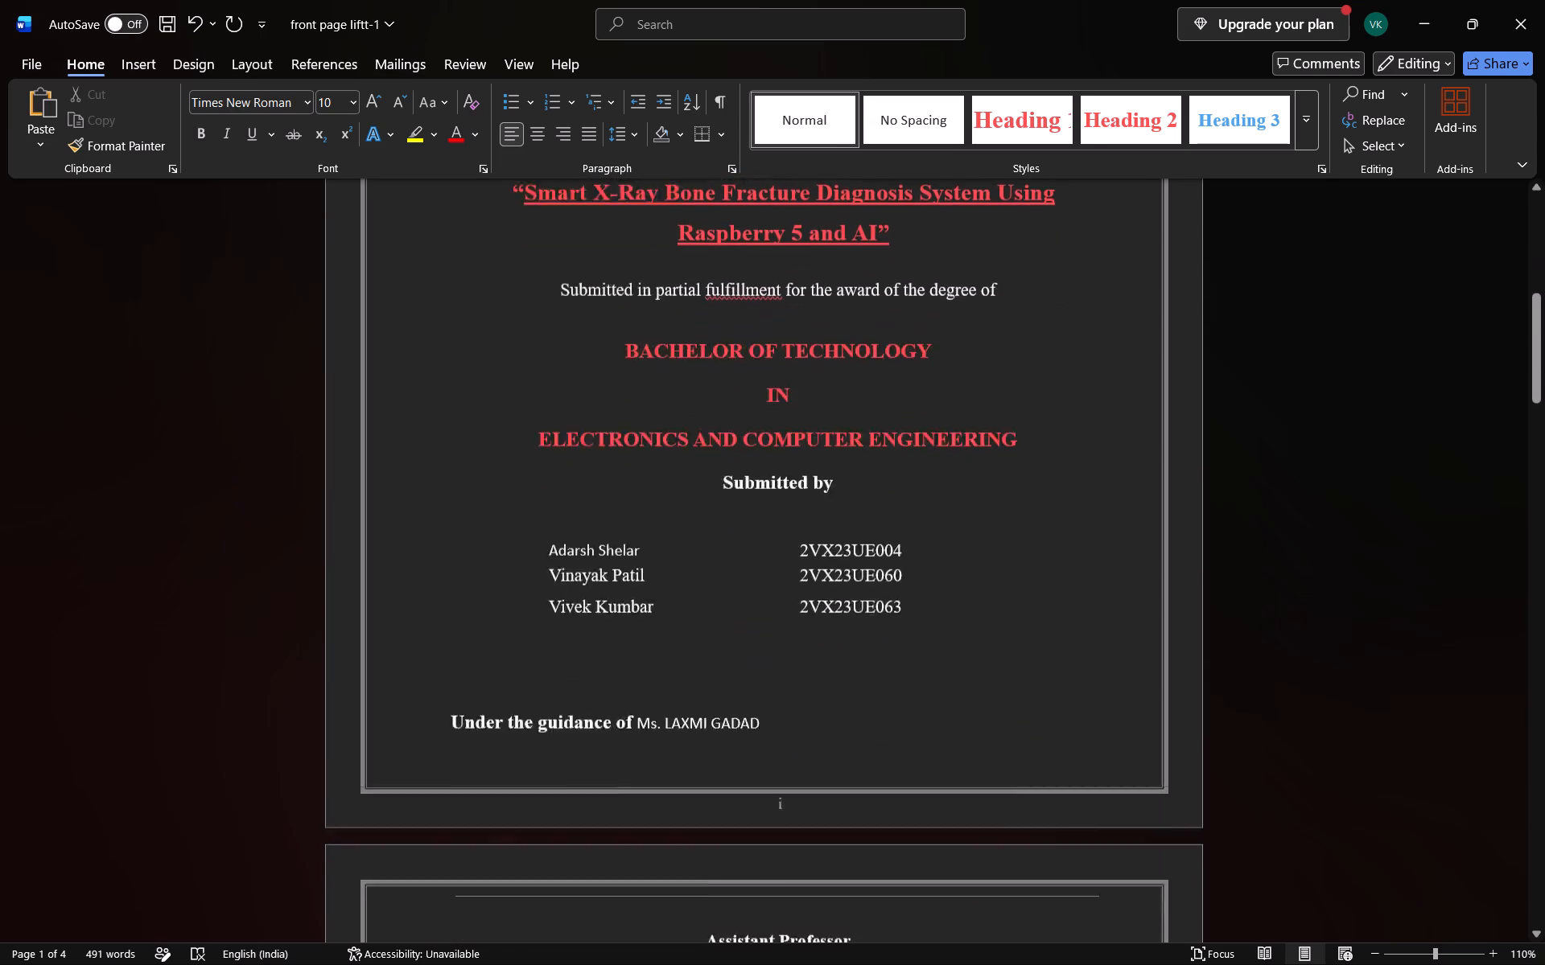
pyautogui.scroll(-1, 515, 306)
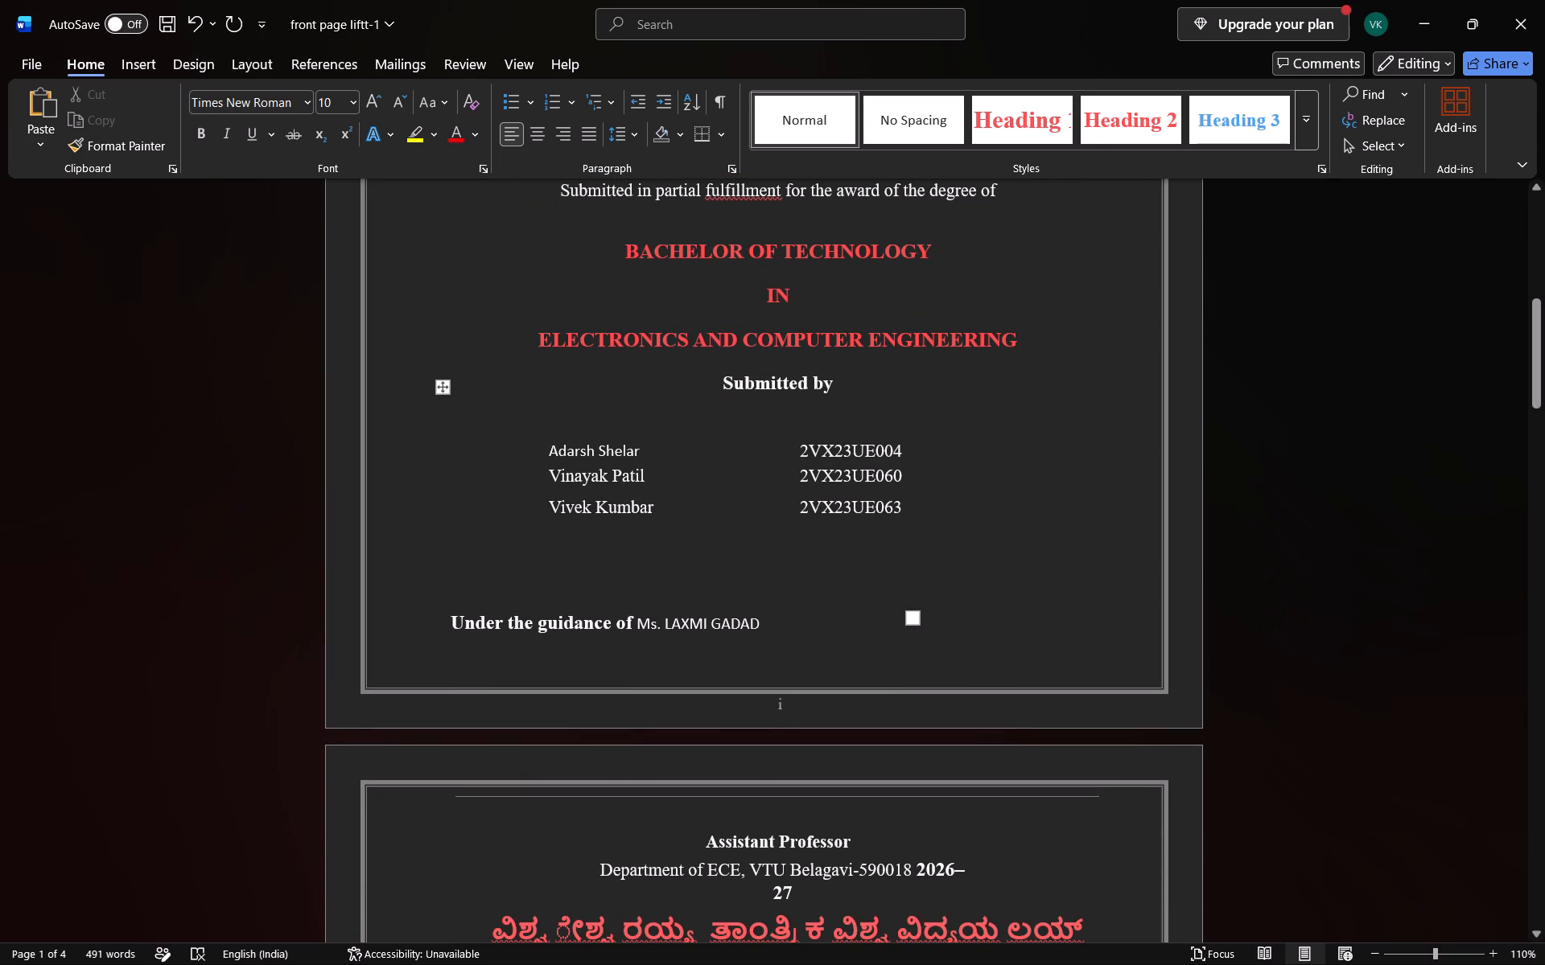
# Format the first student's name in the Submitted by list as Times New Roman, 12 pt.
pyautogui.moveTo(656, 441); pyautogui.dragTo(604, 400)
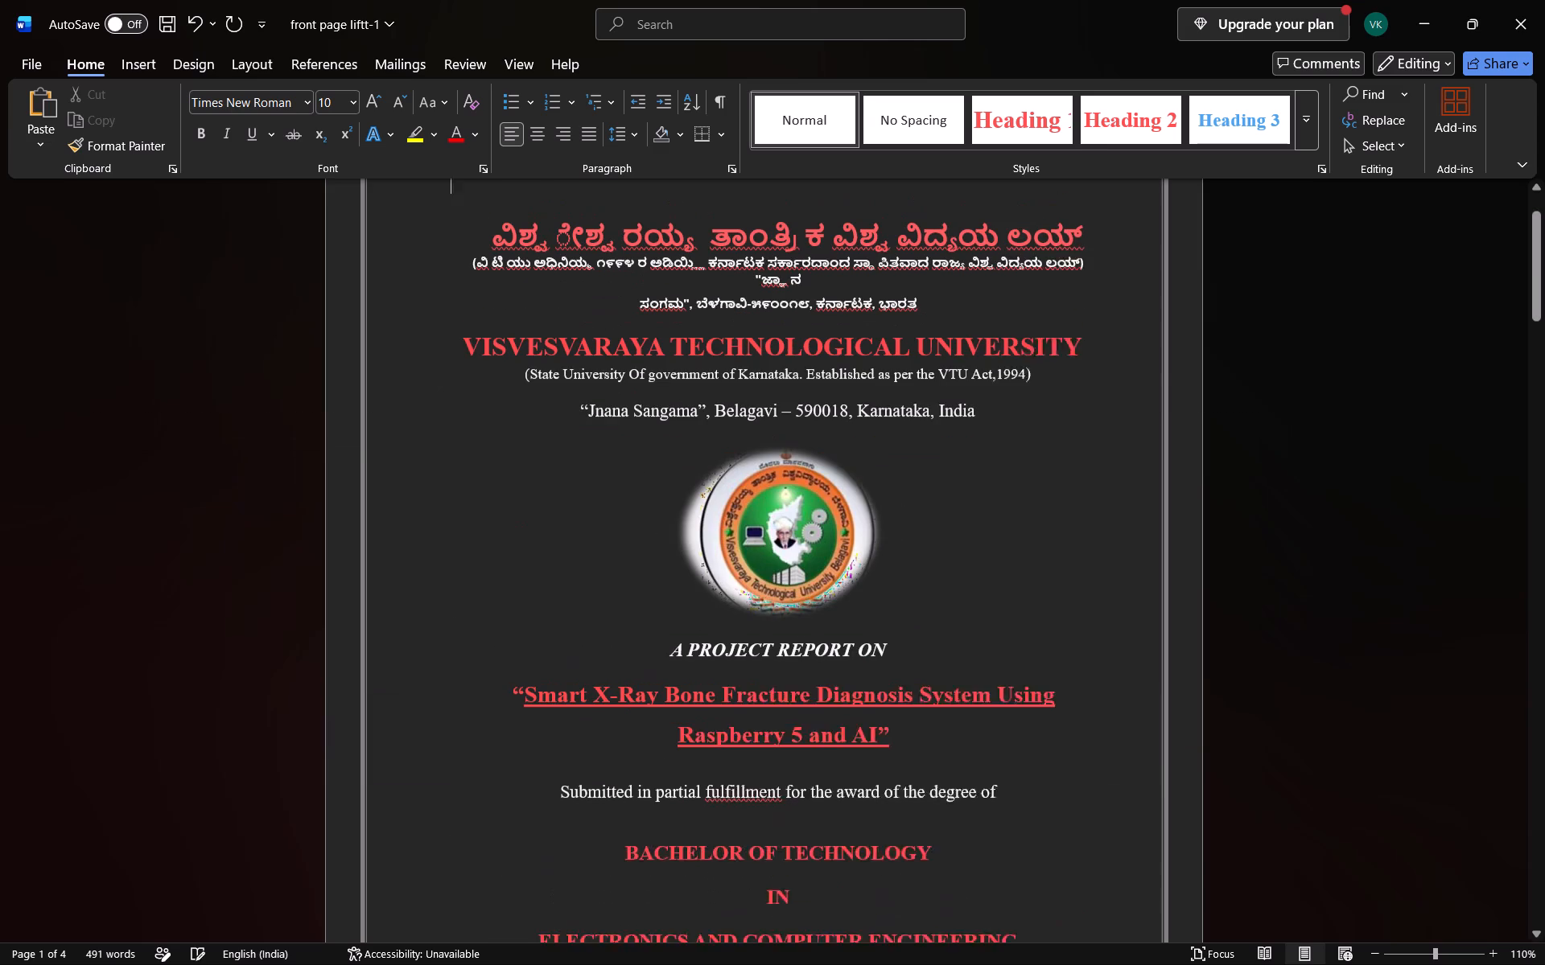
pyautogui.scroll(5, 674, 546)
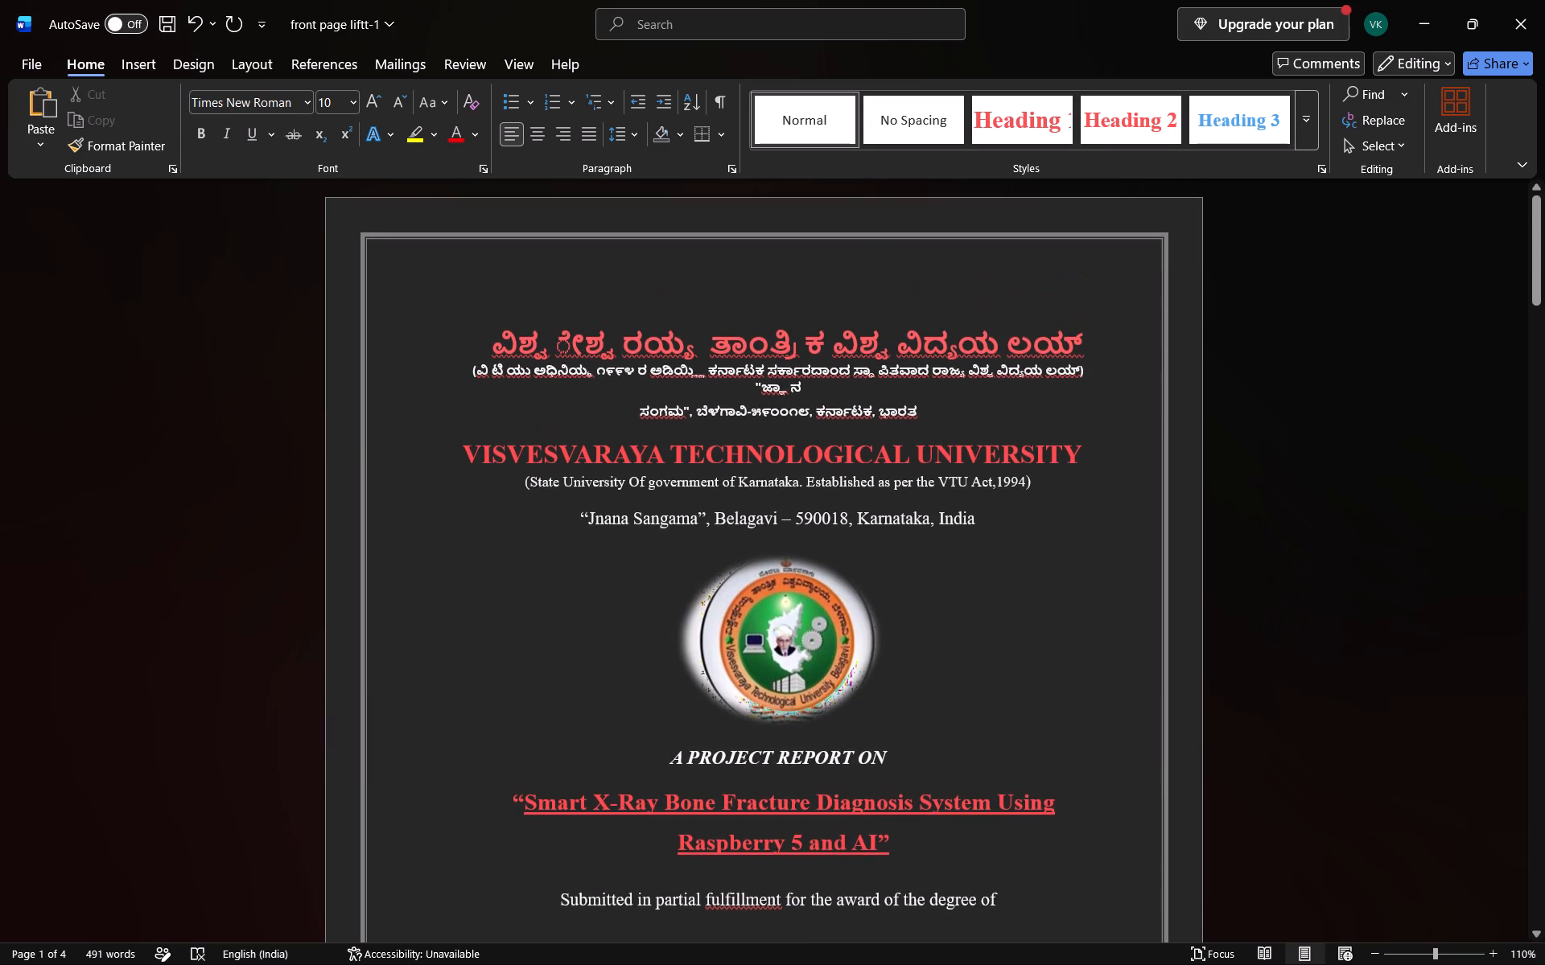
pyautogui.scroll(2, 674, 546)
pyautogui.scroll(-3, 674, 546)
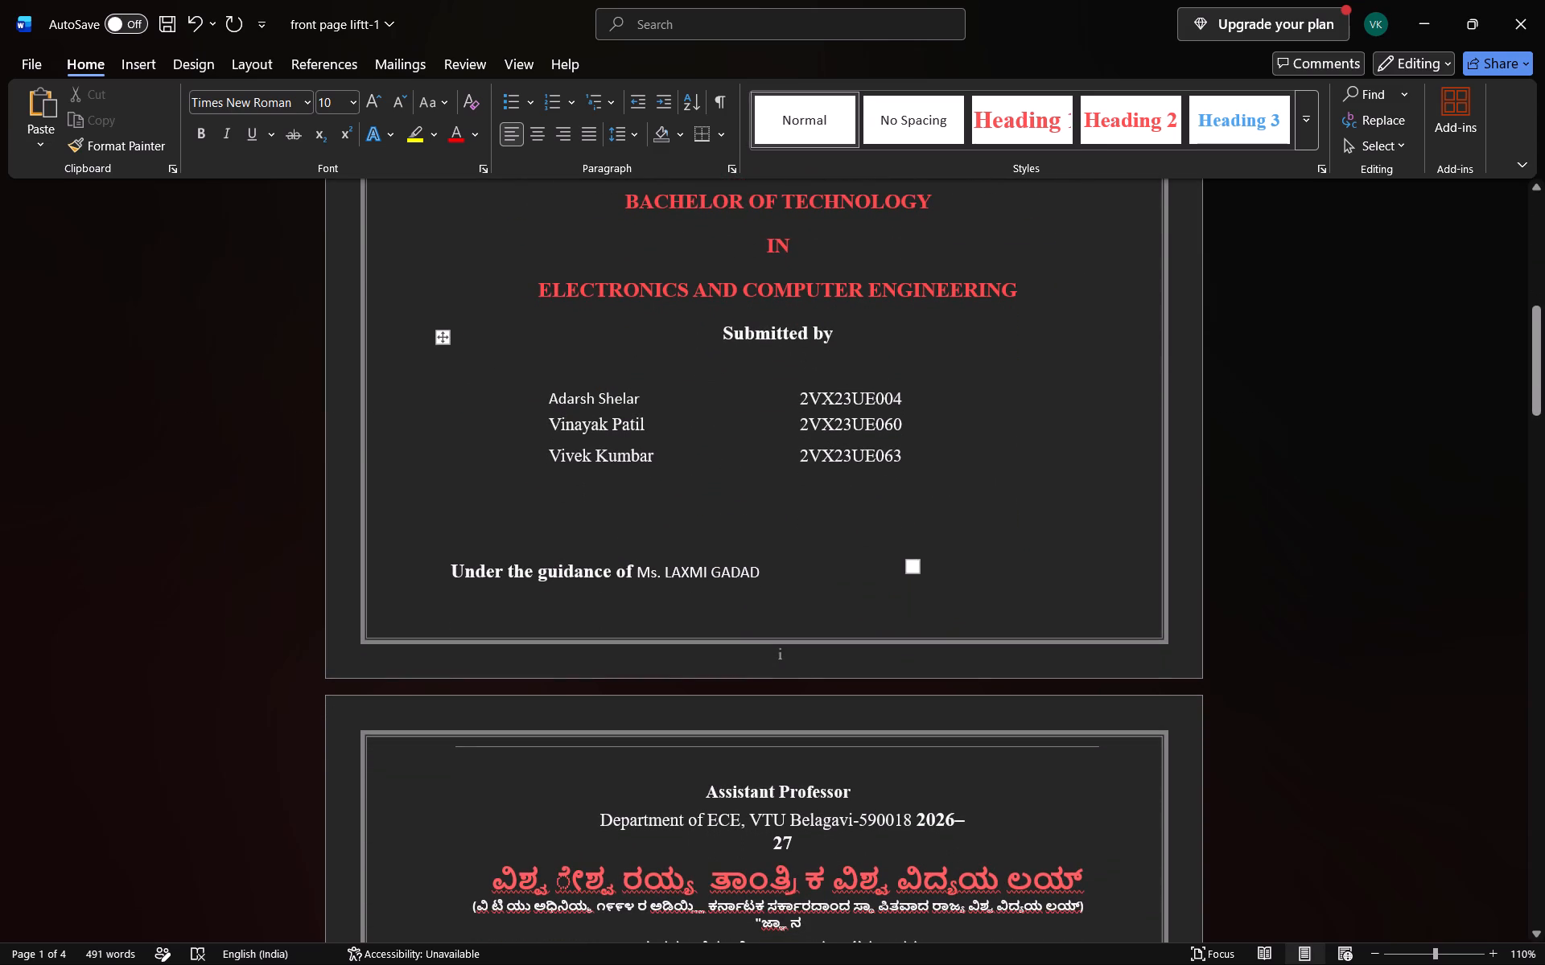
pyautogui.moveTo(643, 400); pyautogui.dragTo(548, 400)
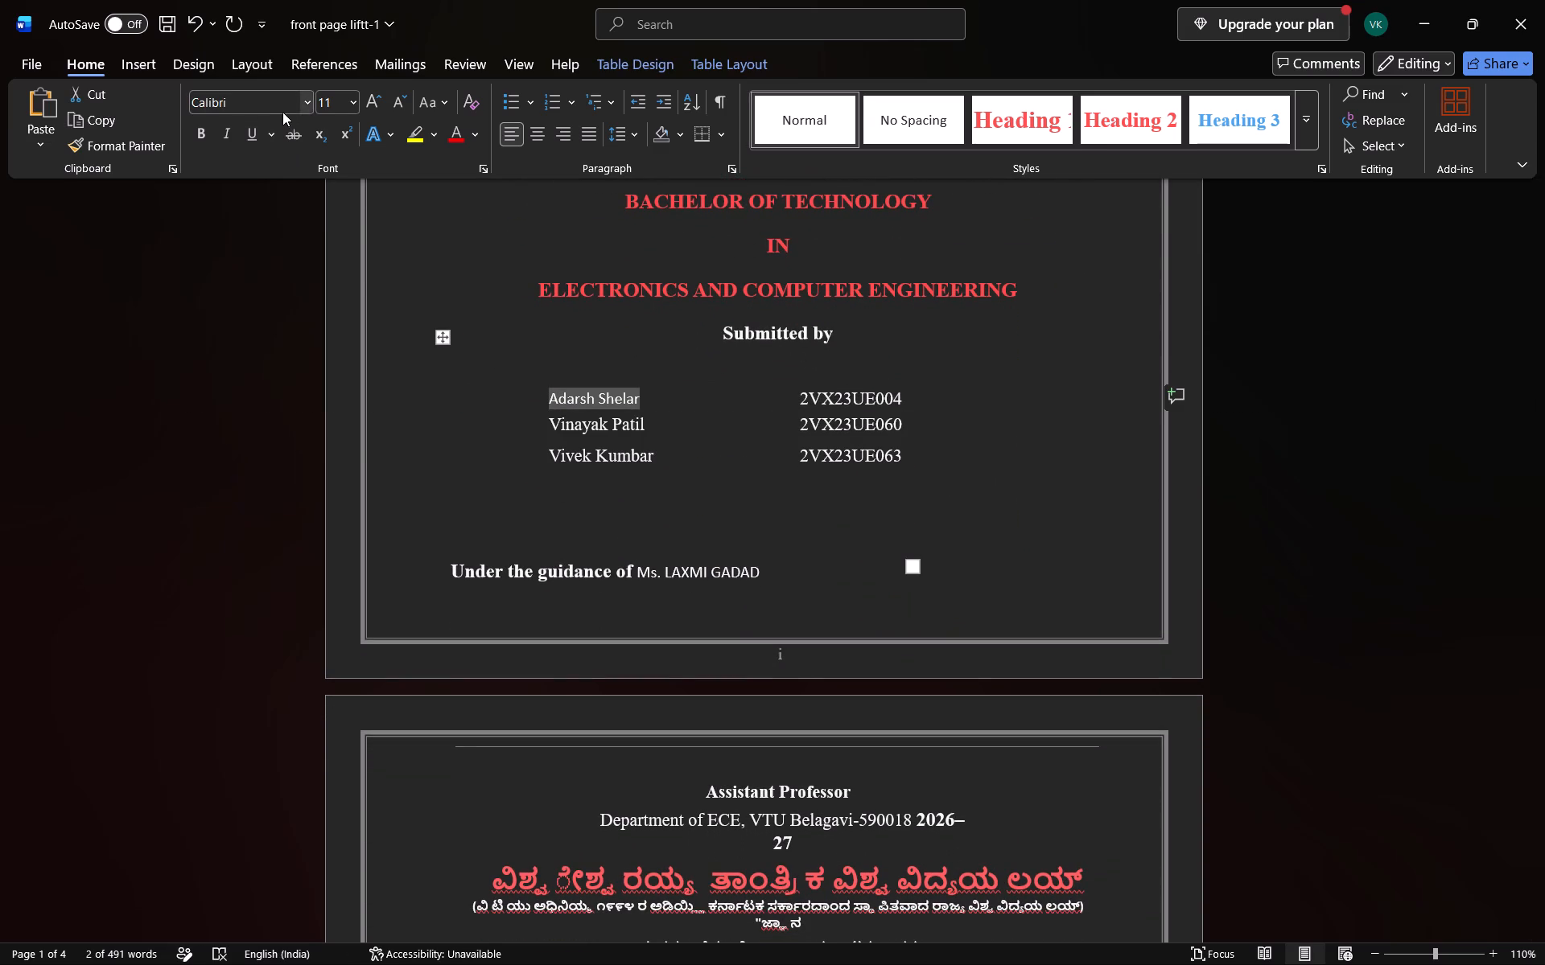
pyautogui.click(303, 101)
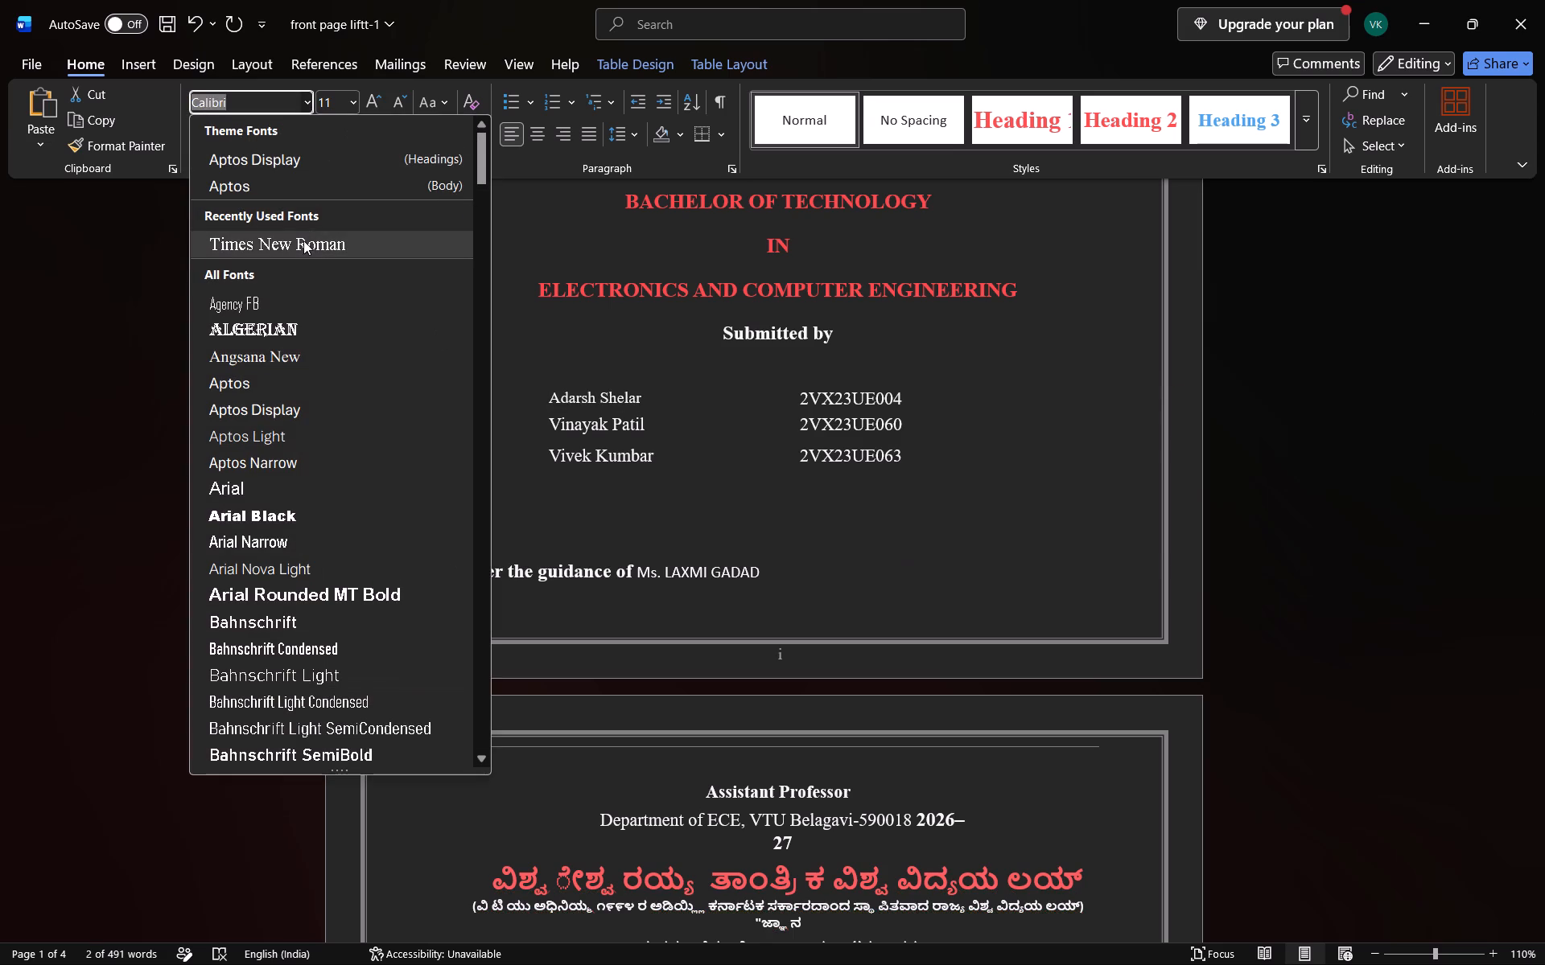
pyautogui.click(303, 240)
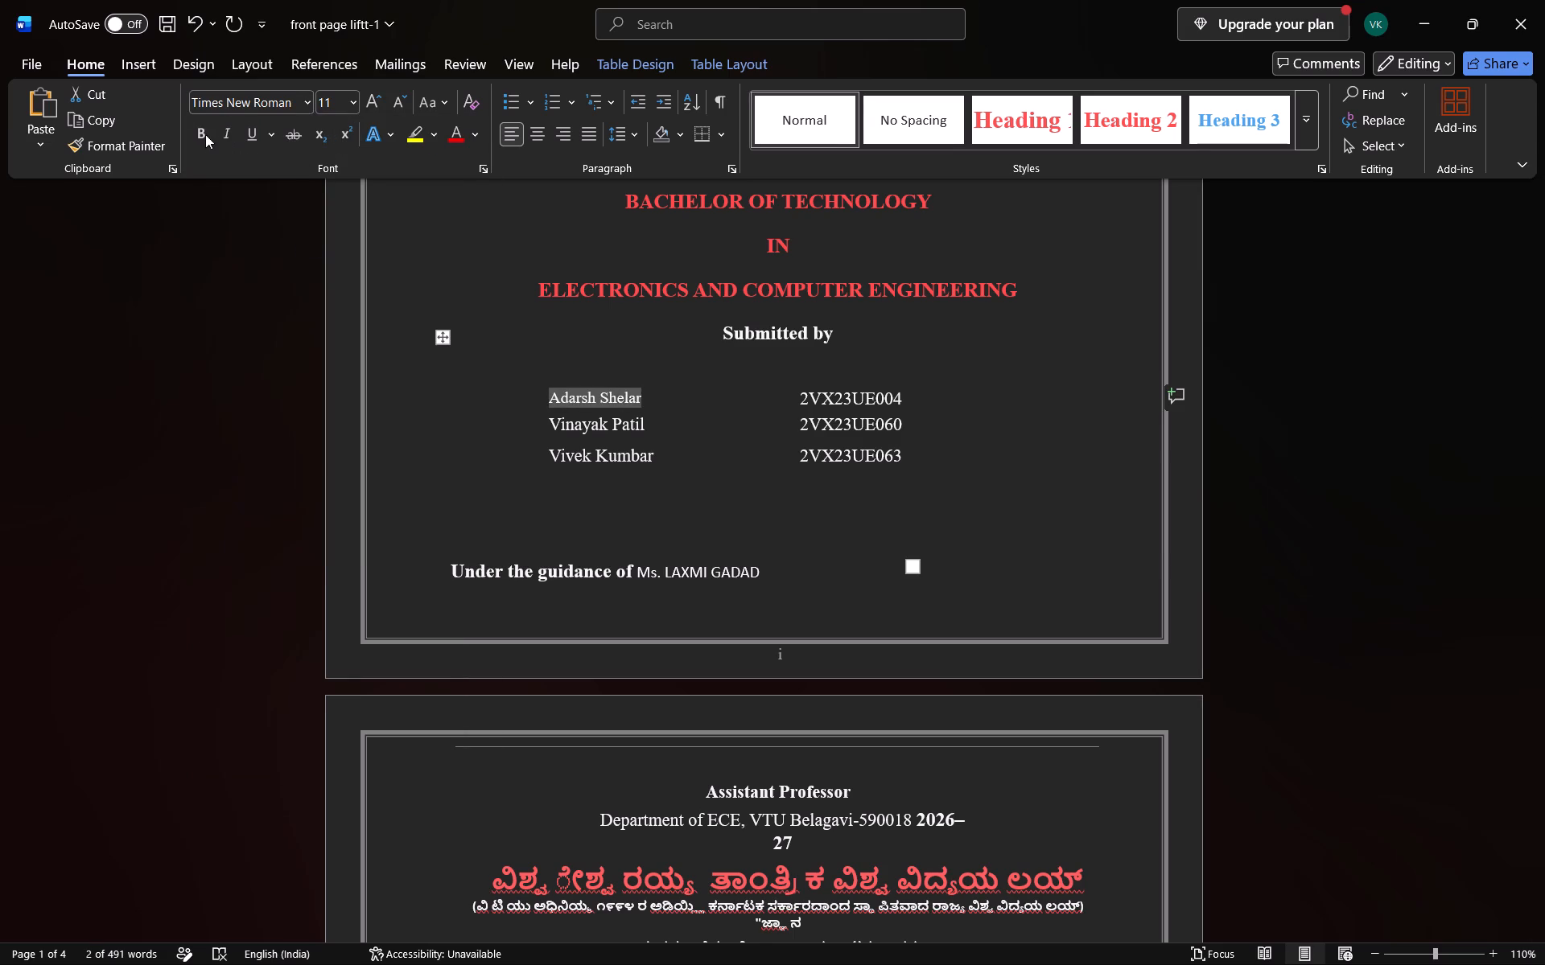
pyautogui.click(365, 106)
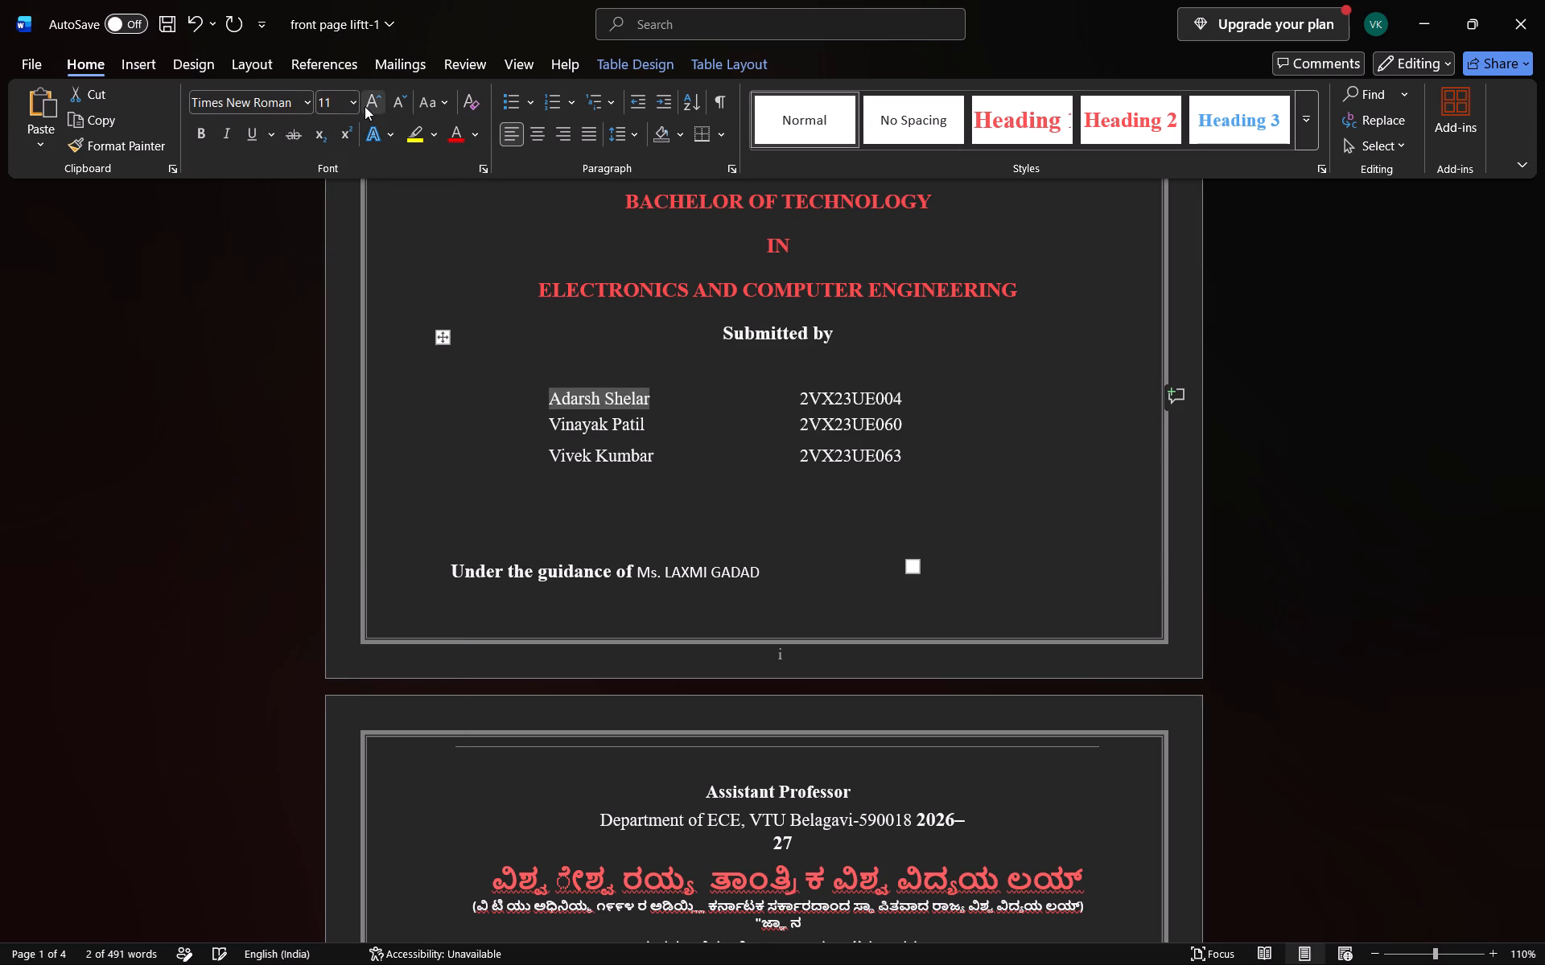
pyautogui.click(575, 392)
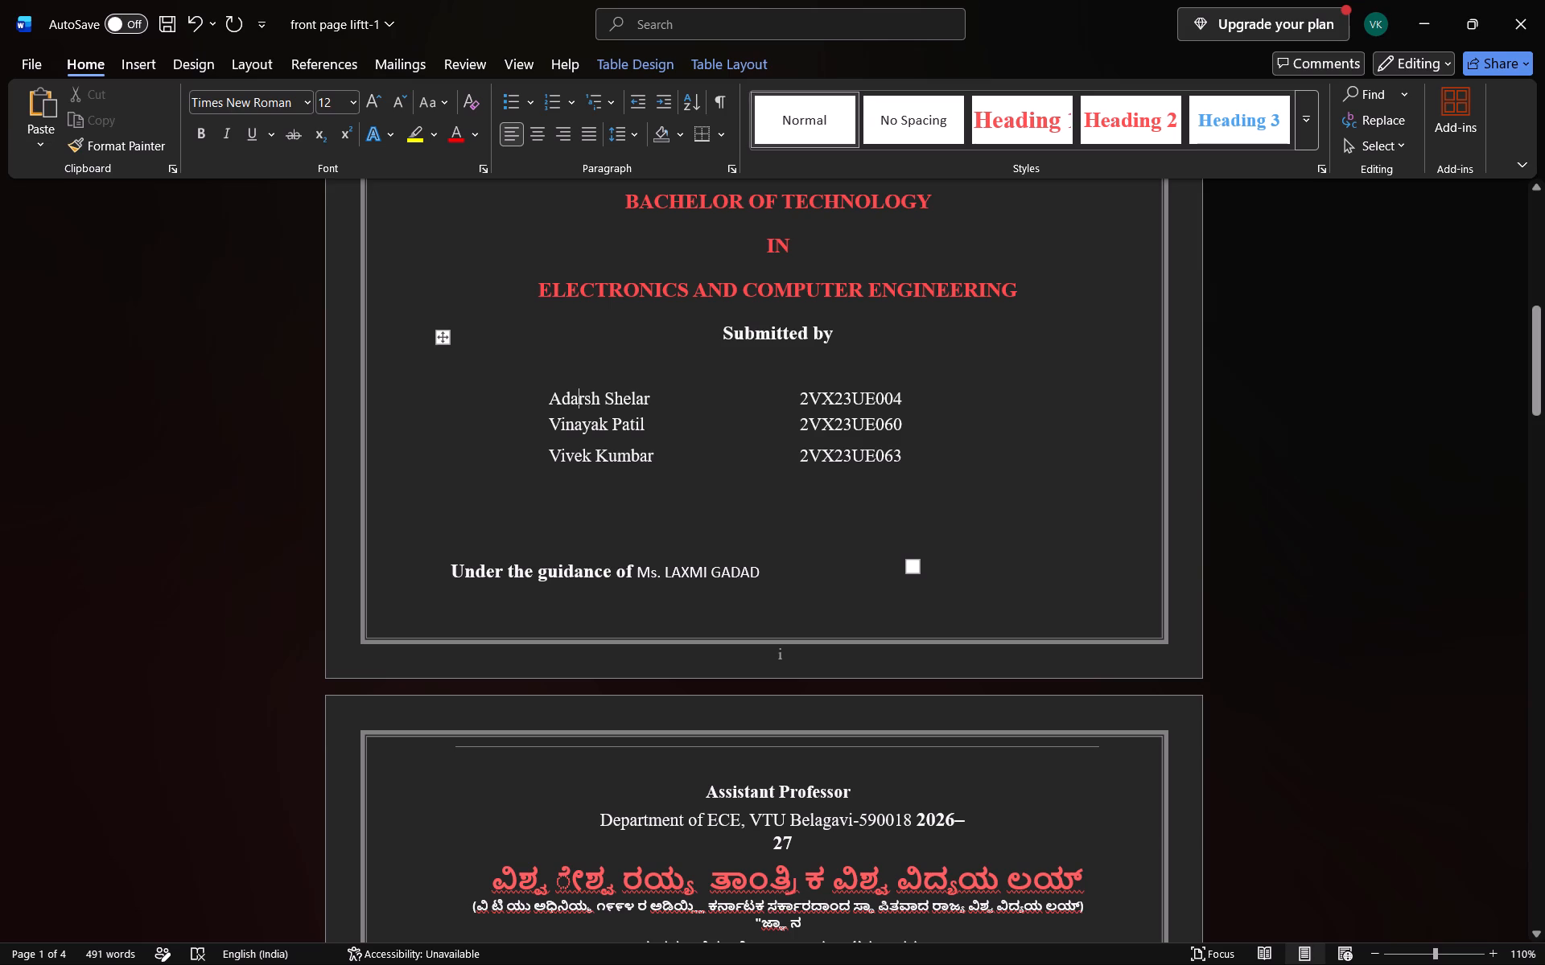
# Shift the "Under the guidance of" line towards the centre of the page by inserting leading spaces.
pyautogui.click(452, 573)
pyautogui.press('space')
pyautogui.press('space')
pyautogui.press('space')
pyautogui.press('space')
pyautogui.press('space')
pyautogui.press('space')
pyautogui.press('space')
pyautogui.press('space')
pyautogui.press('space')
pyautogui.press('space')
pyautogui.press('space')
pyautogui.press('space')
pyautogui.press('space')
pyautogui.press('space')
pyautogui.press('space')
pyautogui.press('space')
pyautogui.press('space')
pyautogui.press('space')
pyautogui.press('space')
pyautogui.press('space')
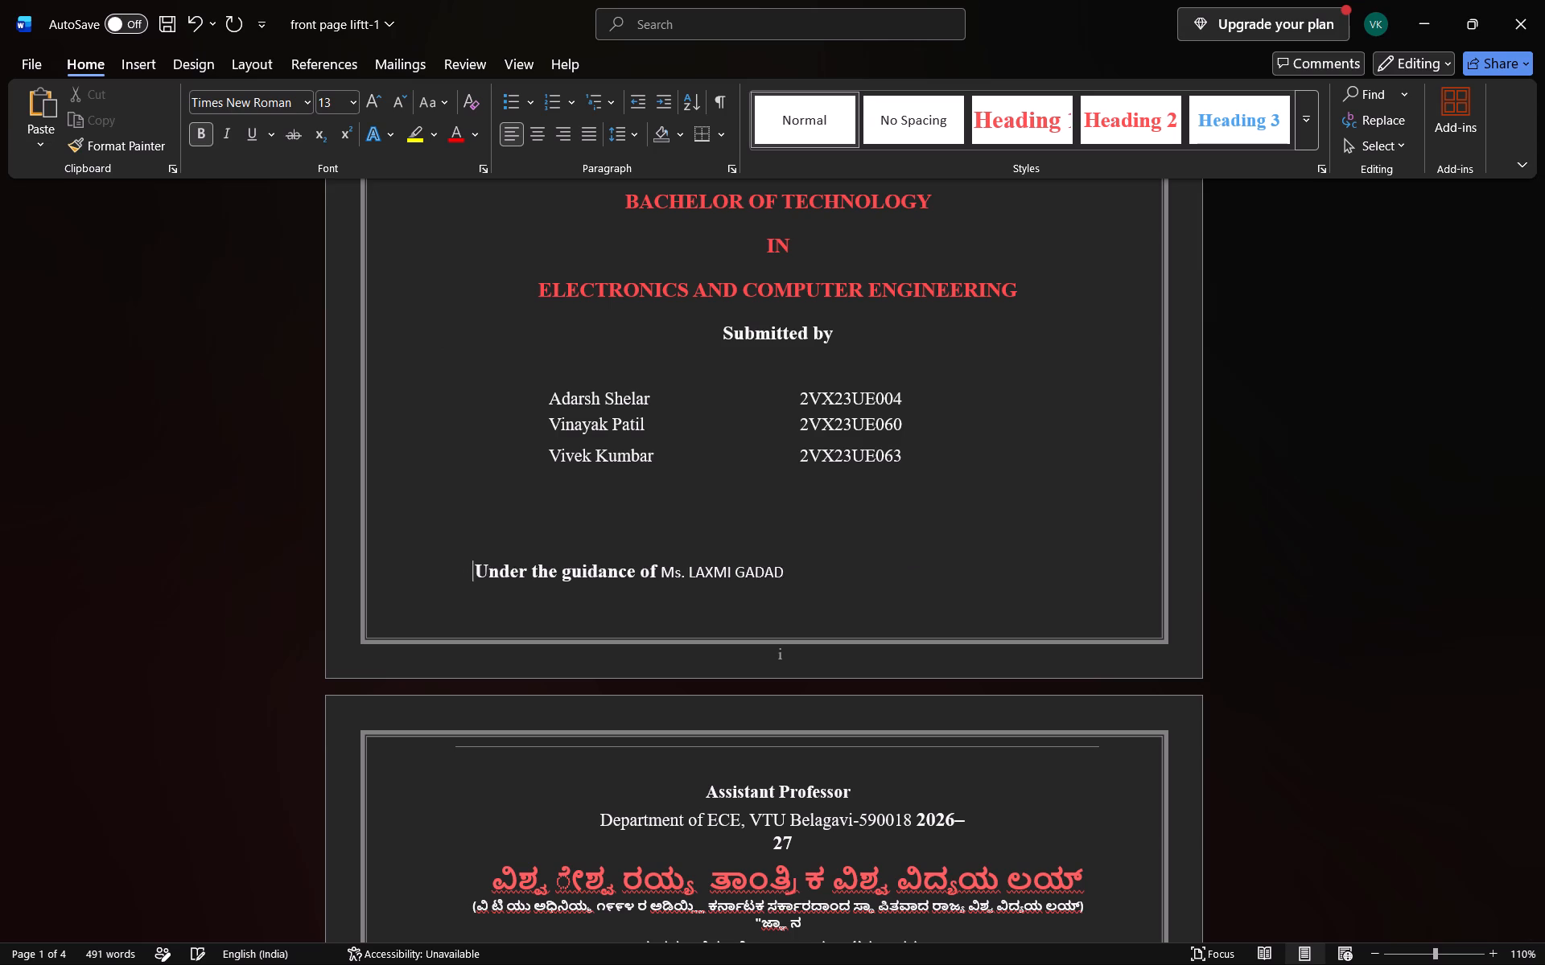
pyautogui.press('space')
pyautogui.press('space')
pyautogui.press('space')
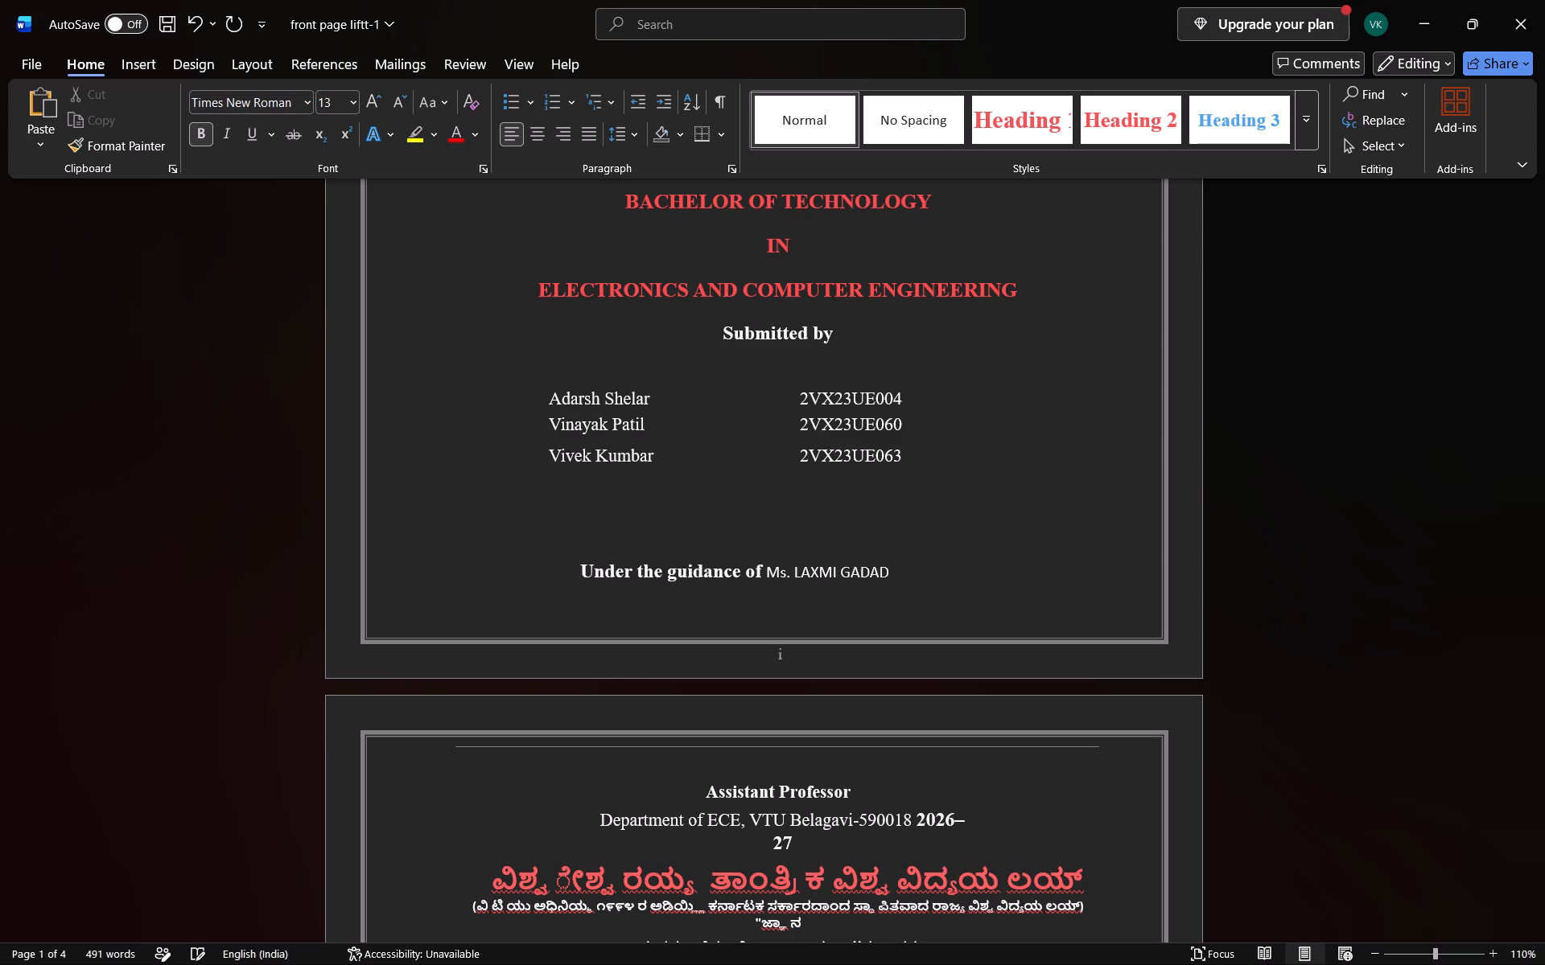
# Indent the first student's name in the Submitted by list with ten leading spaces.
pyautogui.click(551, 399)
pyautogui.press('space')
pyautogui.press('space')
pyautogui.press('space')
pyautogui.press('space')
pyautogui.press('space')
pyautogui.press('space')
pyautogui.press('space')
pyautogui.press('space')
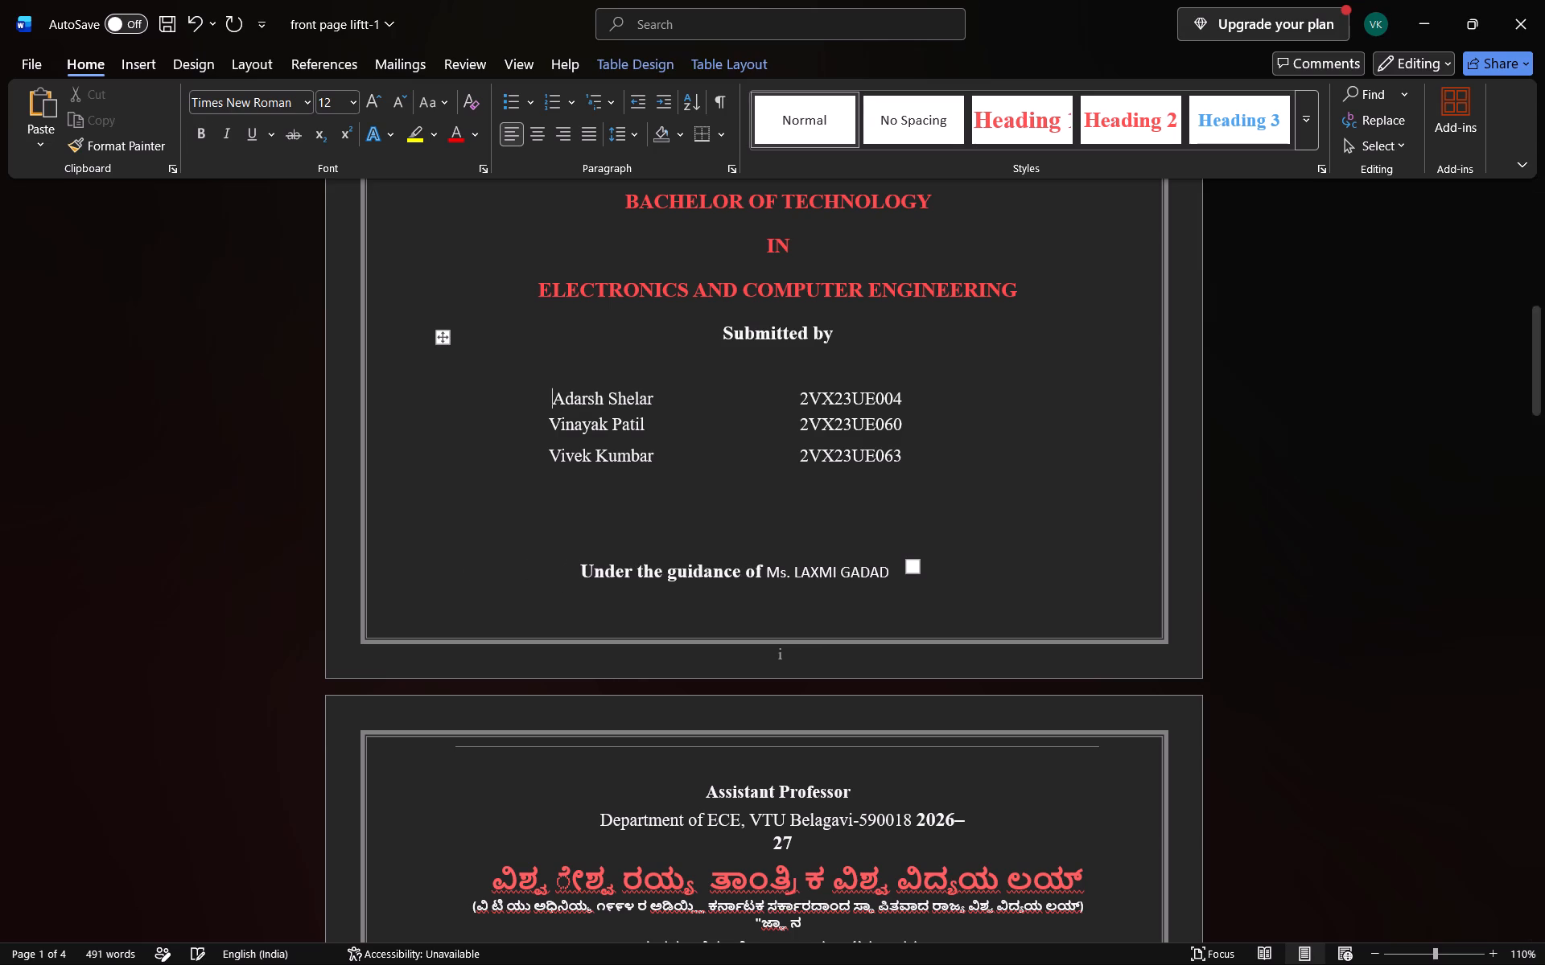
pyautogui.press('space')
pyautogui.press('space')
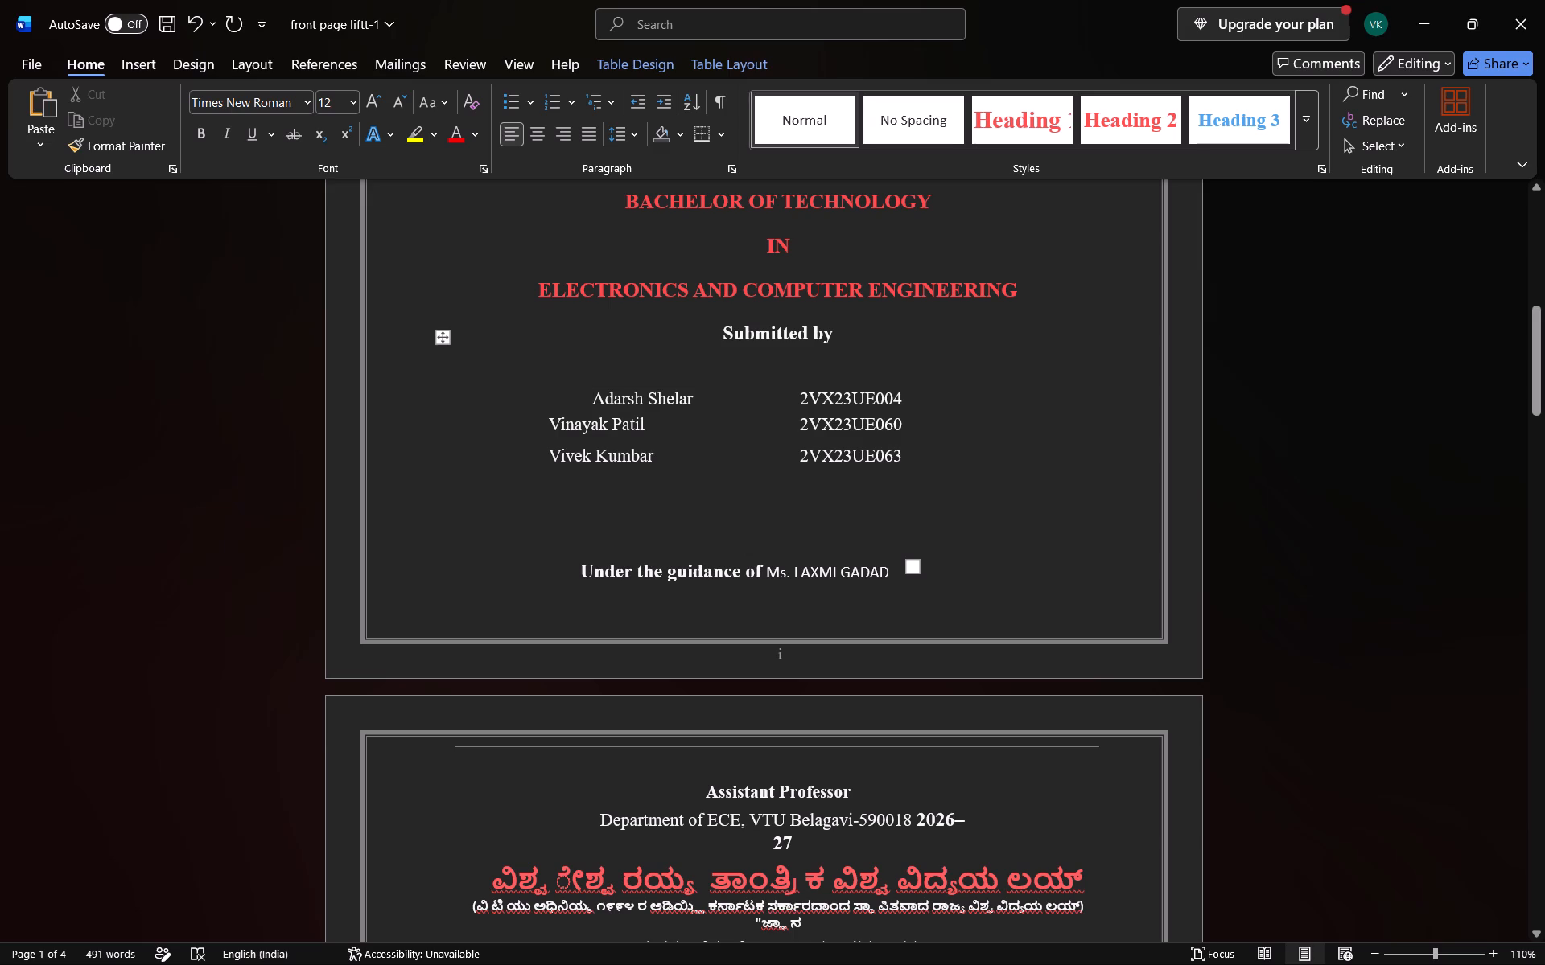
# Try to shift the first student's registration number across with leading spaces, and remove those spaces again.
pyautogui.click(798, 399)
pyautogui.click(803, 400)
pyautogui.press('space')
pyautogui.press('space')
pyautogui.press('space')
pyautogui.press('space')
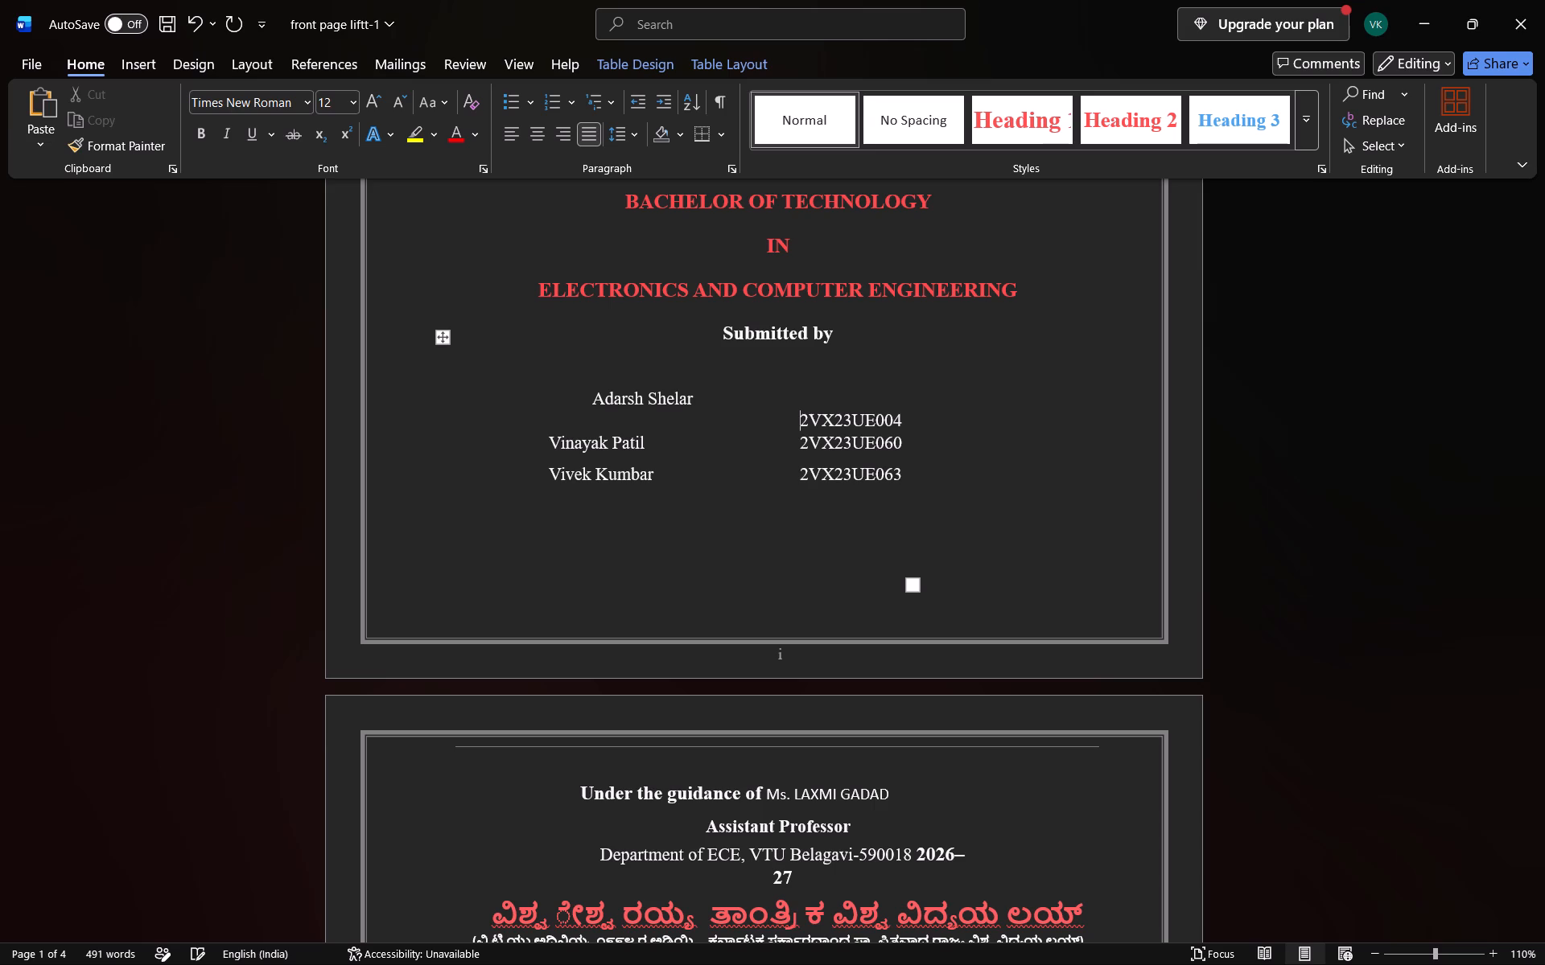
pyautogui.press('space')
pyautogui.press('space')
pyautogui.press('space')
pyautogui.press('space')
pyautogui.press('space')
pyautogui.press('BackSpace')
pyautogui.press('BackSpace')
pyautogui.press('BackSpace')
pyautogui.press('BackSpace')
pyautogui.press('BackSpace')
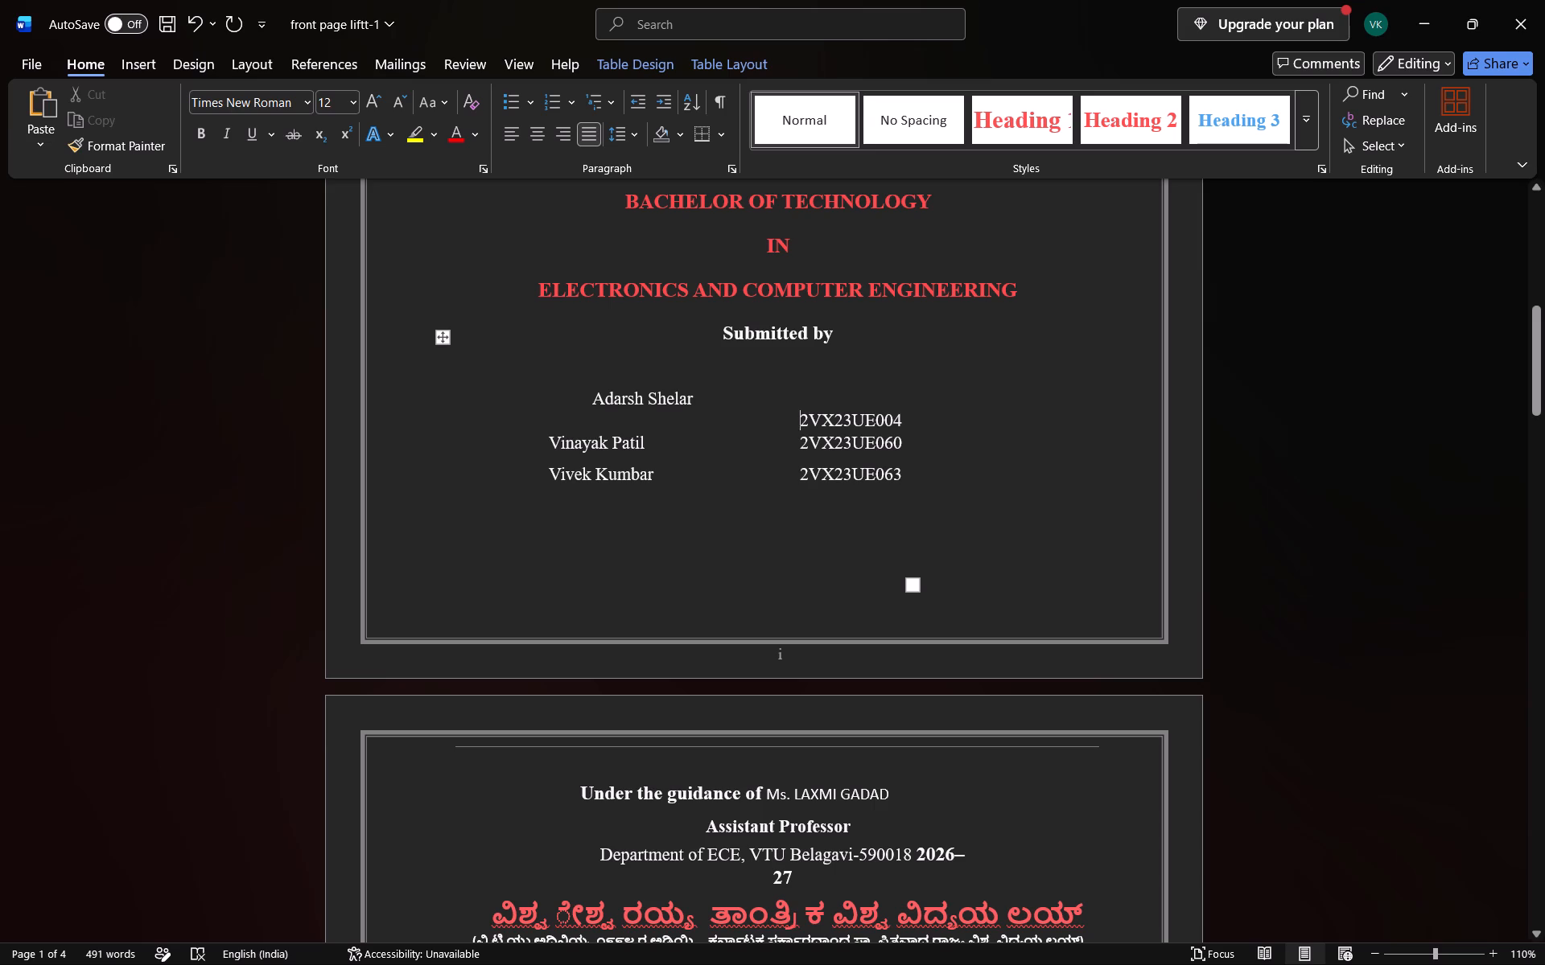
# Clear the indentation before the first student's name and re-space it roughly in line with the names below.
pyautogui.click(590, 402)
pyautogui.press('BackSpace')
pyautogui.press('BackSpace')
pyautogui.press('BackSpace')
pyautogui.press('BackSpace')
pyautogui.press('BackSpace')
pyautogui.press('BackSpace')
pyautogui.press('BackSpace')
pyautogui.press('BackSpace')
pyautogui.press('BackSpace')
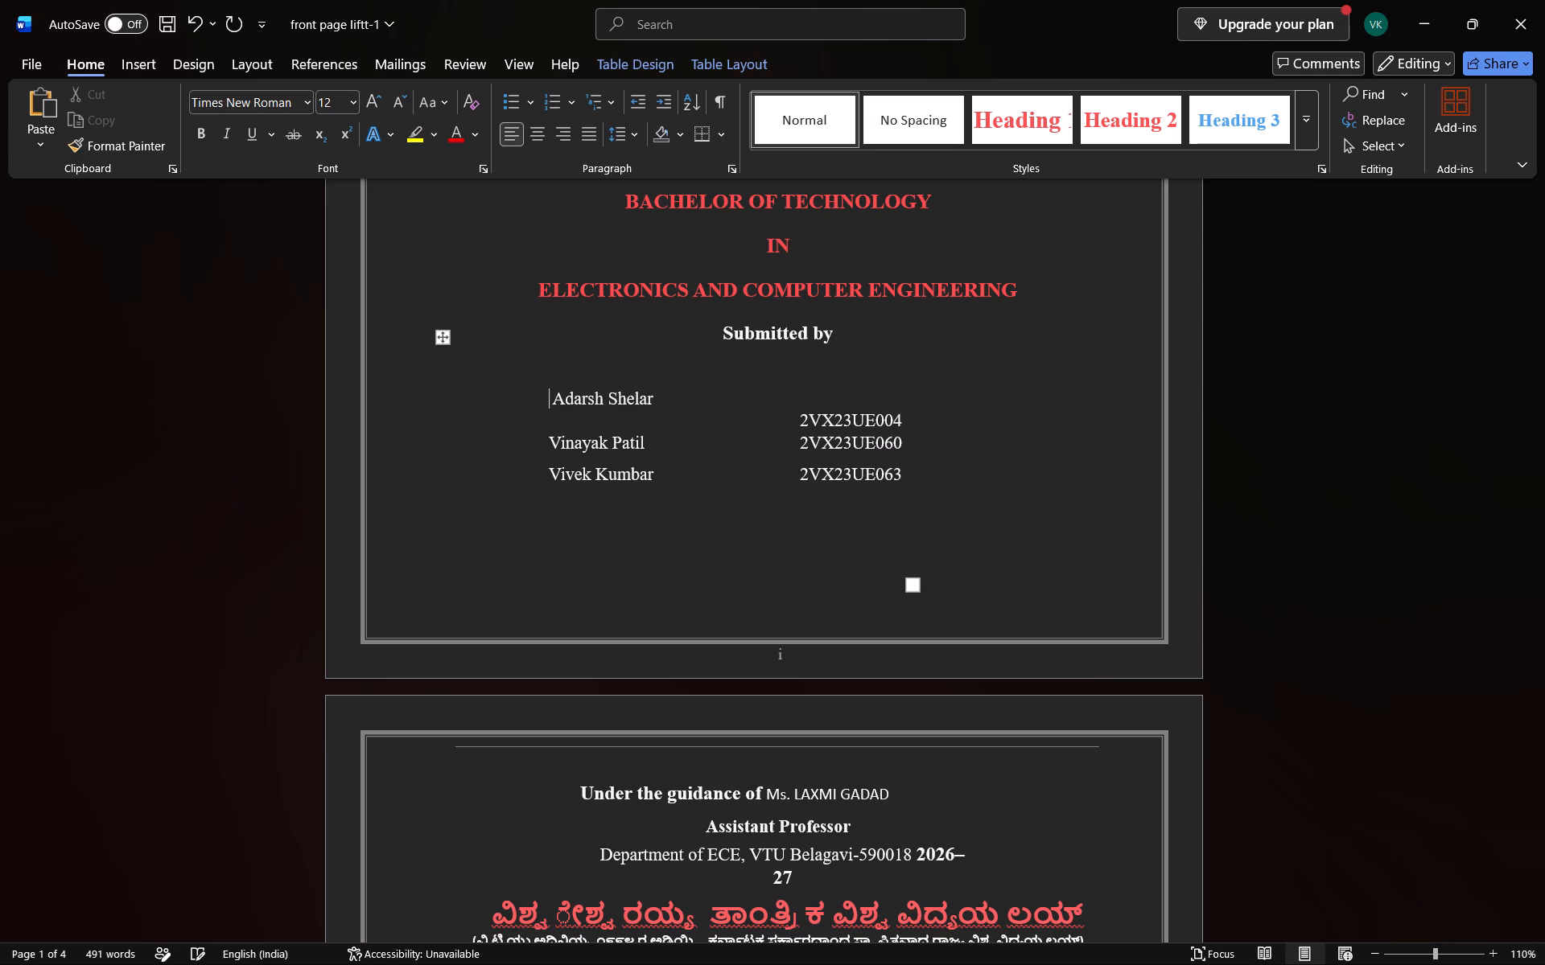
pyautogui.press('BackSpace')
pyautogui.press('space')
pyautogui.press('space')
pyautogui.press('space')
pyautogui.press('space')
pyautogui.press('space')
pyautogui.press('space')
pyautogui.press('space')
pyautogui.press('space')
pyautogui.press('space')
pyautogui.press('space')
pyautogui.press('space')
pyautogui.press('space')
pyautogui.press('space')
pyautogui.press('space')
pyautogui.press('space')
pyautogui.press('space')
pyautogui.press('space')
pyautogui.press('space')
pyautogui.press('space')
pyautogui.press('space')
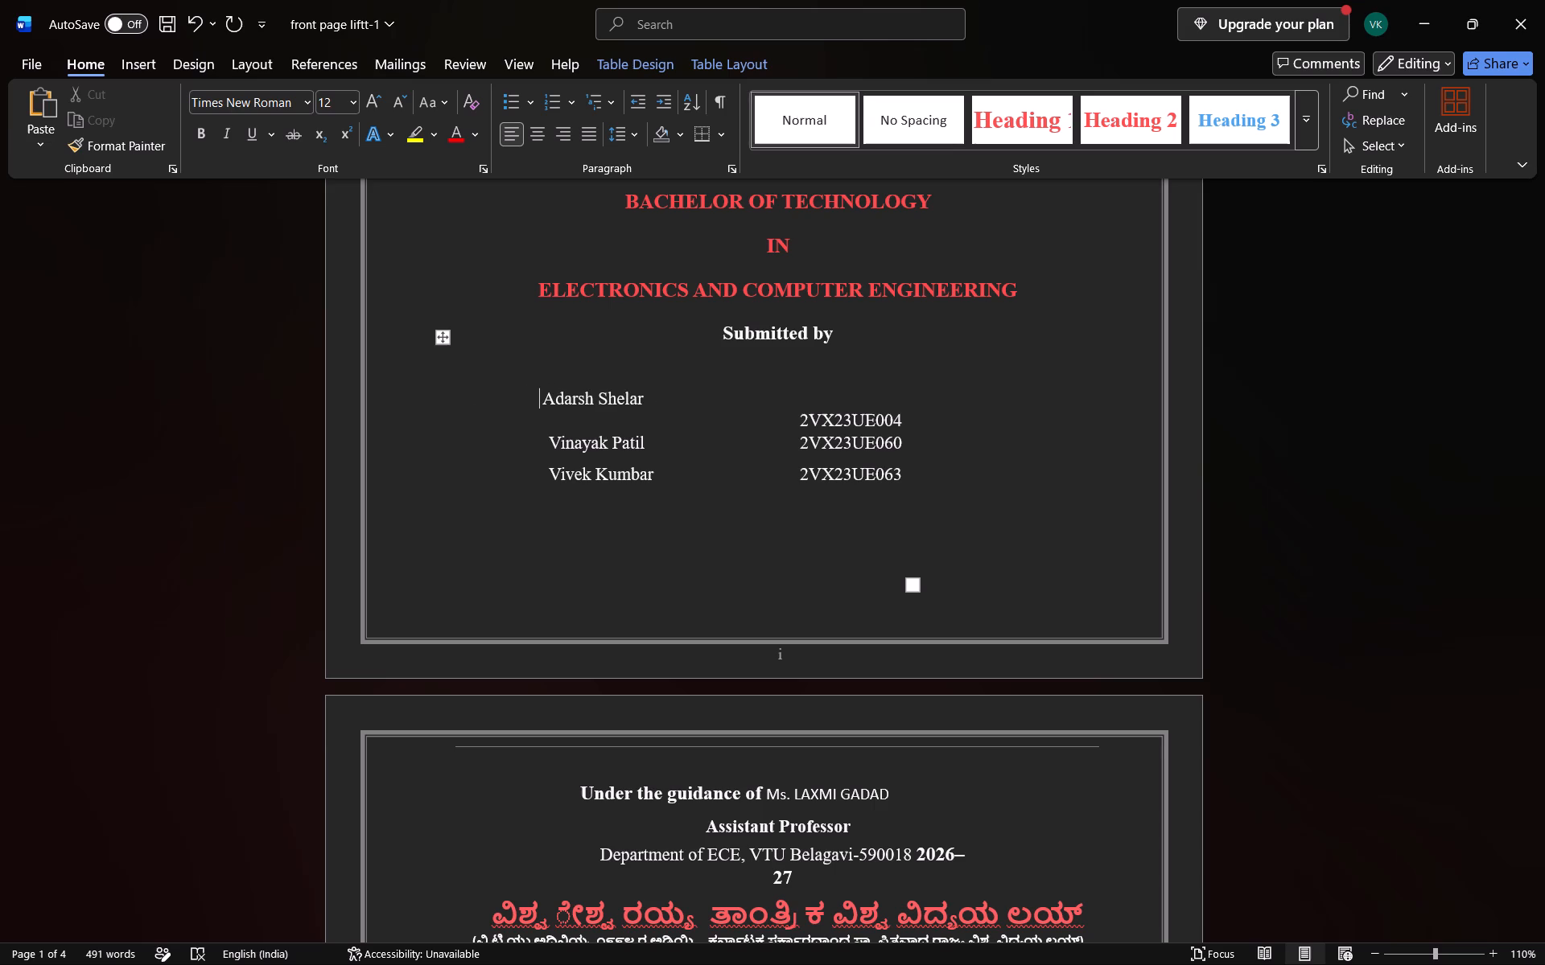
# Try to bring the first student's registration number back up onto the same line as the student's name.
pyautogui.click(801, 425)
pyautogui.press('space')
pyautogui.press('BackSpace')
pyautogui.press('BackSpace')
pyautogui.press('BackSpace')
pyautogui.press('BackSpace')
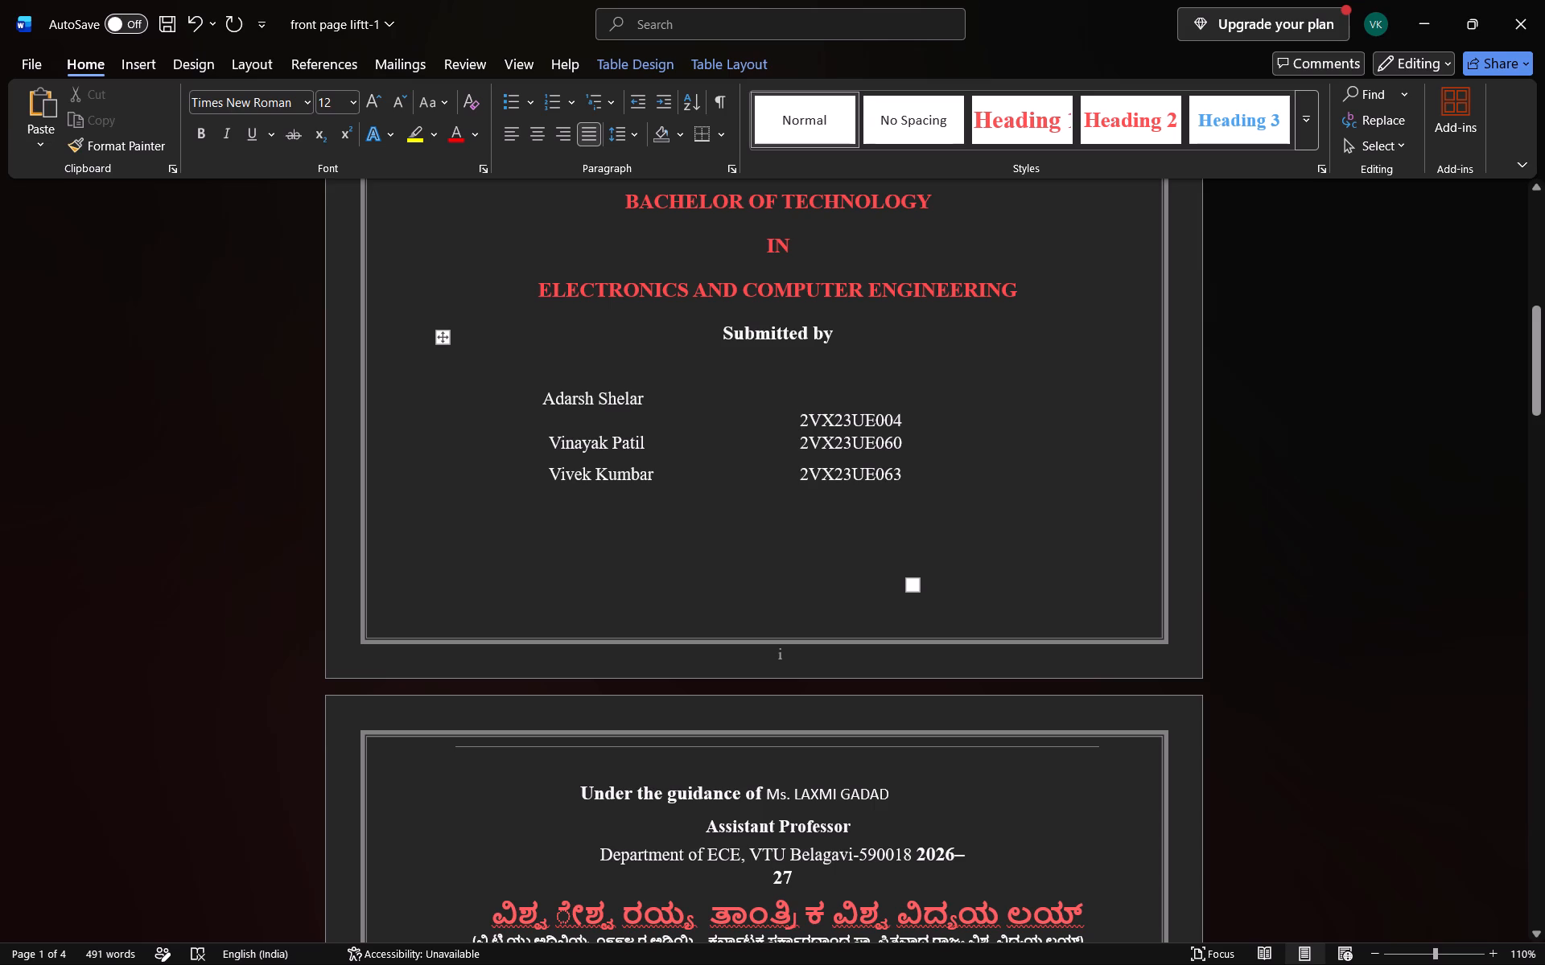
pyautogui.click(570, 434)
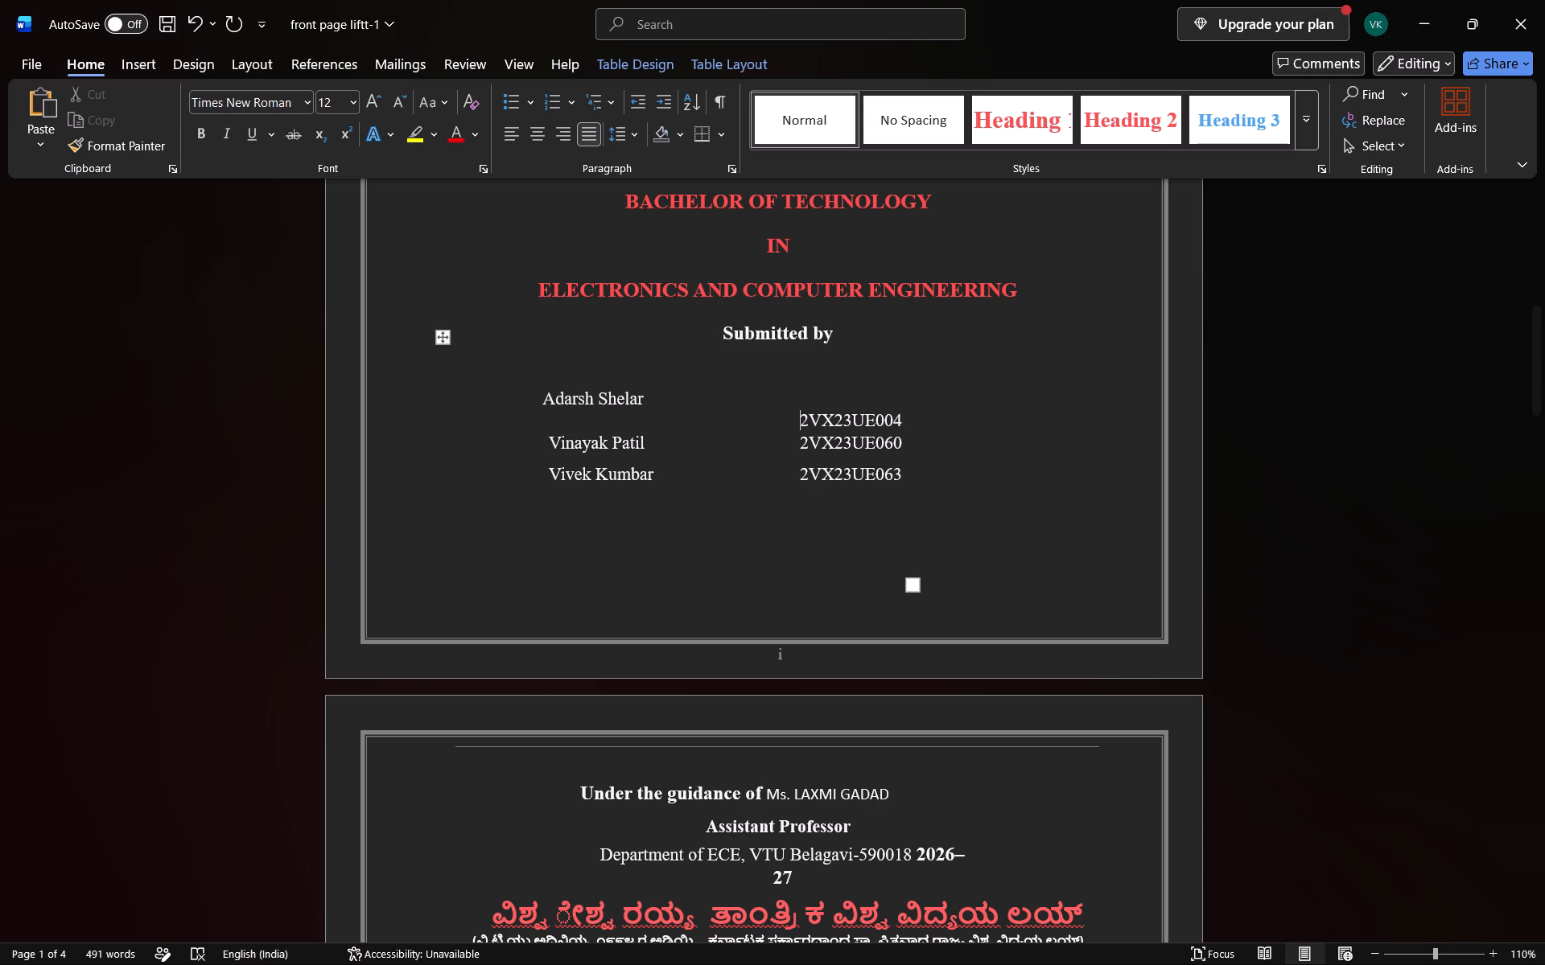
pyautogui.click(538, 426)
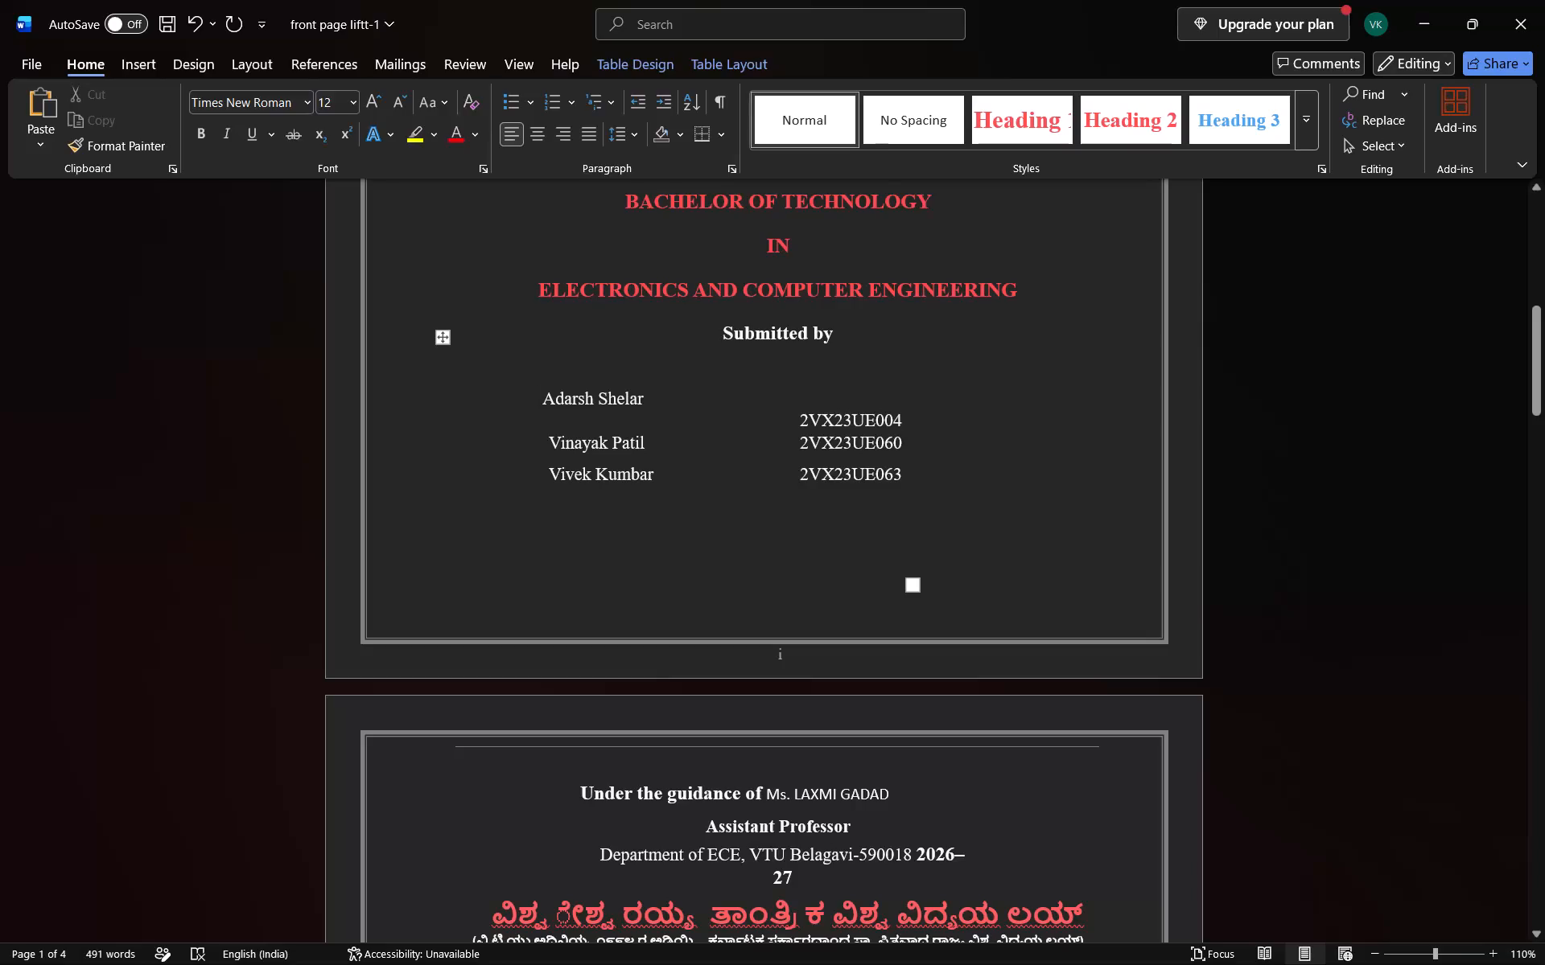
# Delete the table rows with the three students' names and registration numbers under "Submitted by" on the first page.
pyautogui.moveTo(907, 472); pyautogui.dragTo(576, 399)
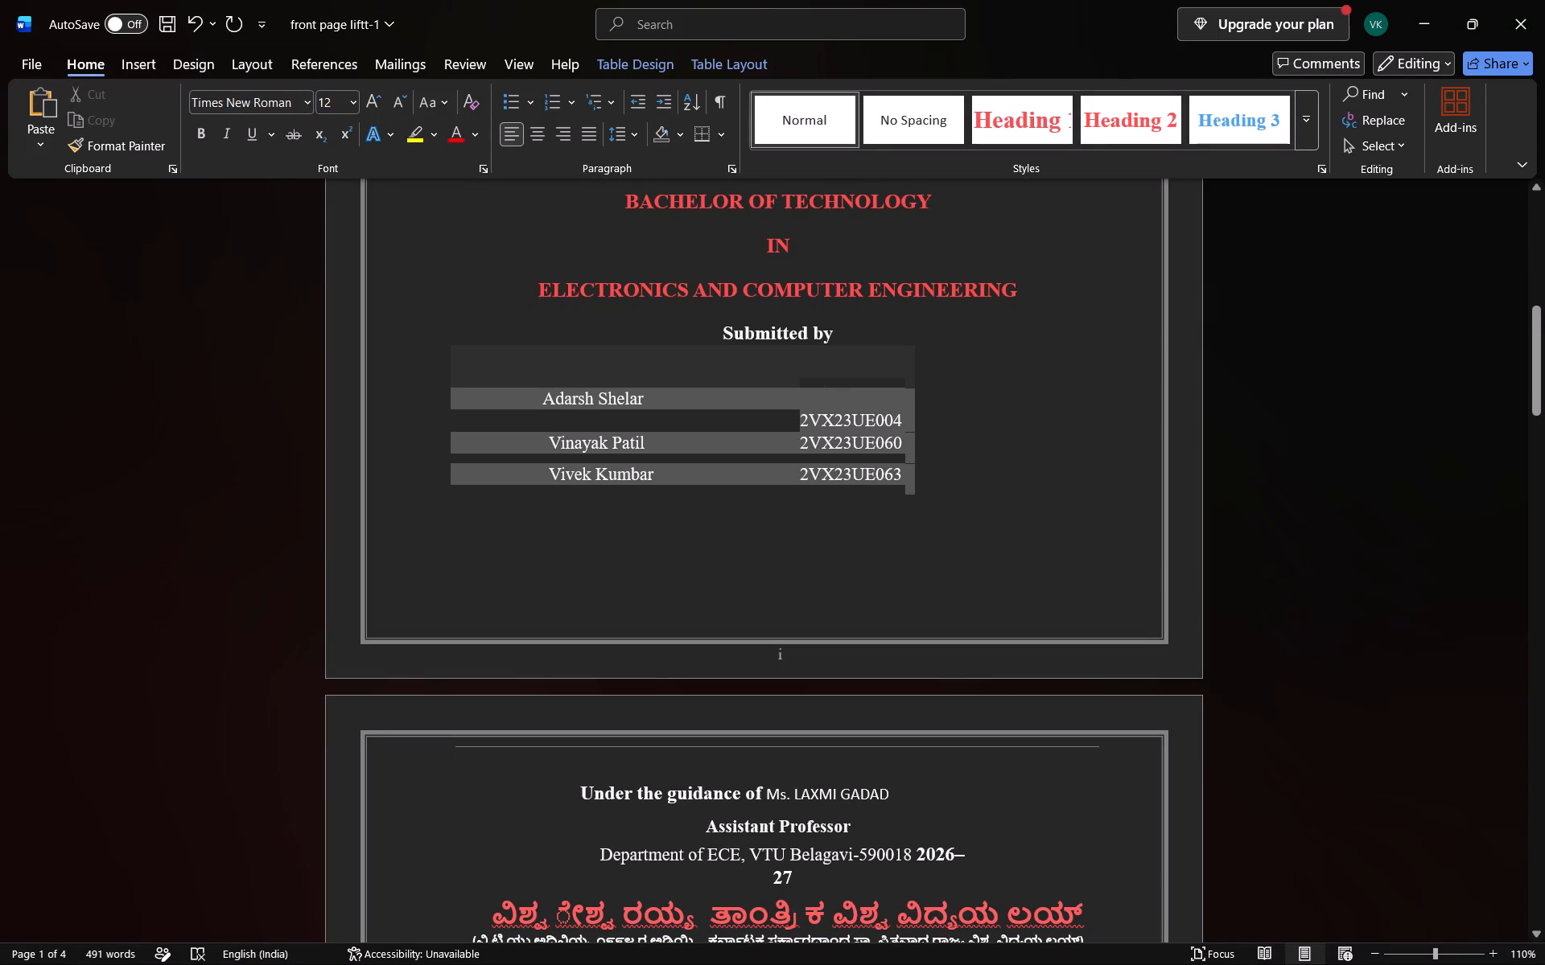
pyautogui.moveTo(576, 399); pyautogui.dragTo(576, 401)
pyautogui.press('BackSpace')
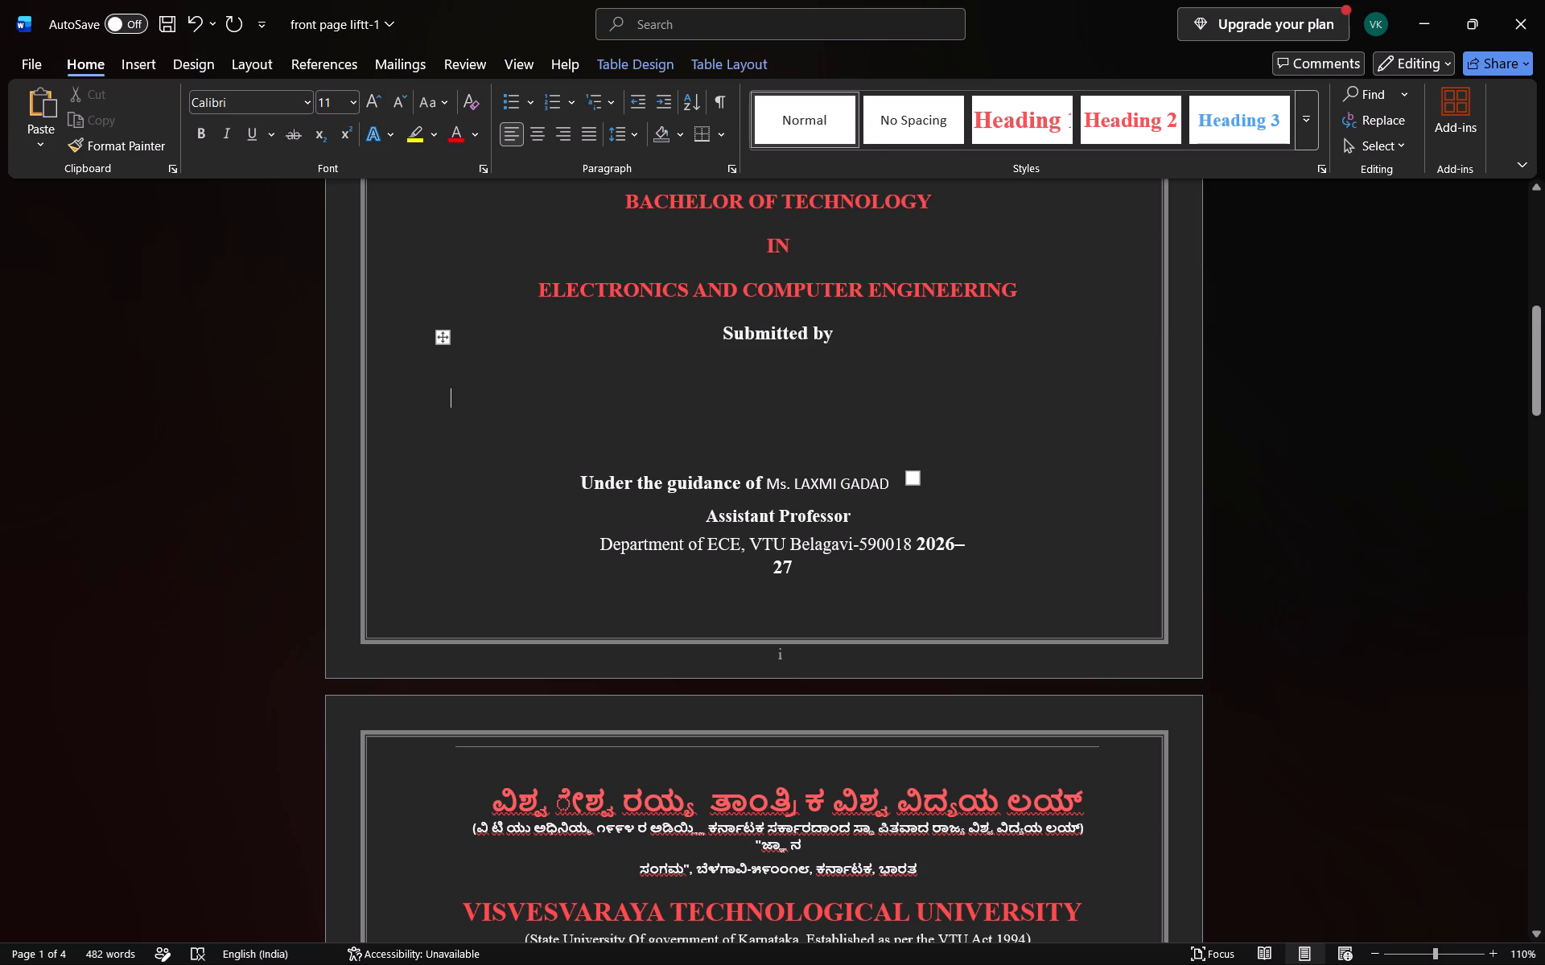
# Look through the front page and the remaining pages of the document, including the declaration and its student list.
pyautogui.scroll(6, 604, 508)
pyautogui.scroll(-2, 604, 508)
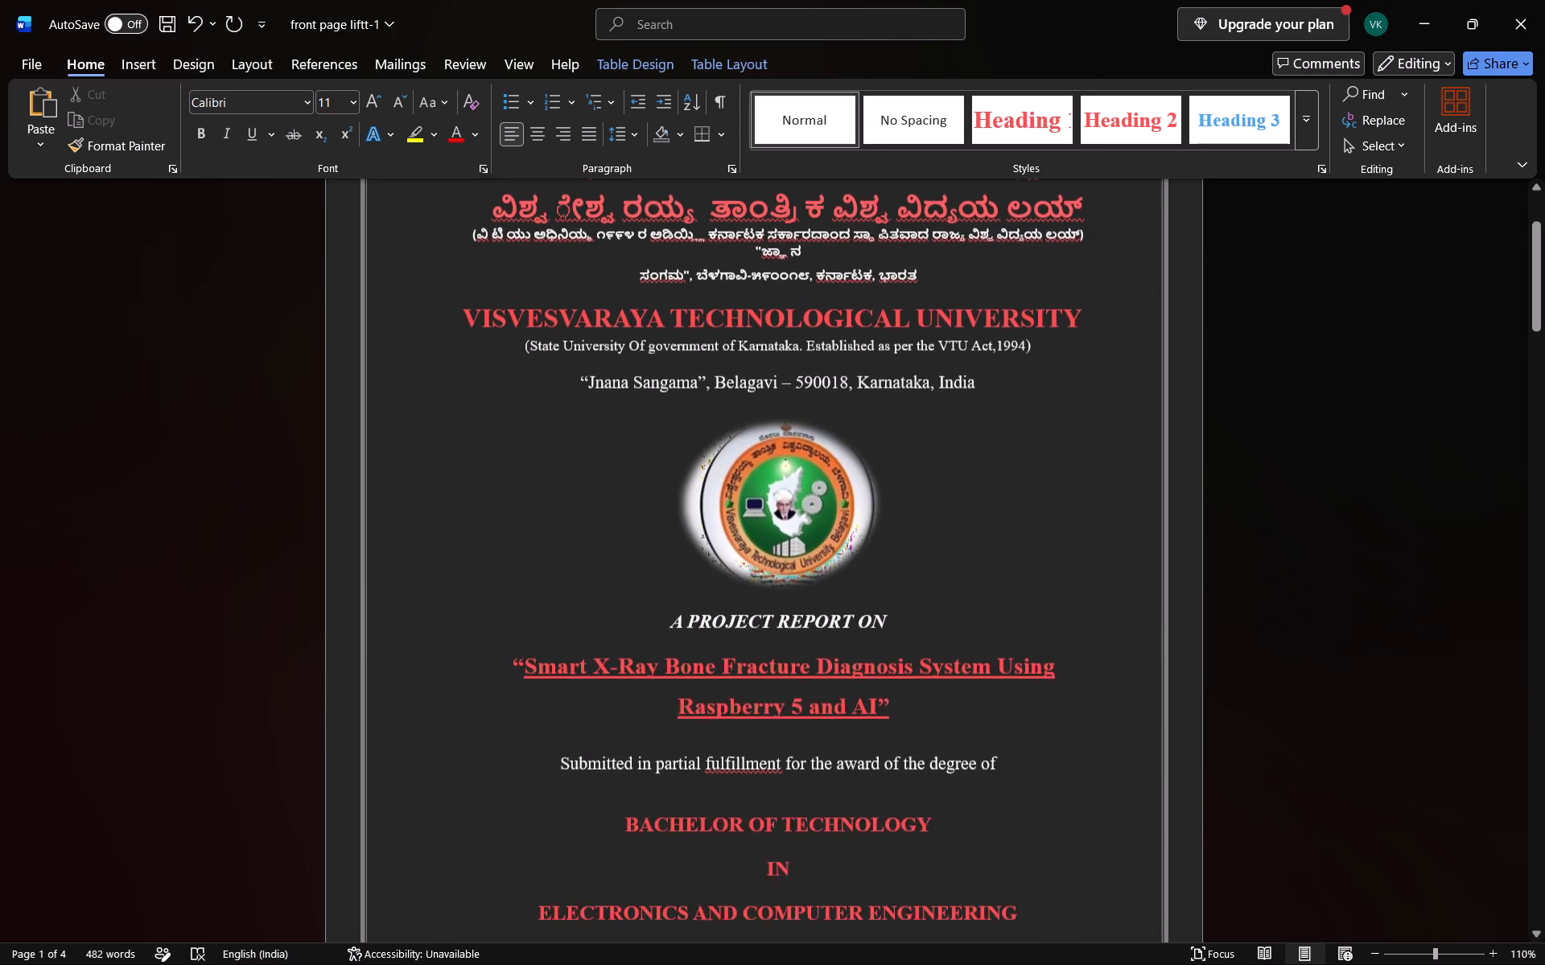
pyautogui.scroll(-9, 604, 508)
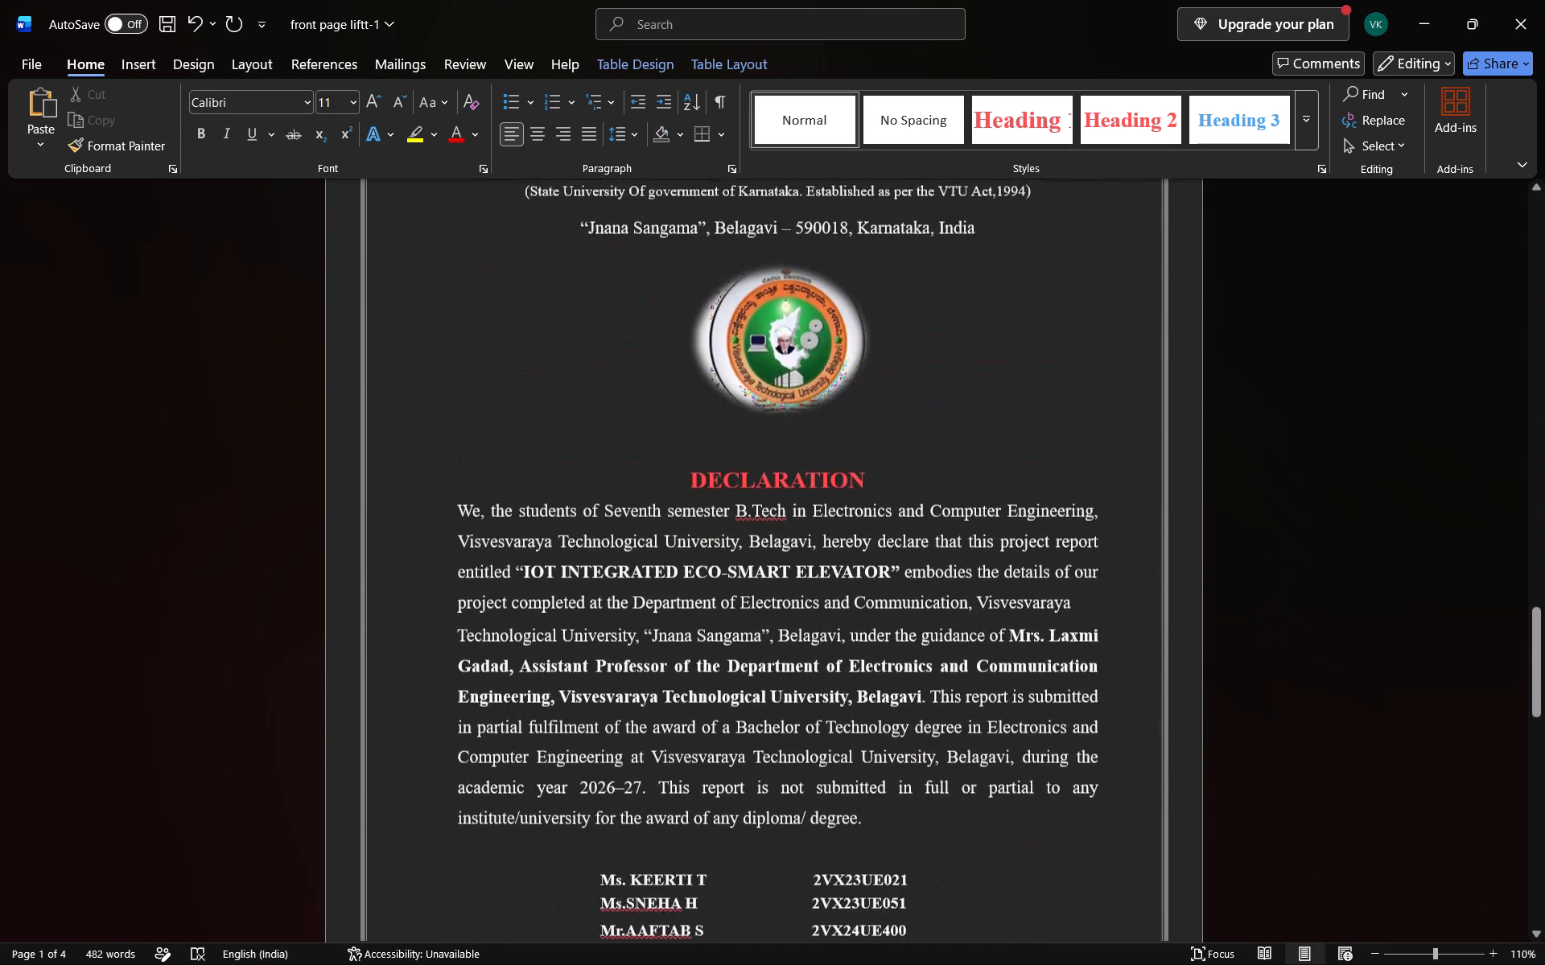
pyautogui.scroll(-4, 604, 508)
pyautogui.scroll(3, 604, 508)
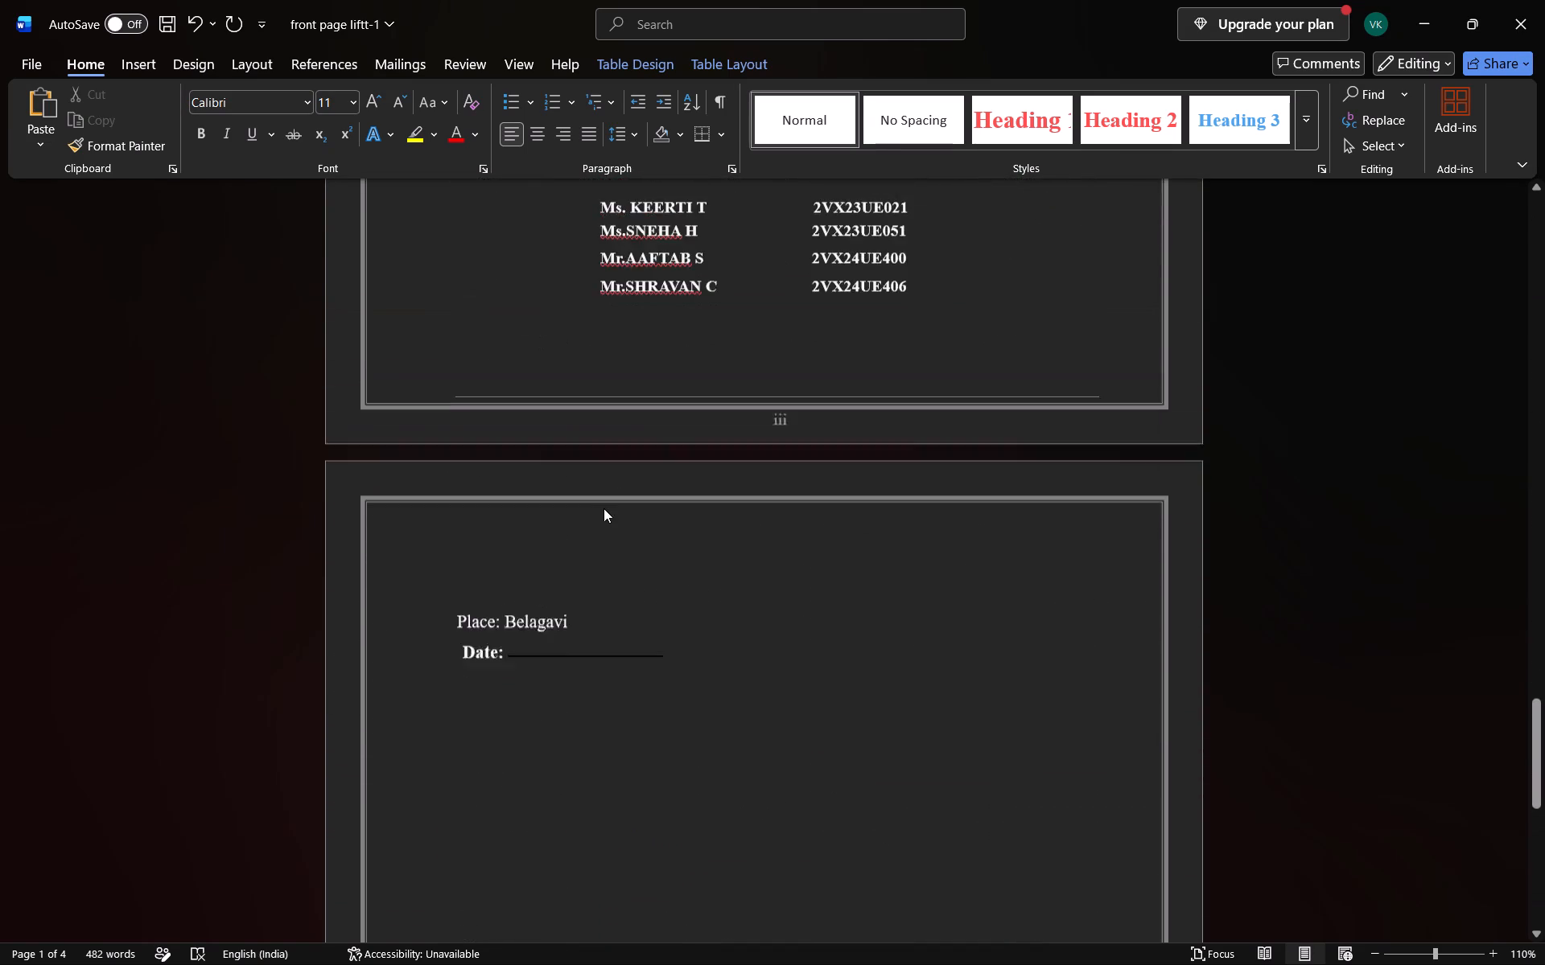
pyautogui.scroll(11, 604, 508)
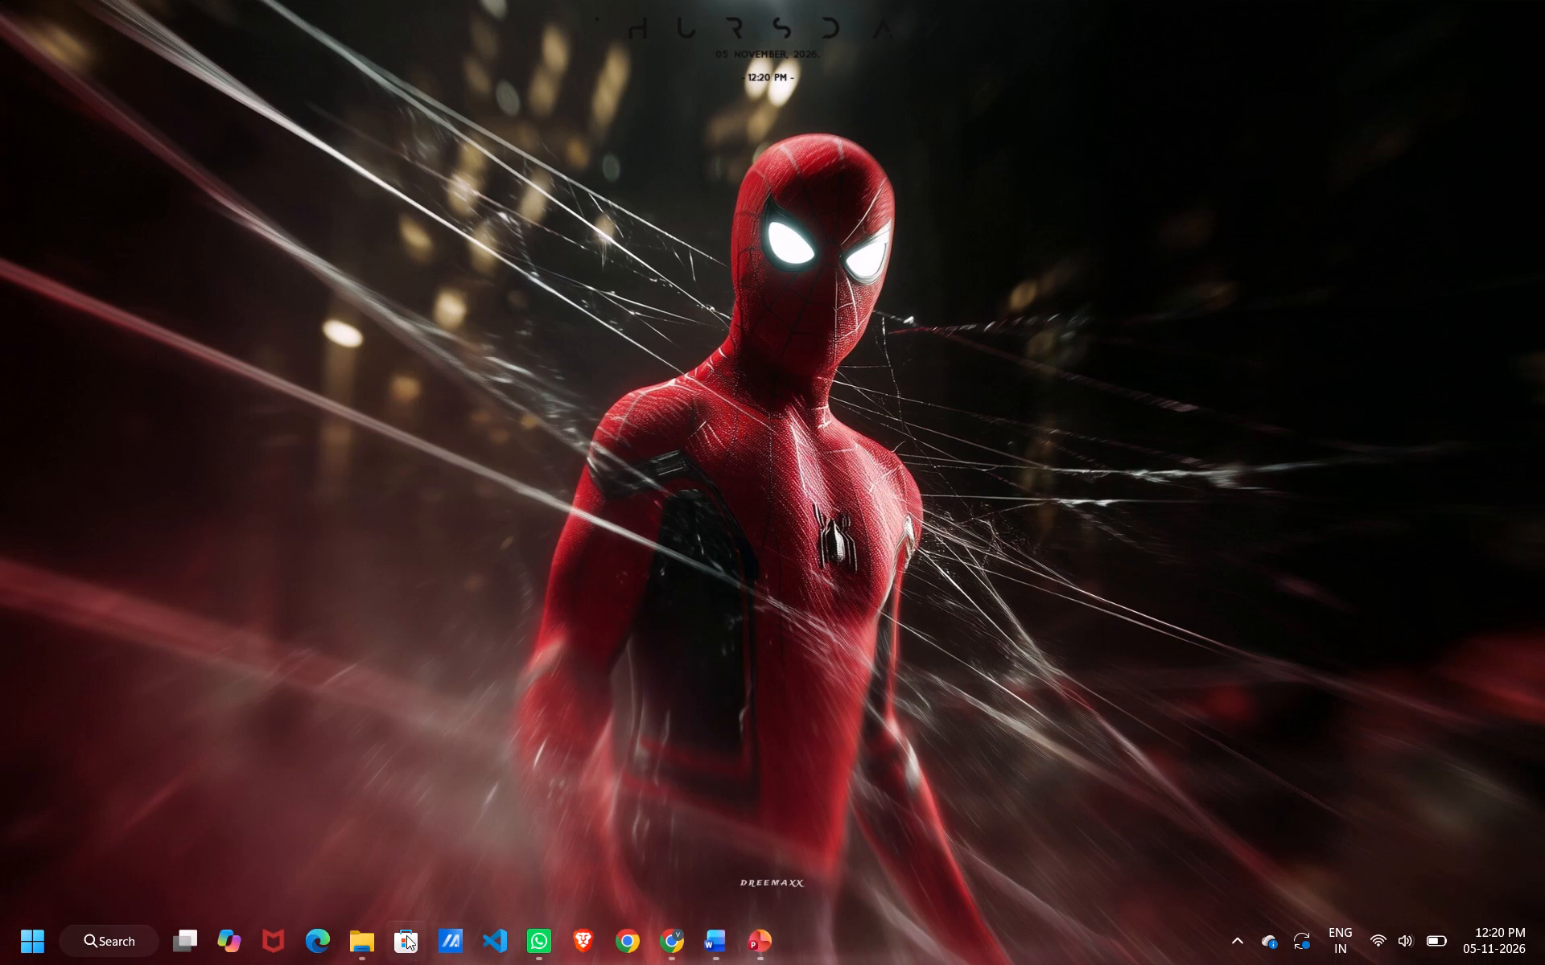
# Switch to File Explorer, search the Downloads folder for "Fron", and clear the search.
pyautogui.click(366, 939)
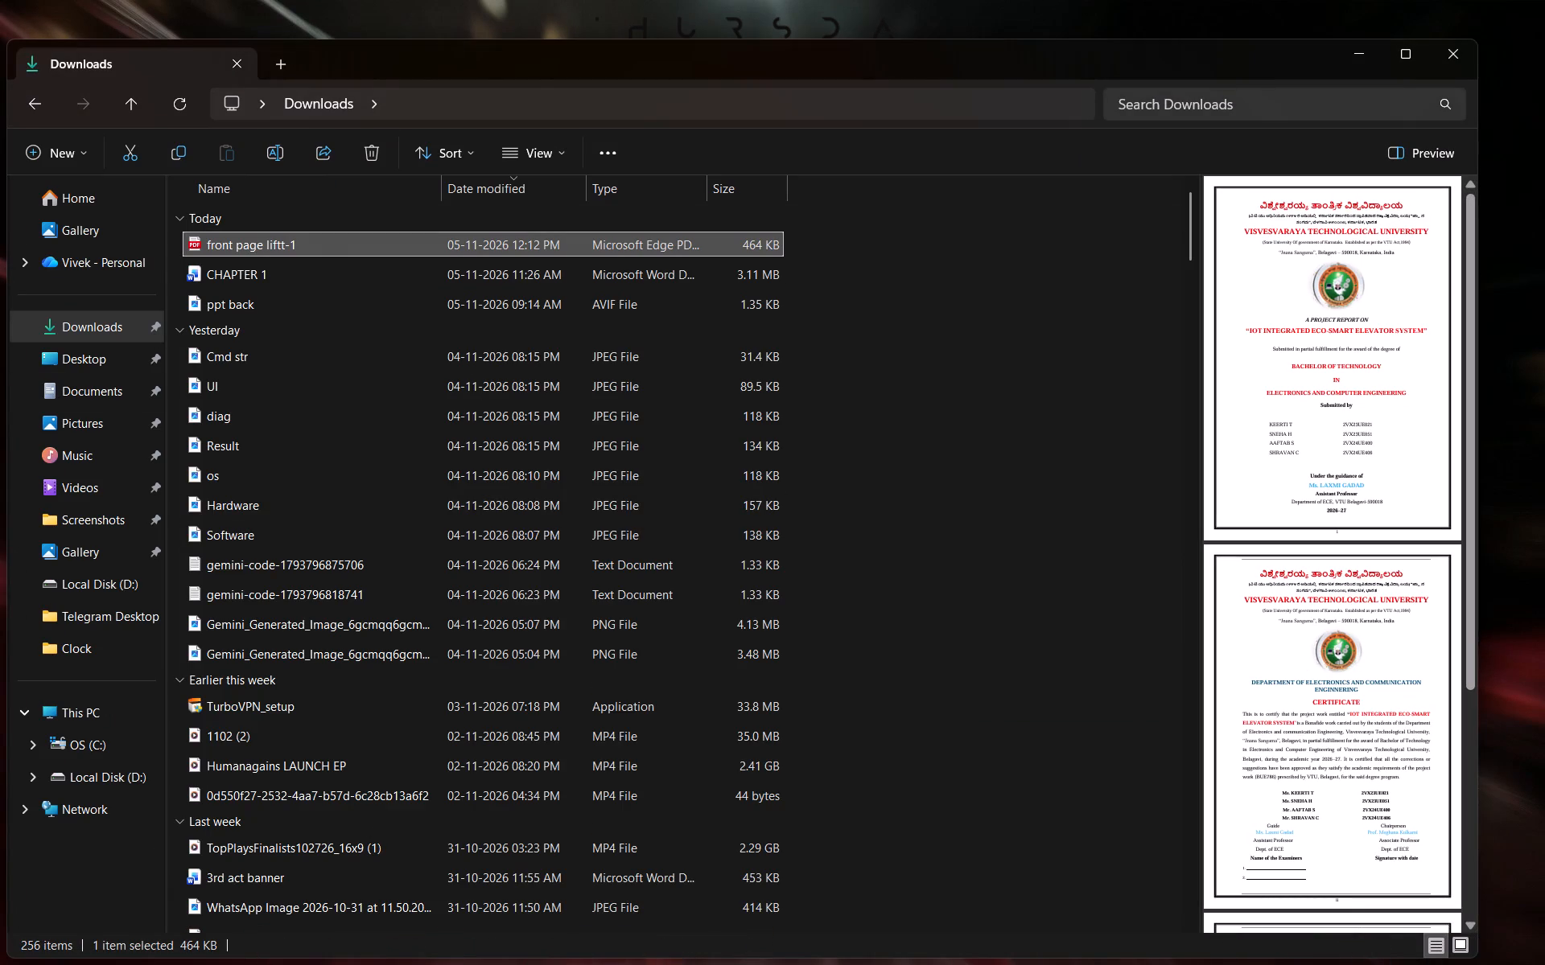
pyautogui.click(1204, 109)
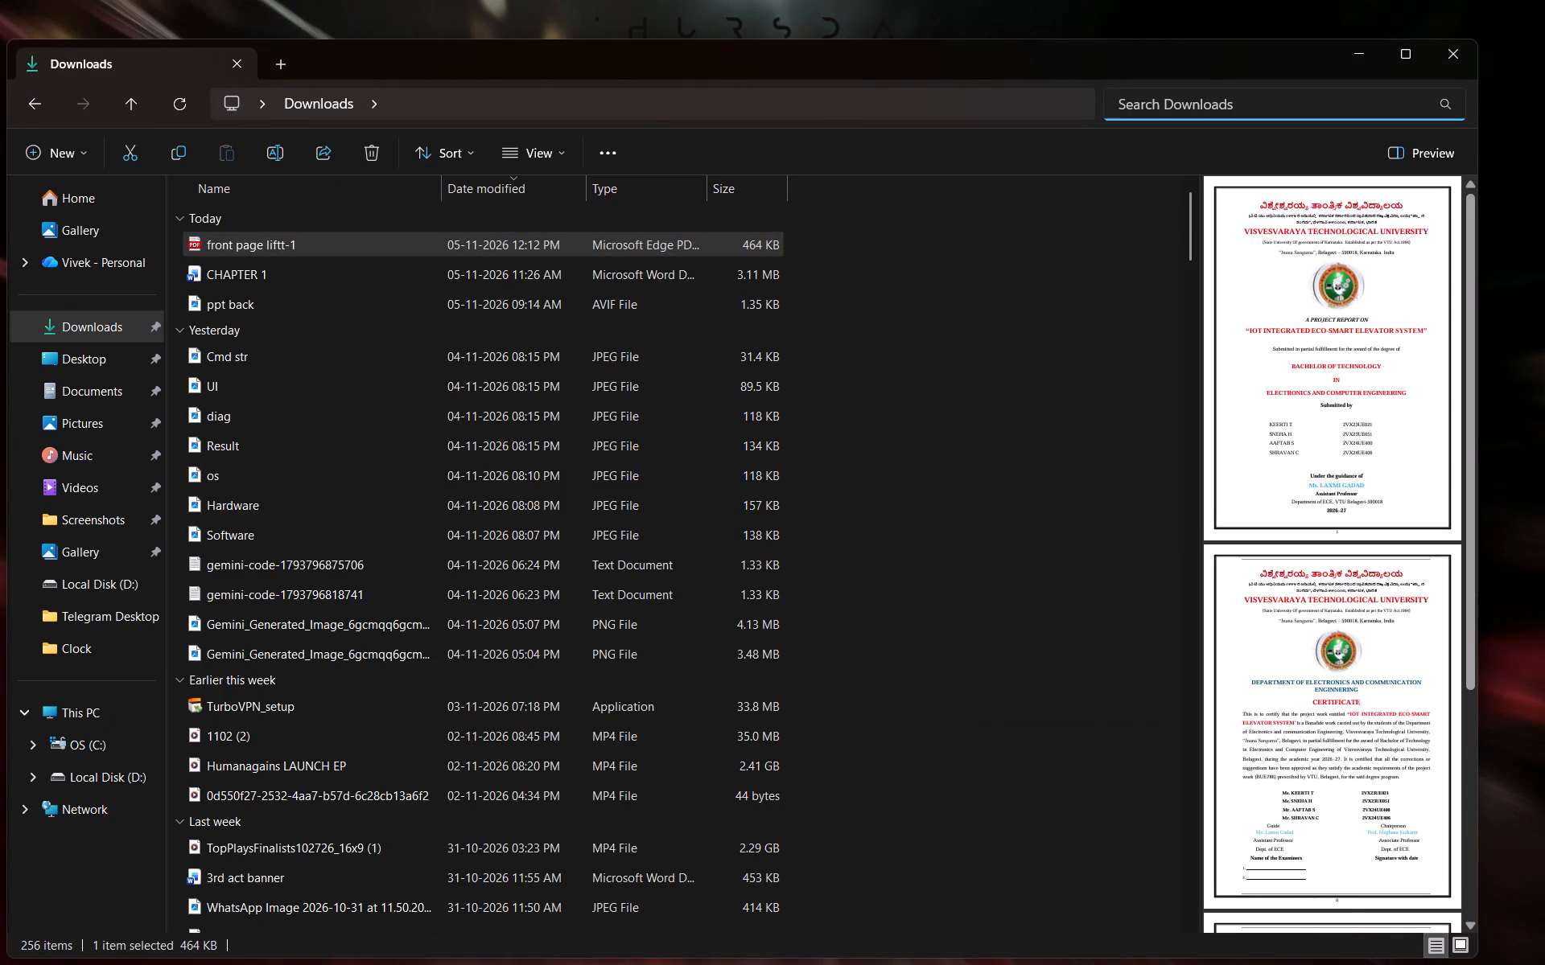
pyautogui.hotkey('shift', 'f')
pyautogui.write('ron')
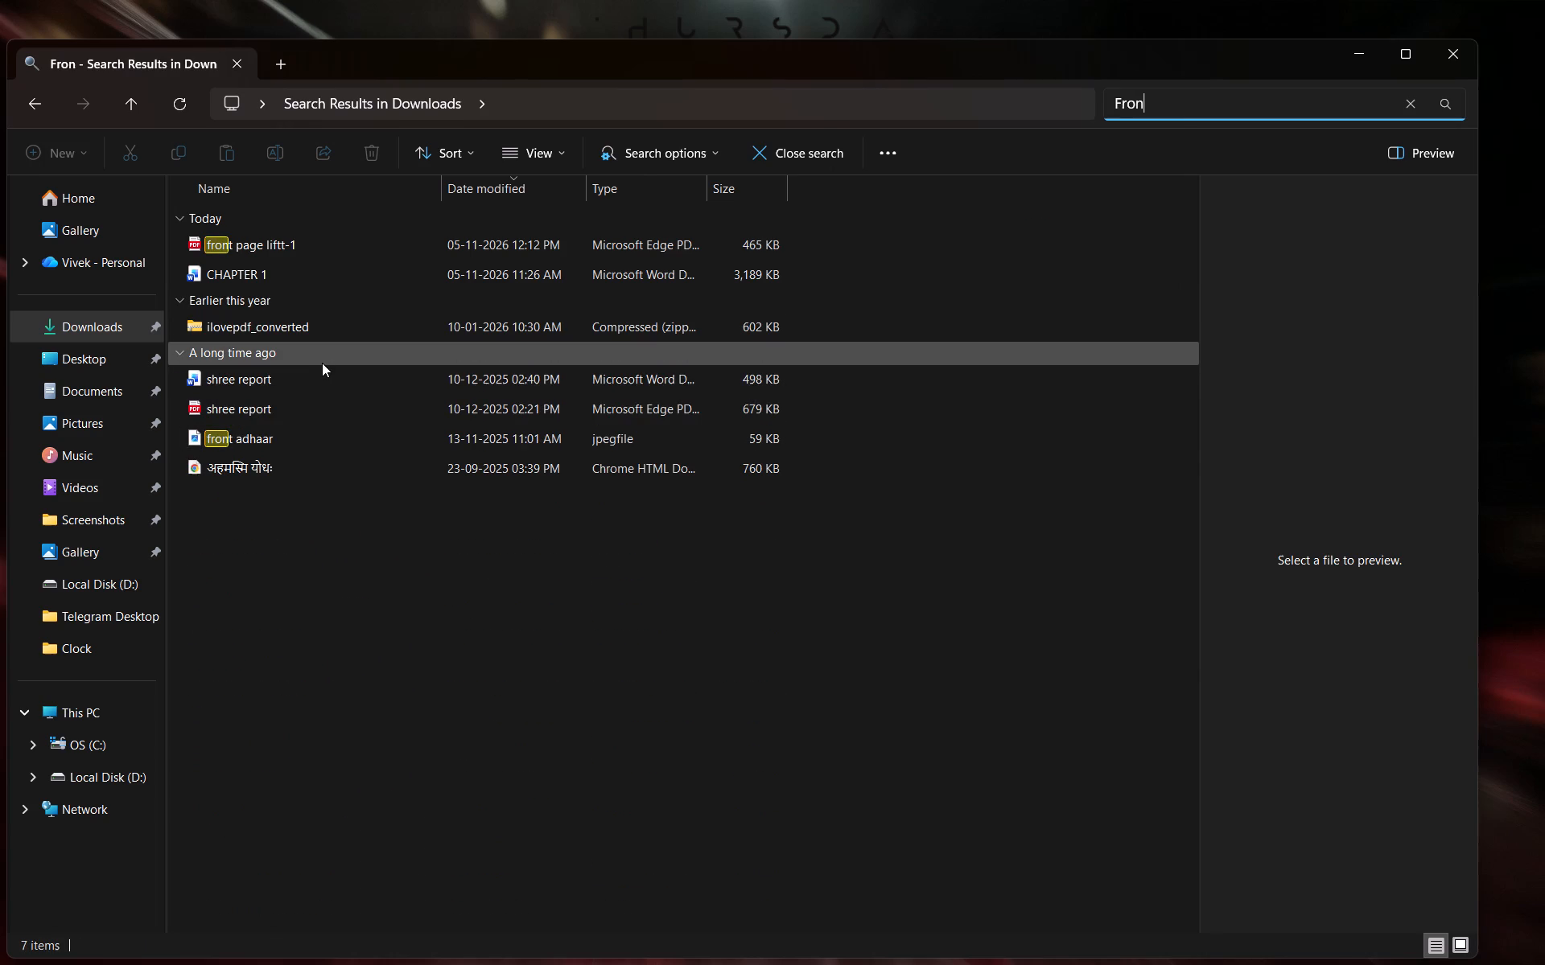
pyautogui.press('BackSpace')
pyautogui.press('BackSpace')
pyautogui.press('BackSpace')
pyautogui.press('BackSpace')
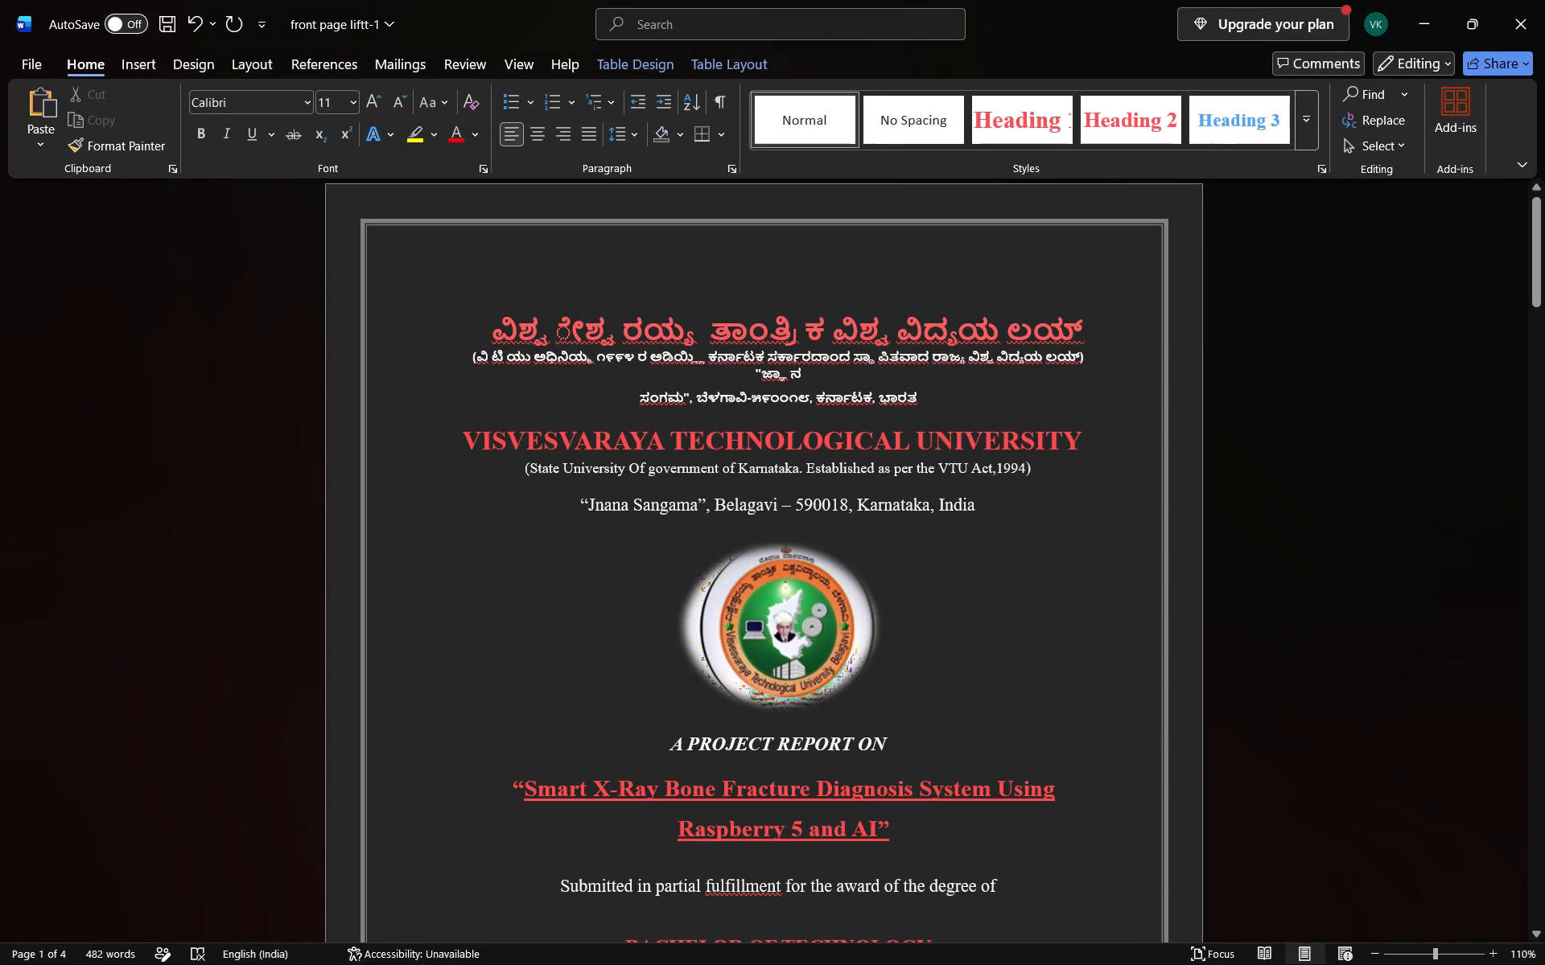
# Format the guide's name, including "Ms.", after "Under the guidance of" on the first page in bold Times New Roman.
pyautogui.scroll(-3, 506, 424)
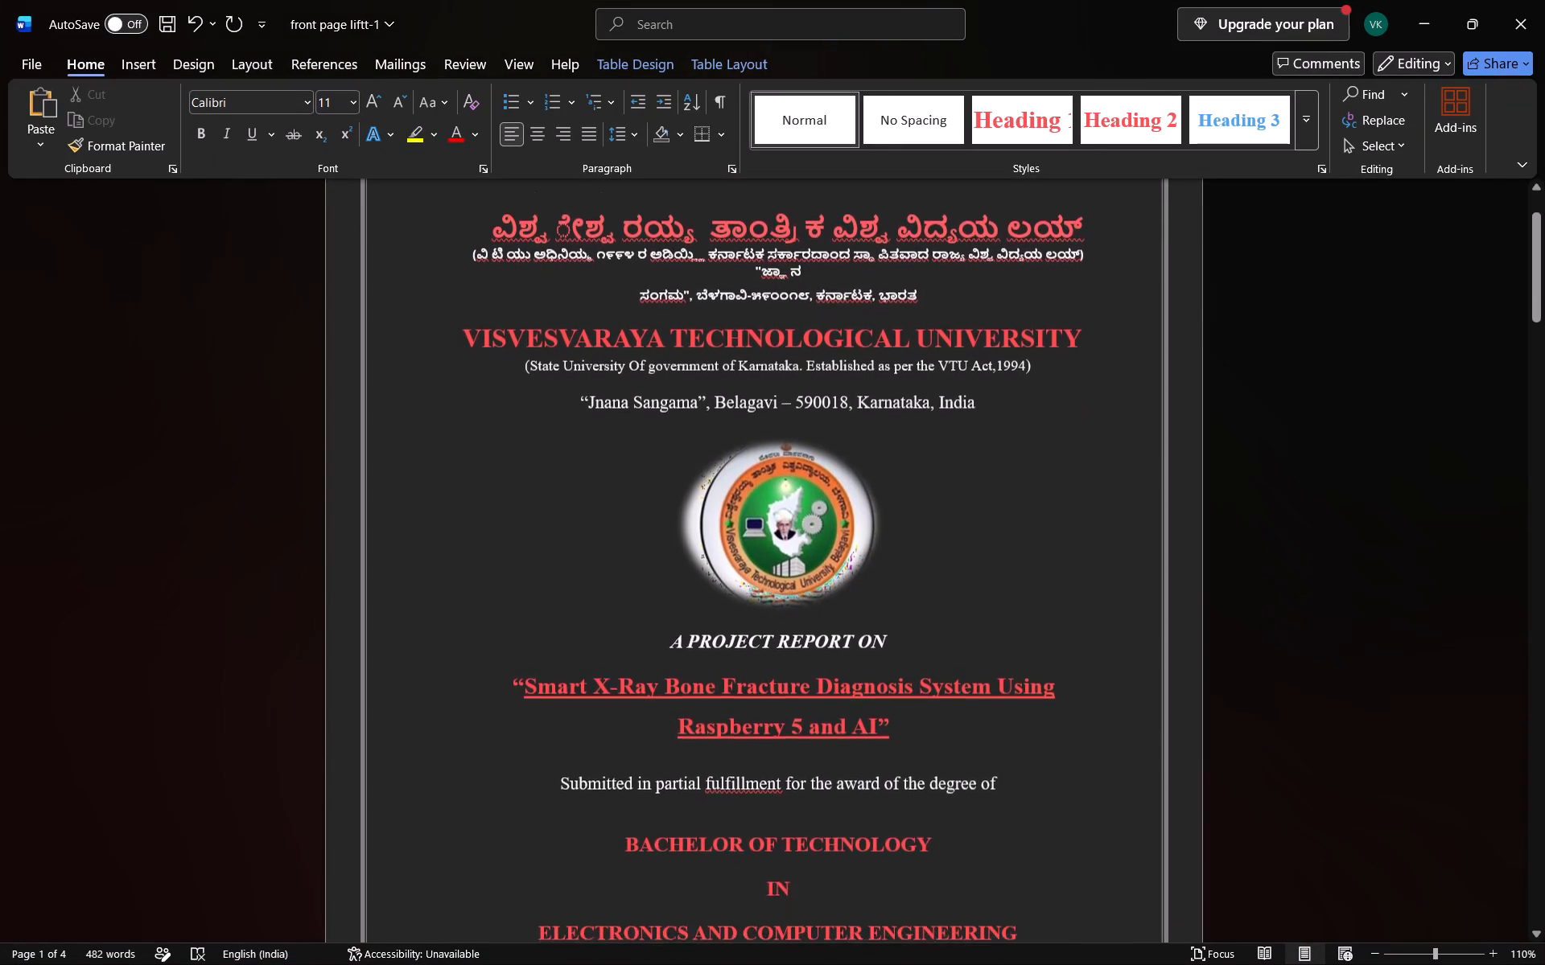
pyautogui.scroll(-1, 506, 424)
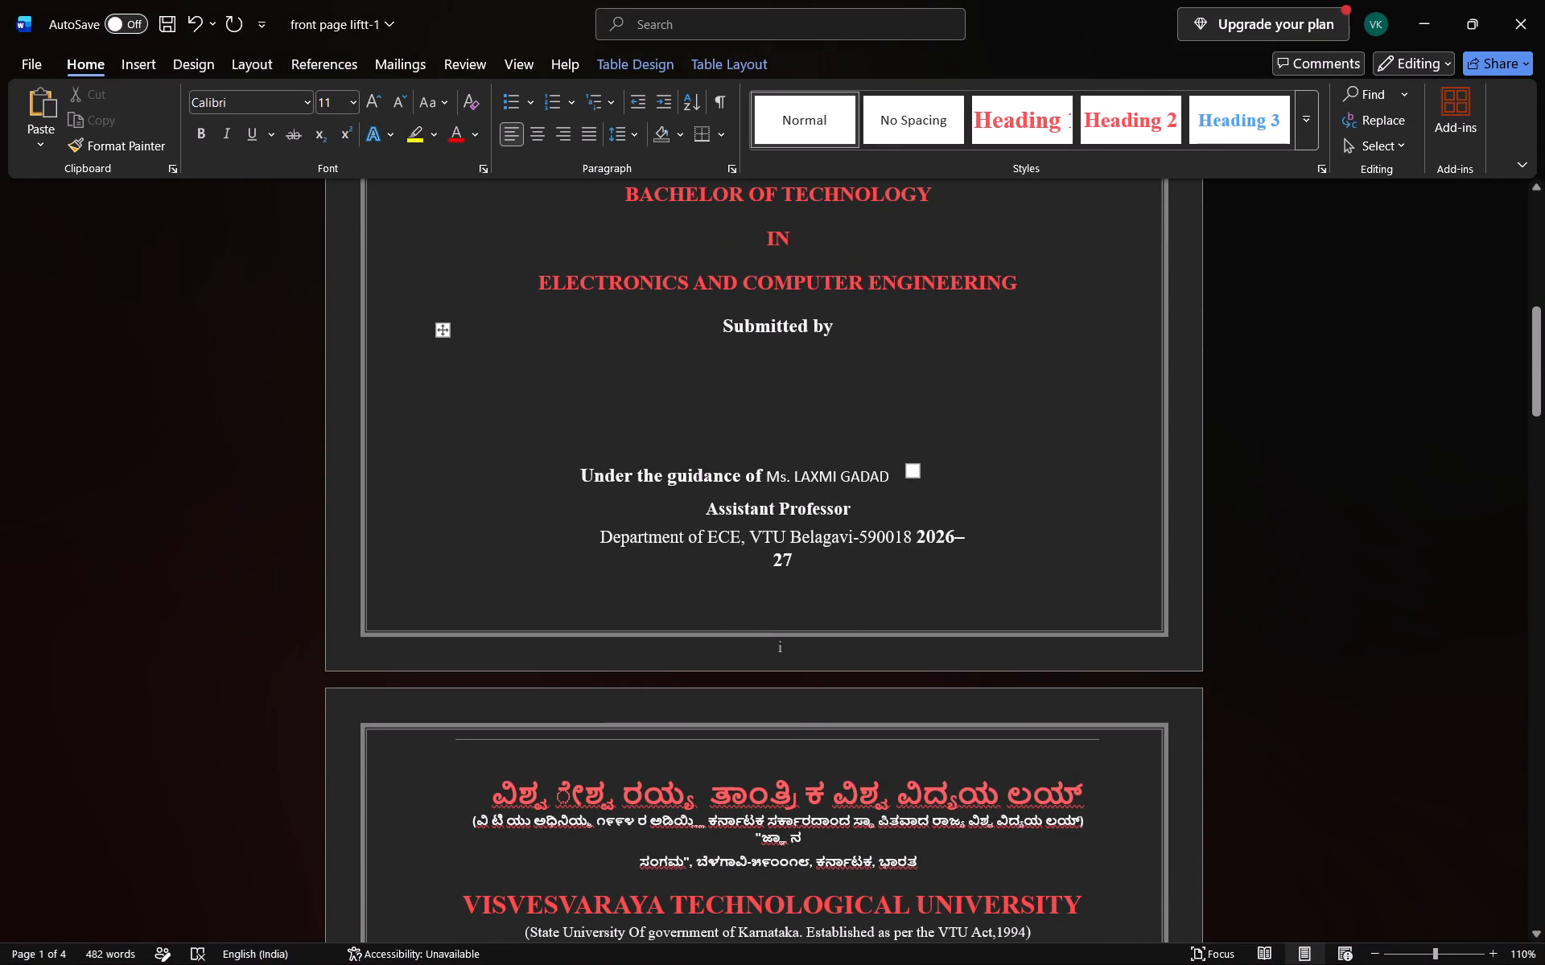
pyautogui.scroll(-1, 624, 467)
pyautogui.scroll(1, 624, 467)
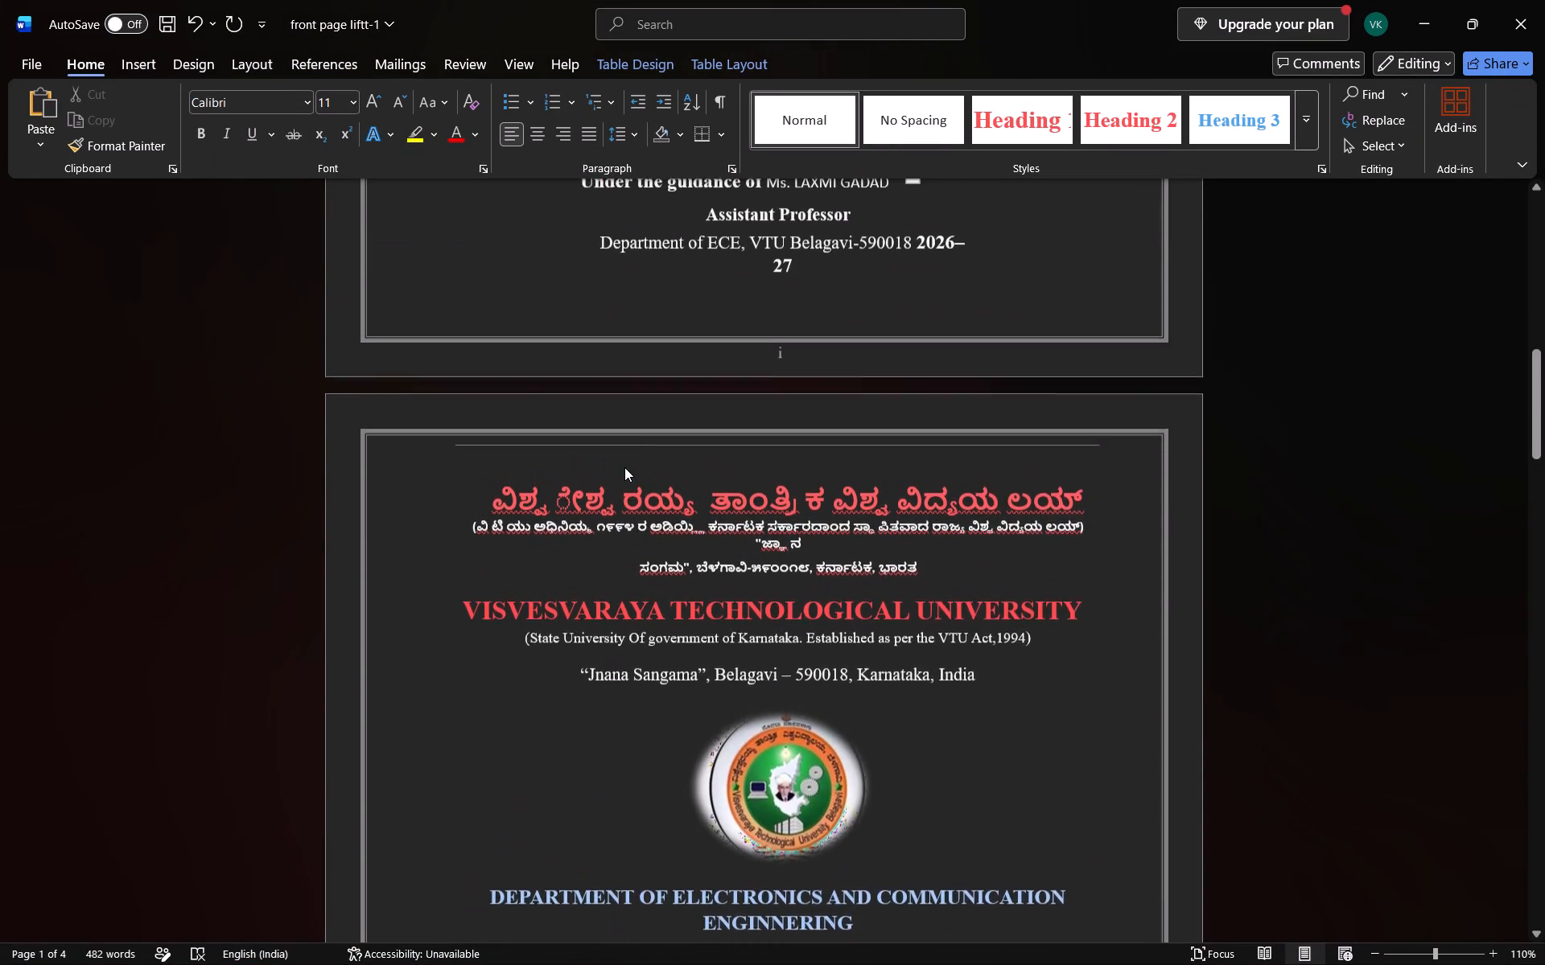
pyautogui.scroll(1, 624, 467)
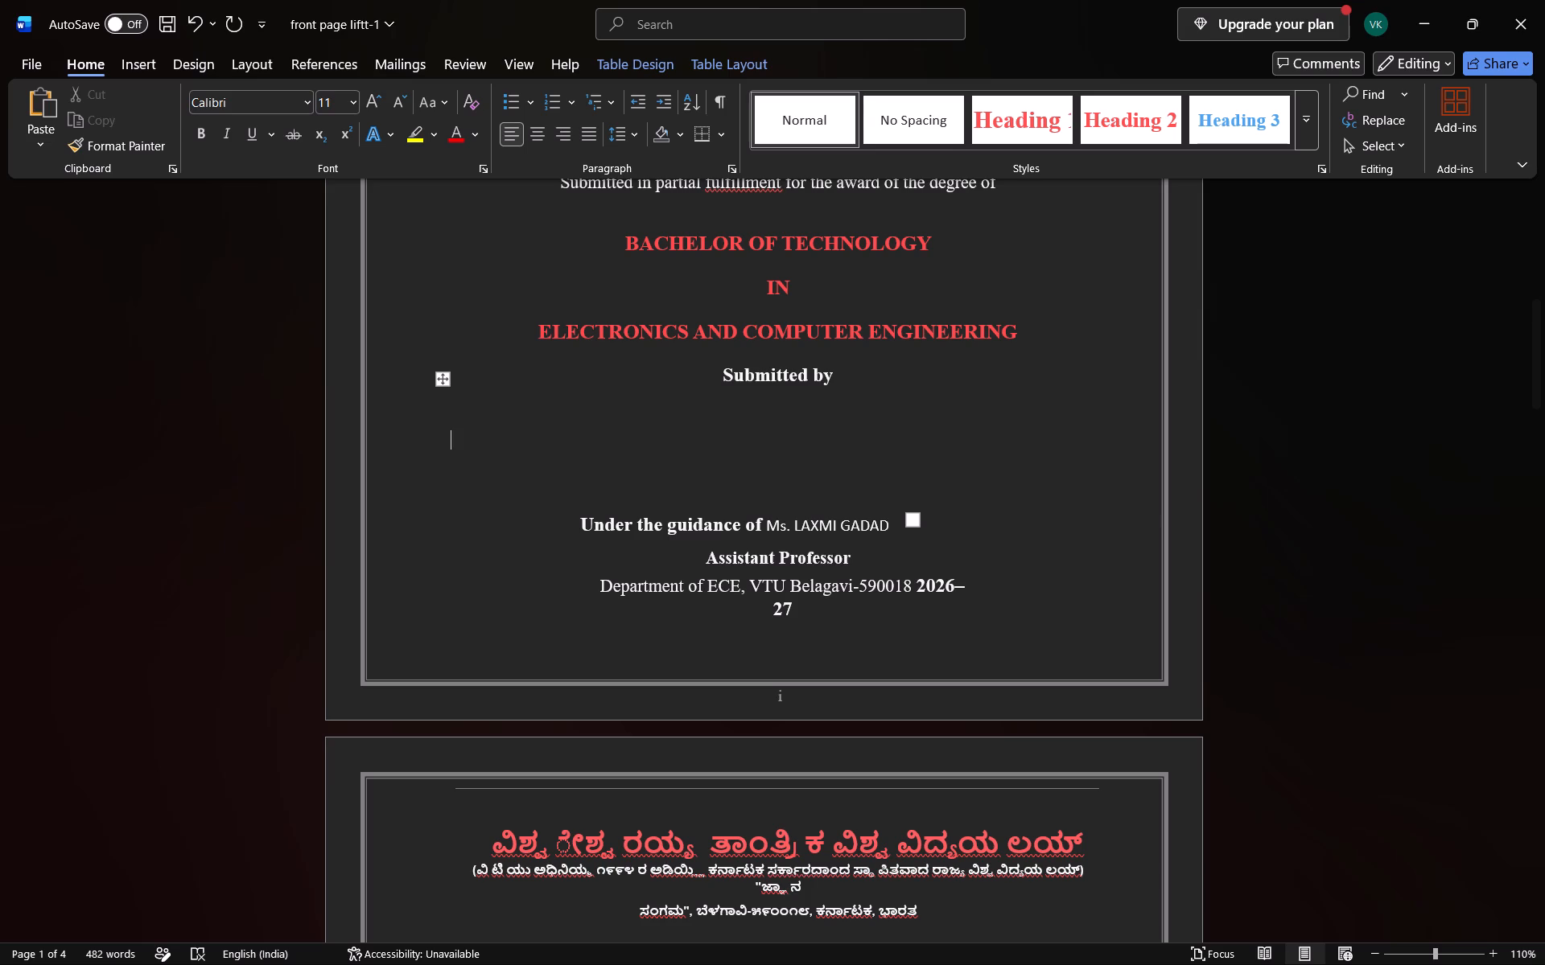
pyautogui.moveTo(896, 528); pyautogui.dragTo(793, 515)
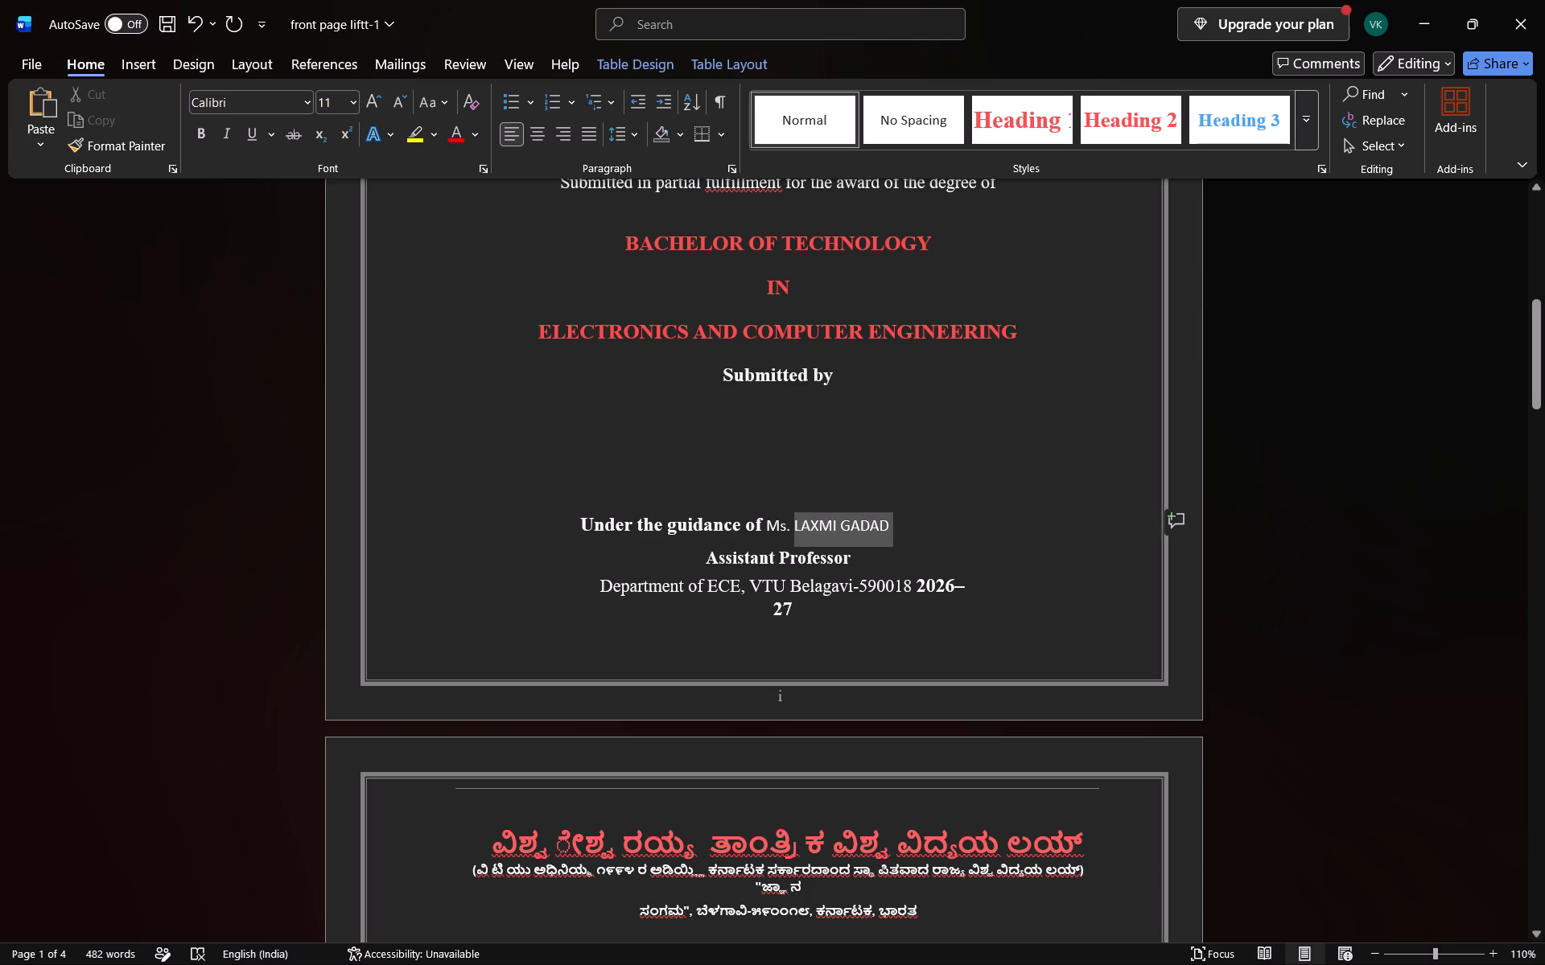
pyautogui.moveTo(793, 515); pyautogui.dragTo(772, 515)
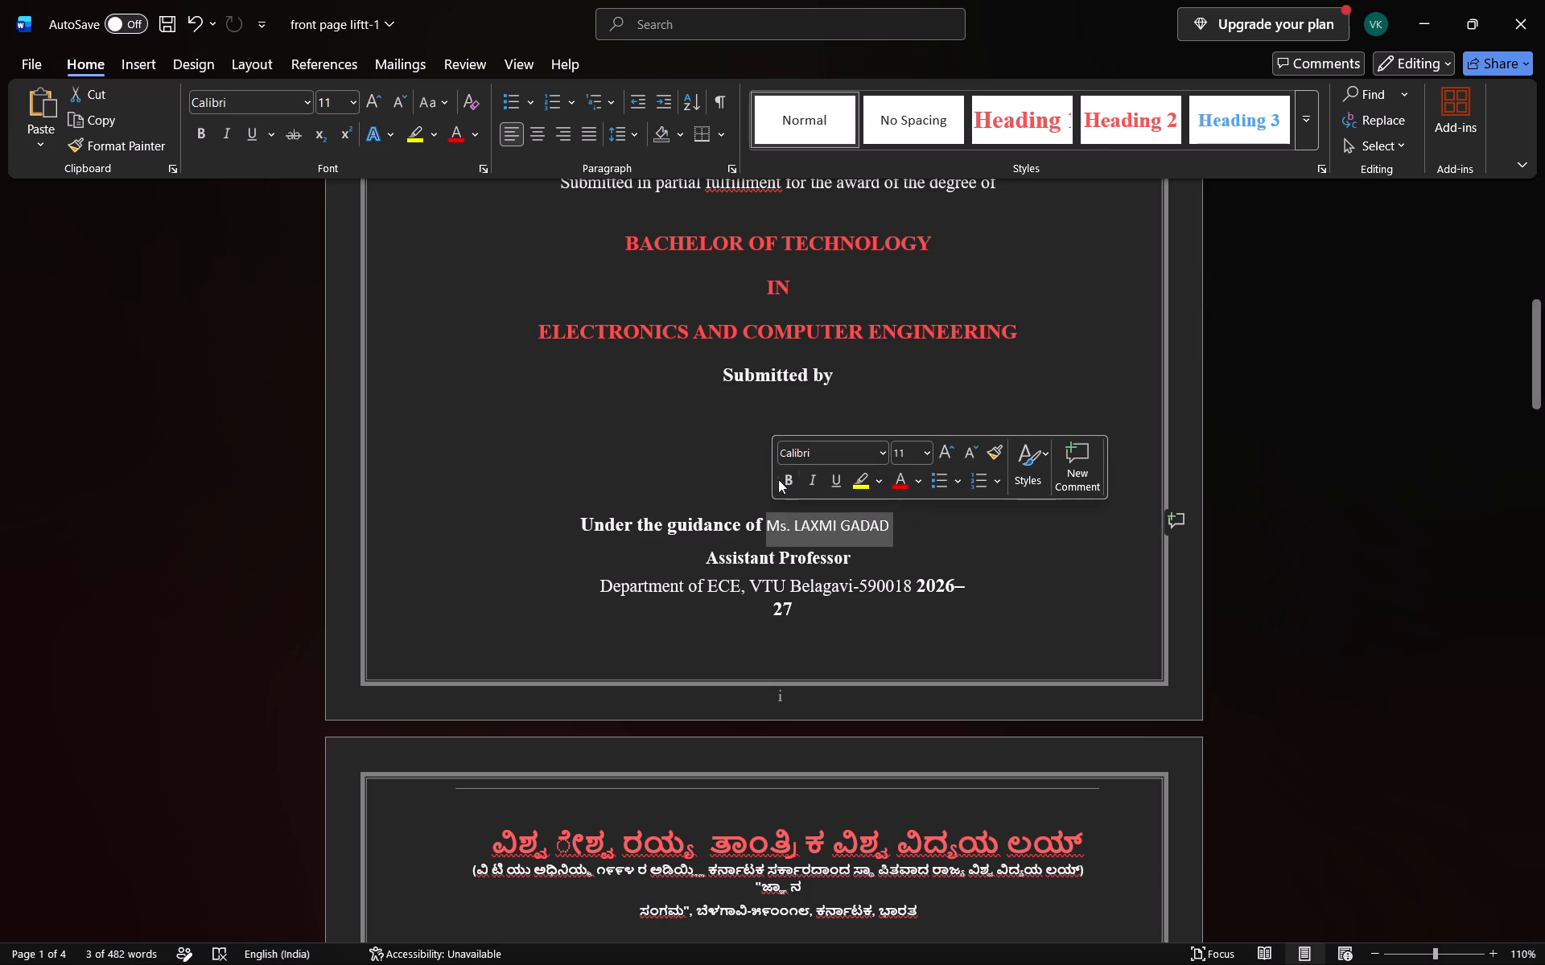
pyautogui.click(781, 479)
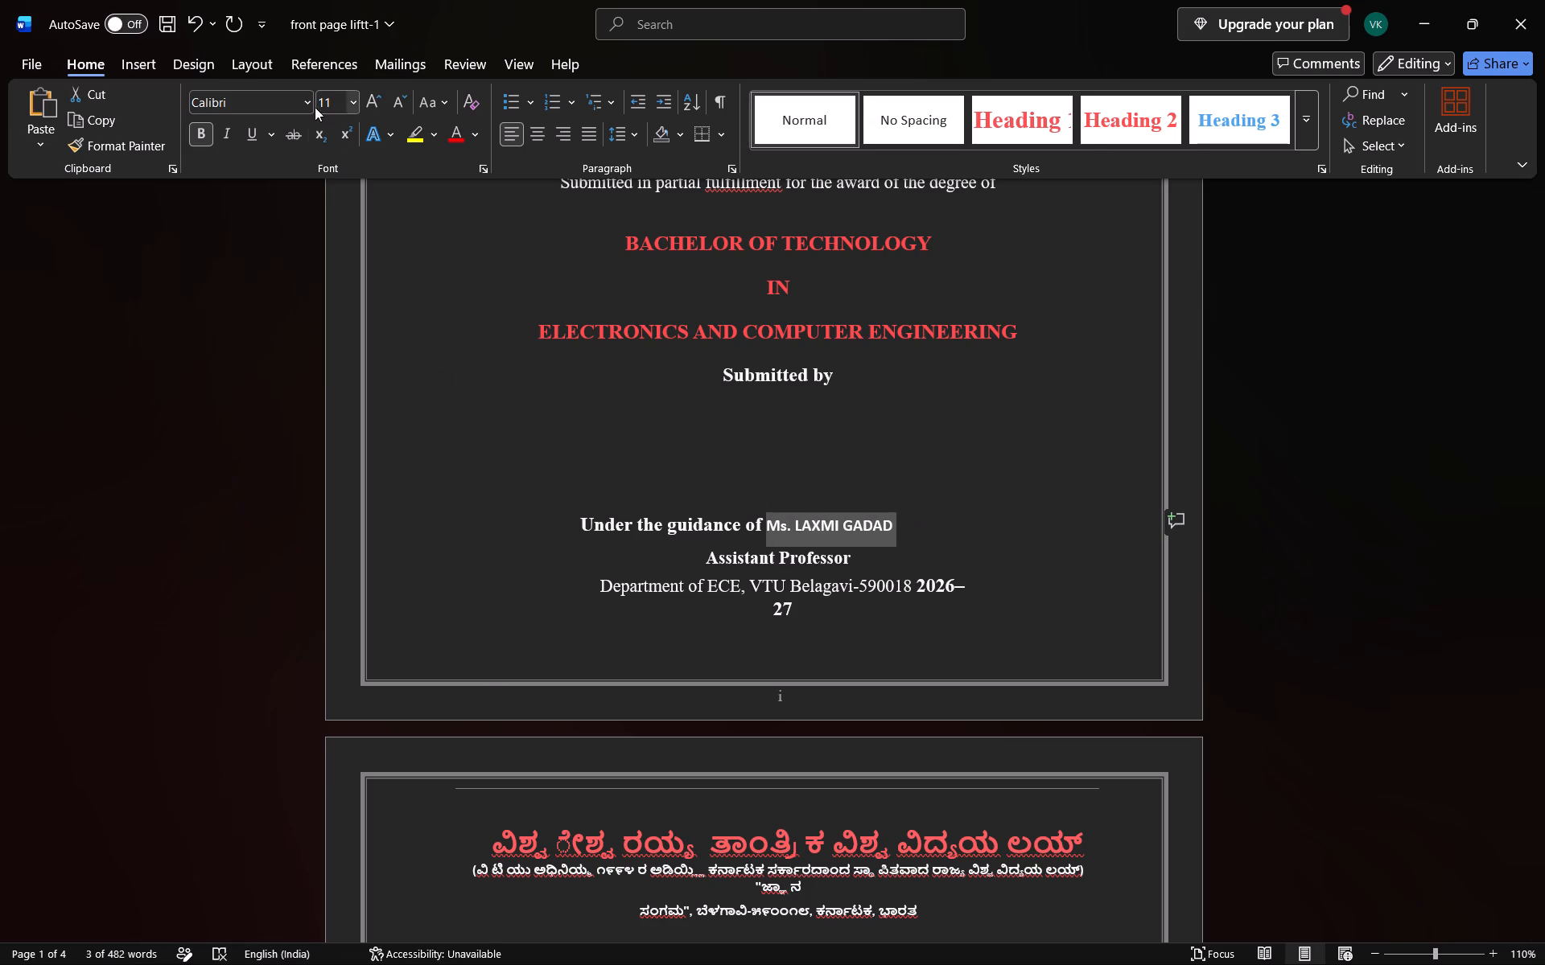
pyautogui.click(308, 105)
pyautogui.click(293, 235)
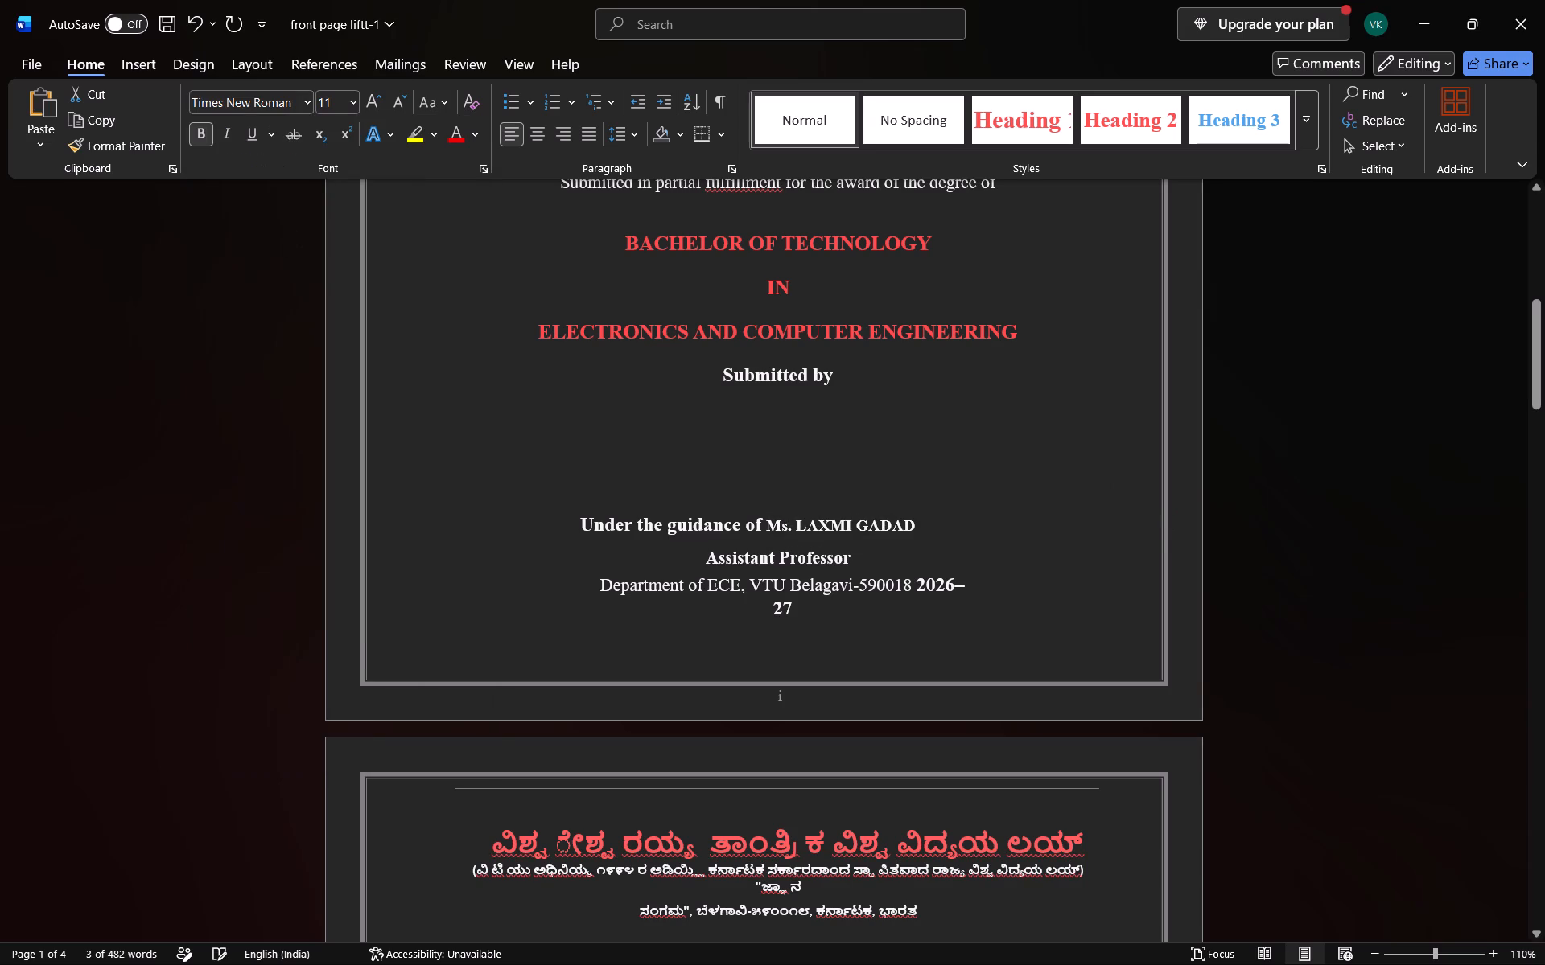
# Replace the guide's name after "Ms." with the new guide's name and insert two extra spaces before "Ms.".
pyautogui.click(797, 528)
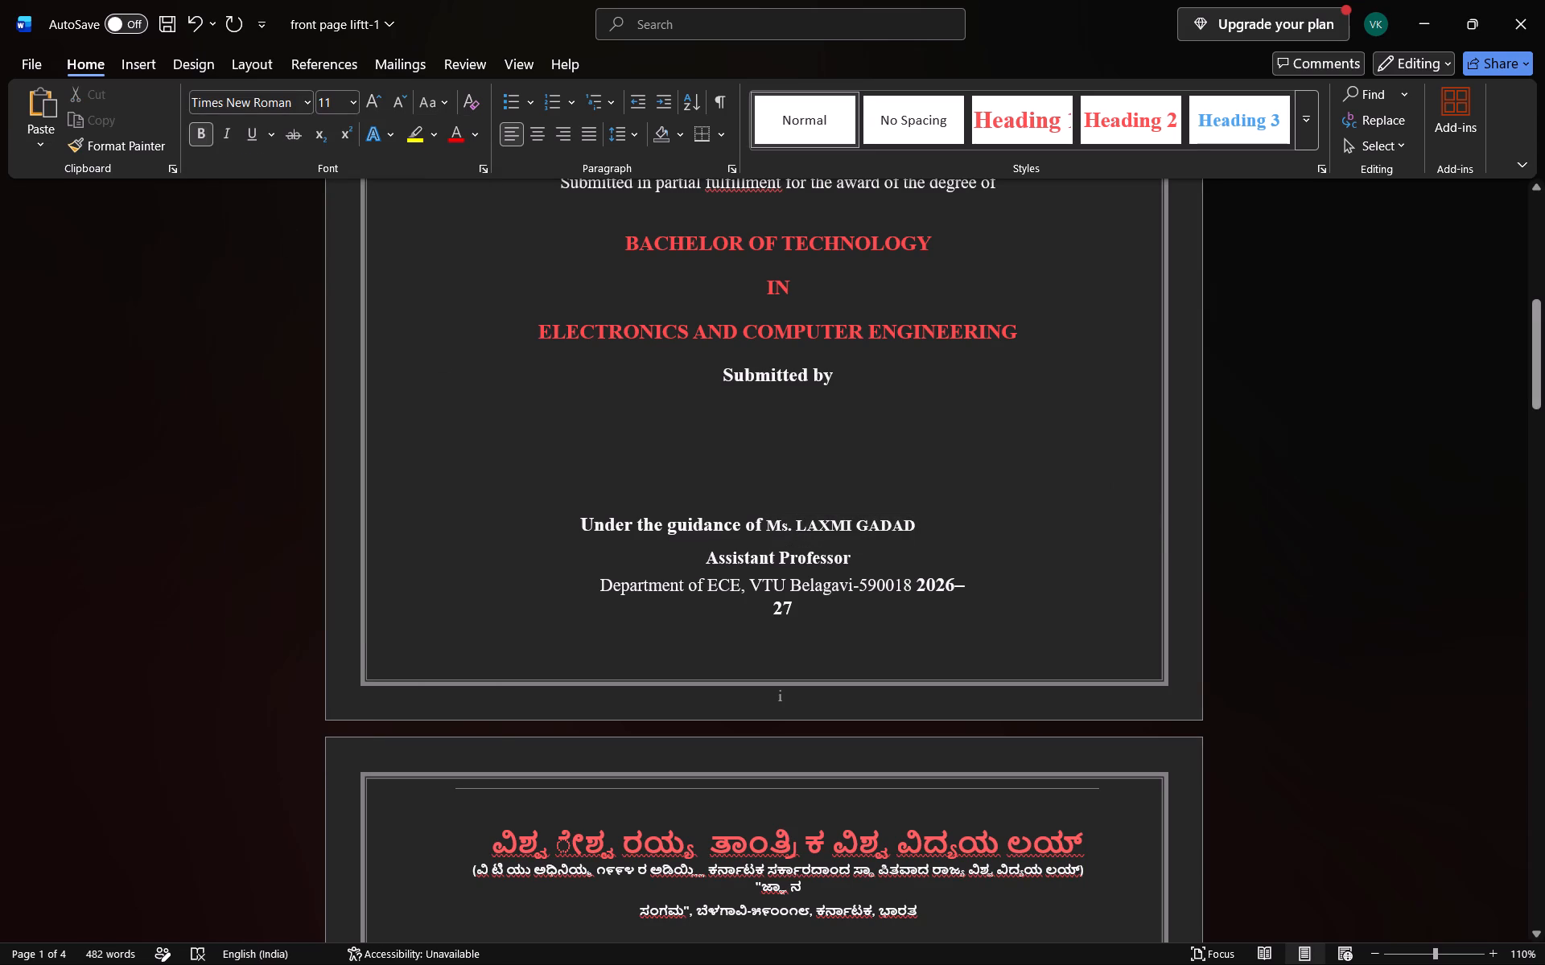
pyautogui.moveTo(921, 519); pyautogui.dragTo(795, 526)
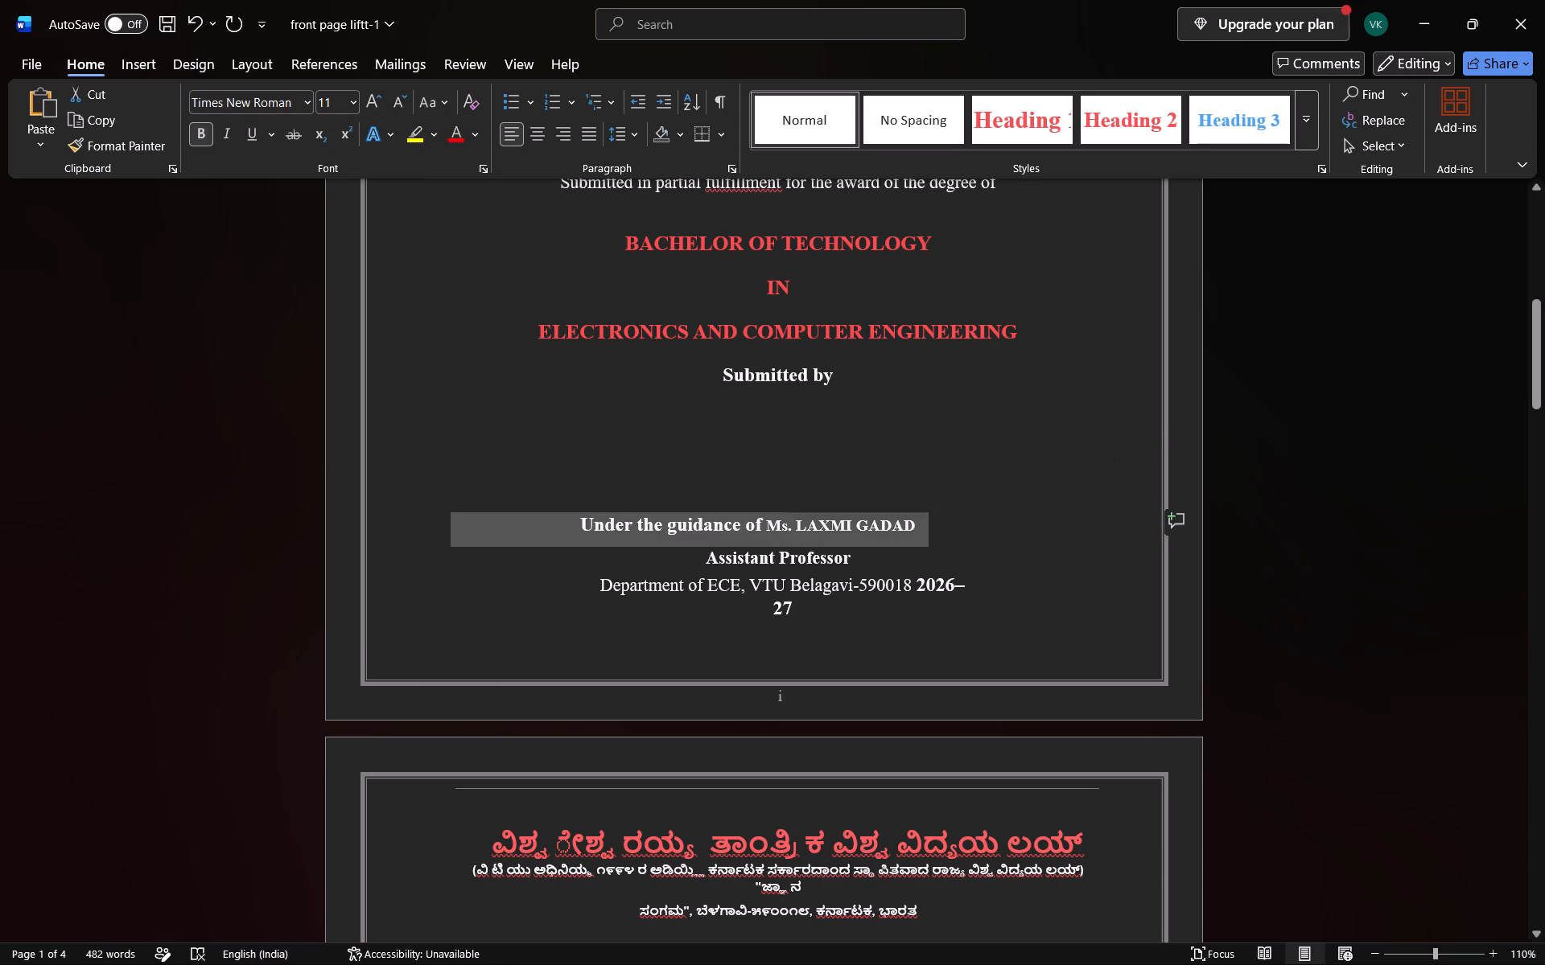
pyautogui.click(795, 526)
pyautogui.moveTo(795, 526); pyautogui.dragTo(906, 524)
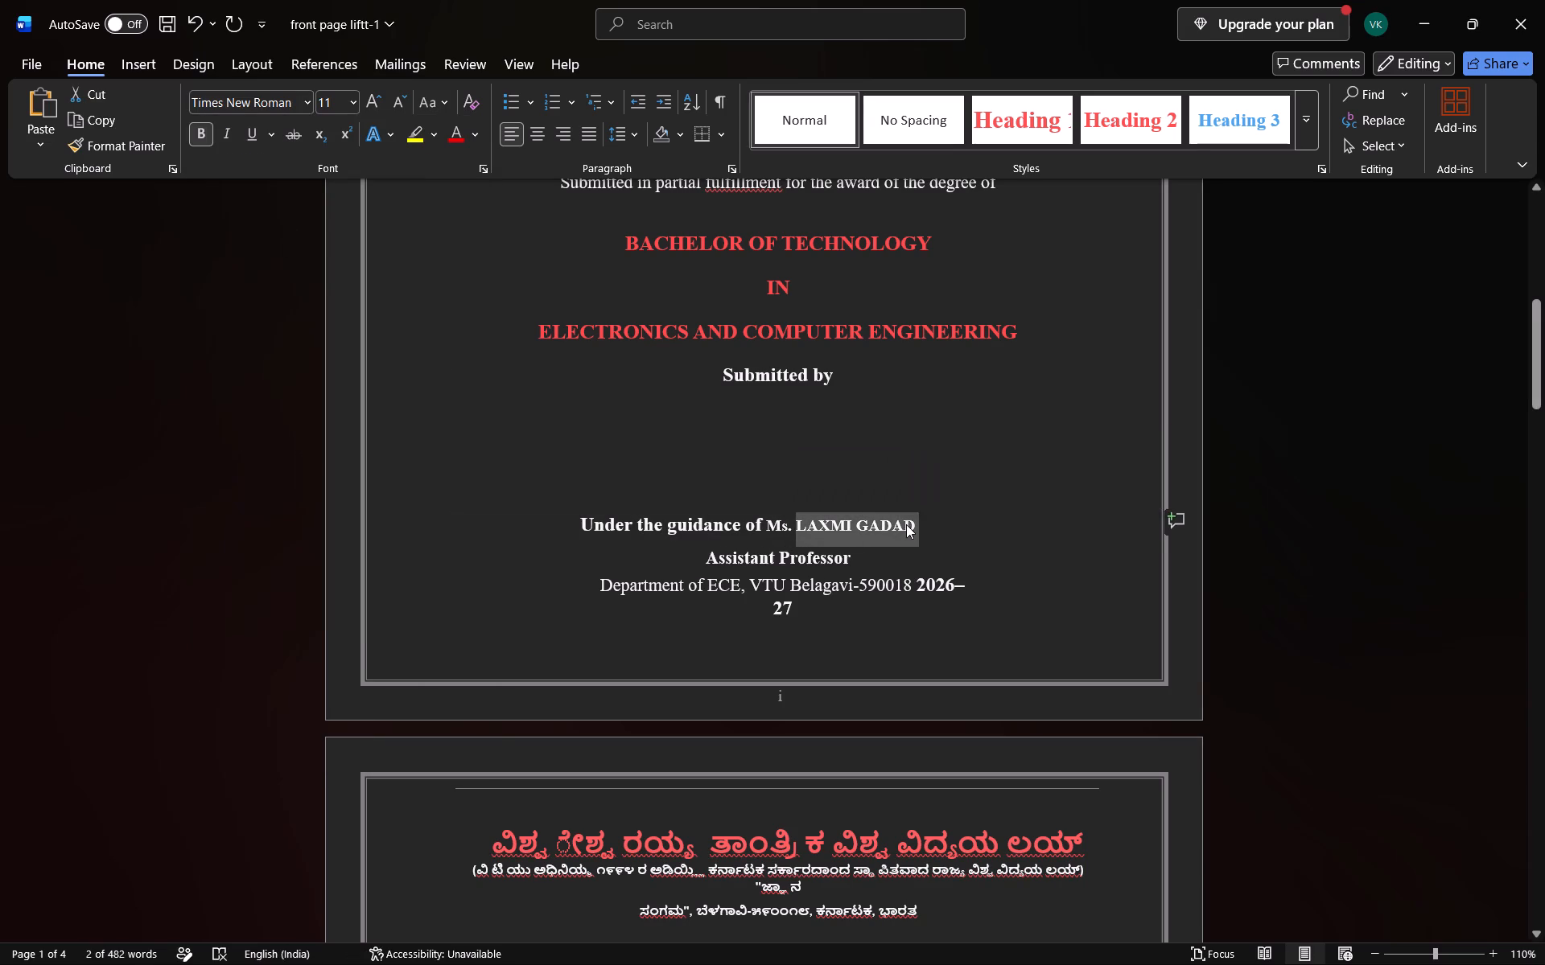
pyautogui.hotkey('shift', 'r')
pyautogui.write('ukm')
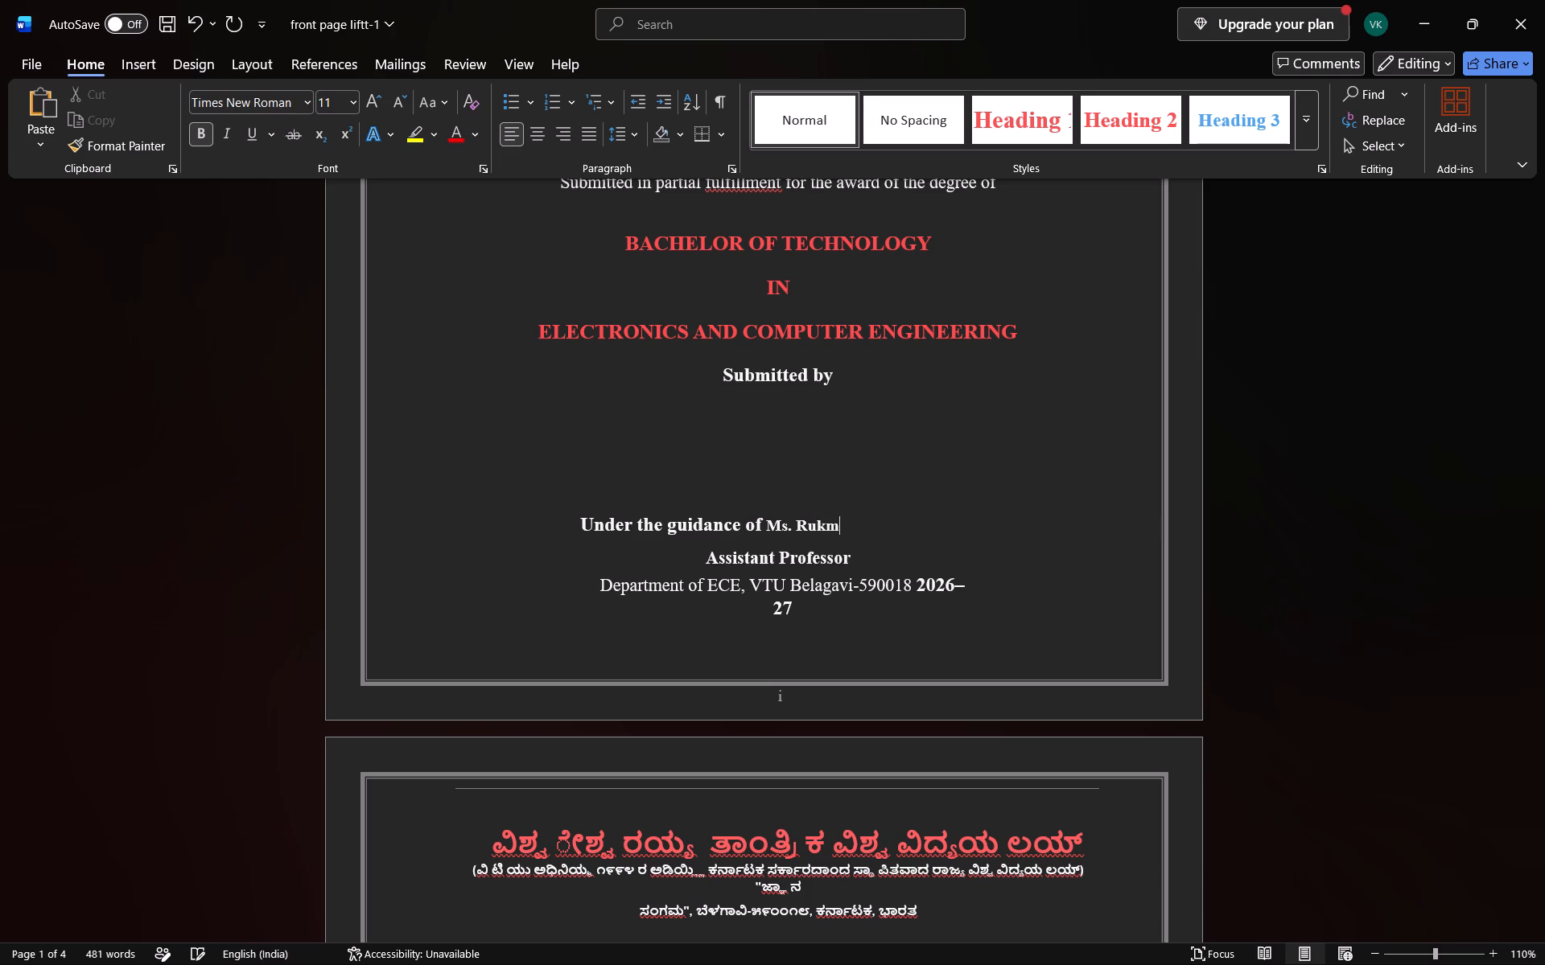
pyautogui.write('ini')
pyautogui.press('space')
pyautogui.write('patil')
pyautogui.click(766, 519)
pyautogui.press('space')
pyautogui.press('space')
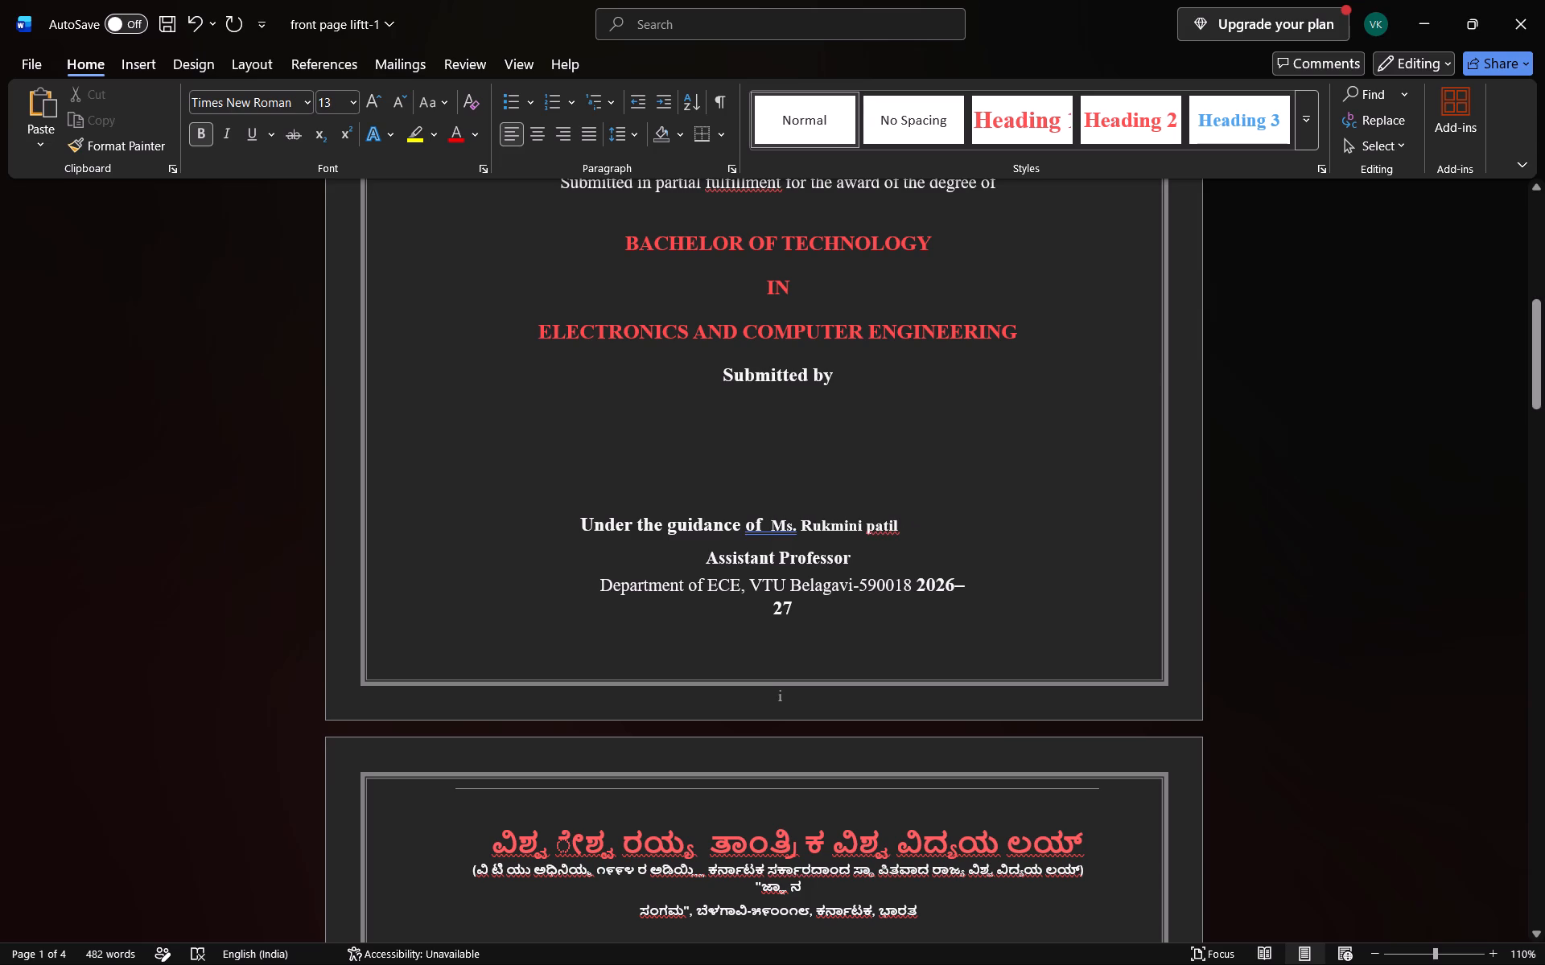
# Look over the front page from the university heading down to the guide and department details.
pyautogui.scroll(1, 789, 569)
pyautogui.scroll(-1, 789, 569)
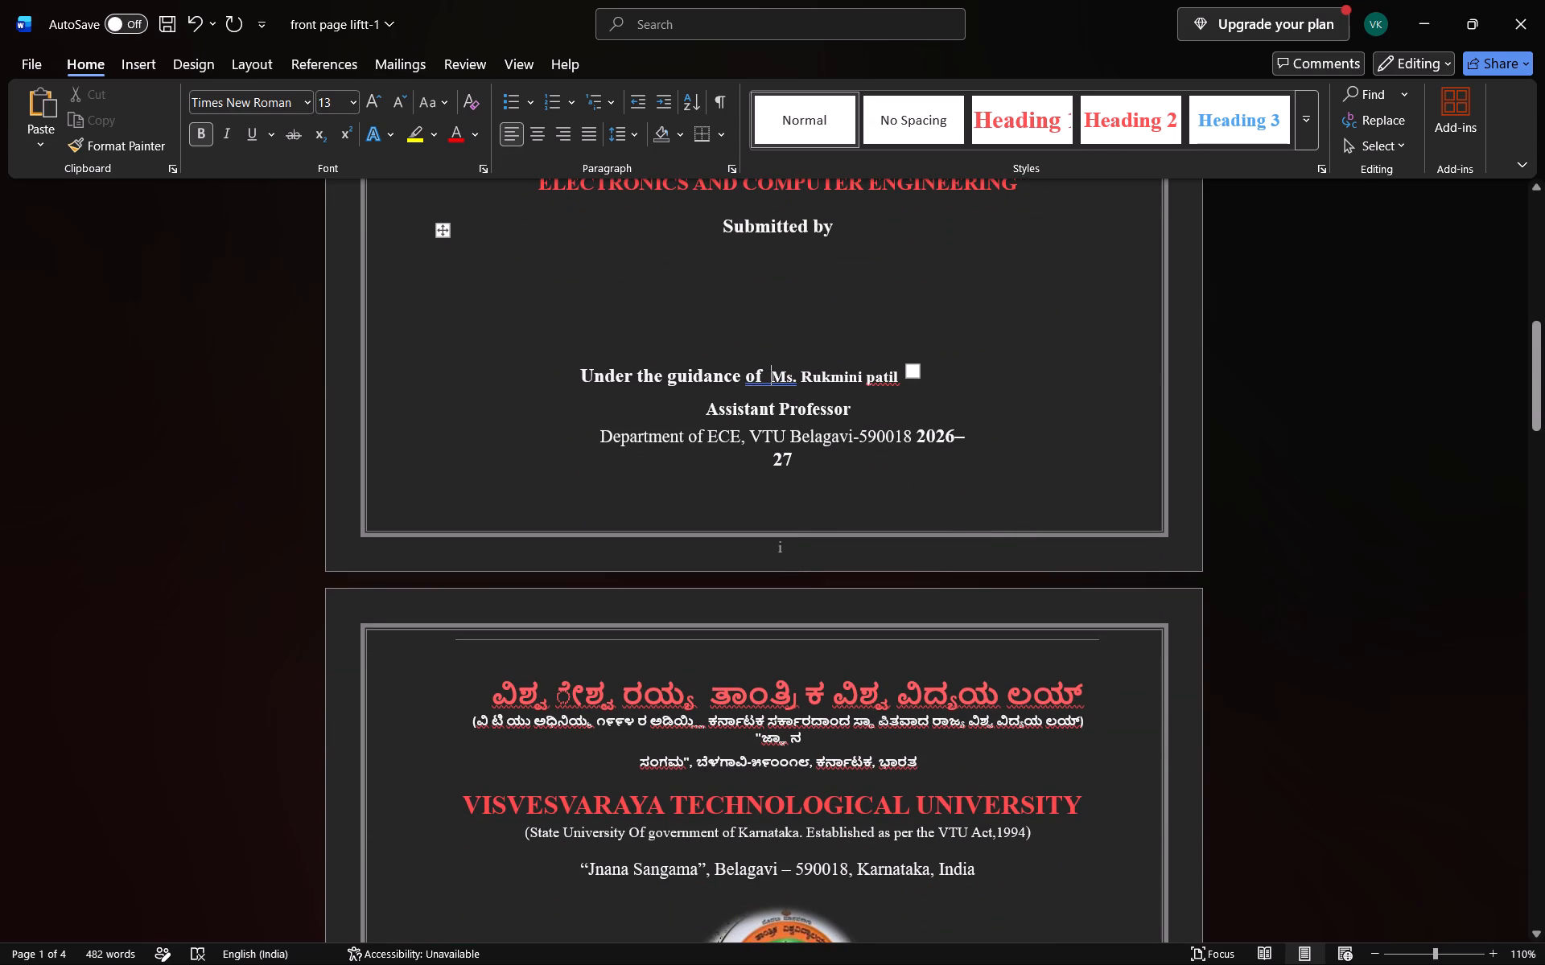
pyautogui.scroll(-1, 845, 463)
pyautogui.scroll(1, 845, 463)
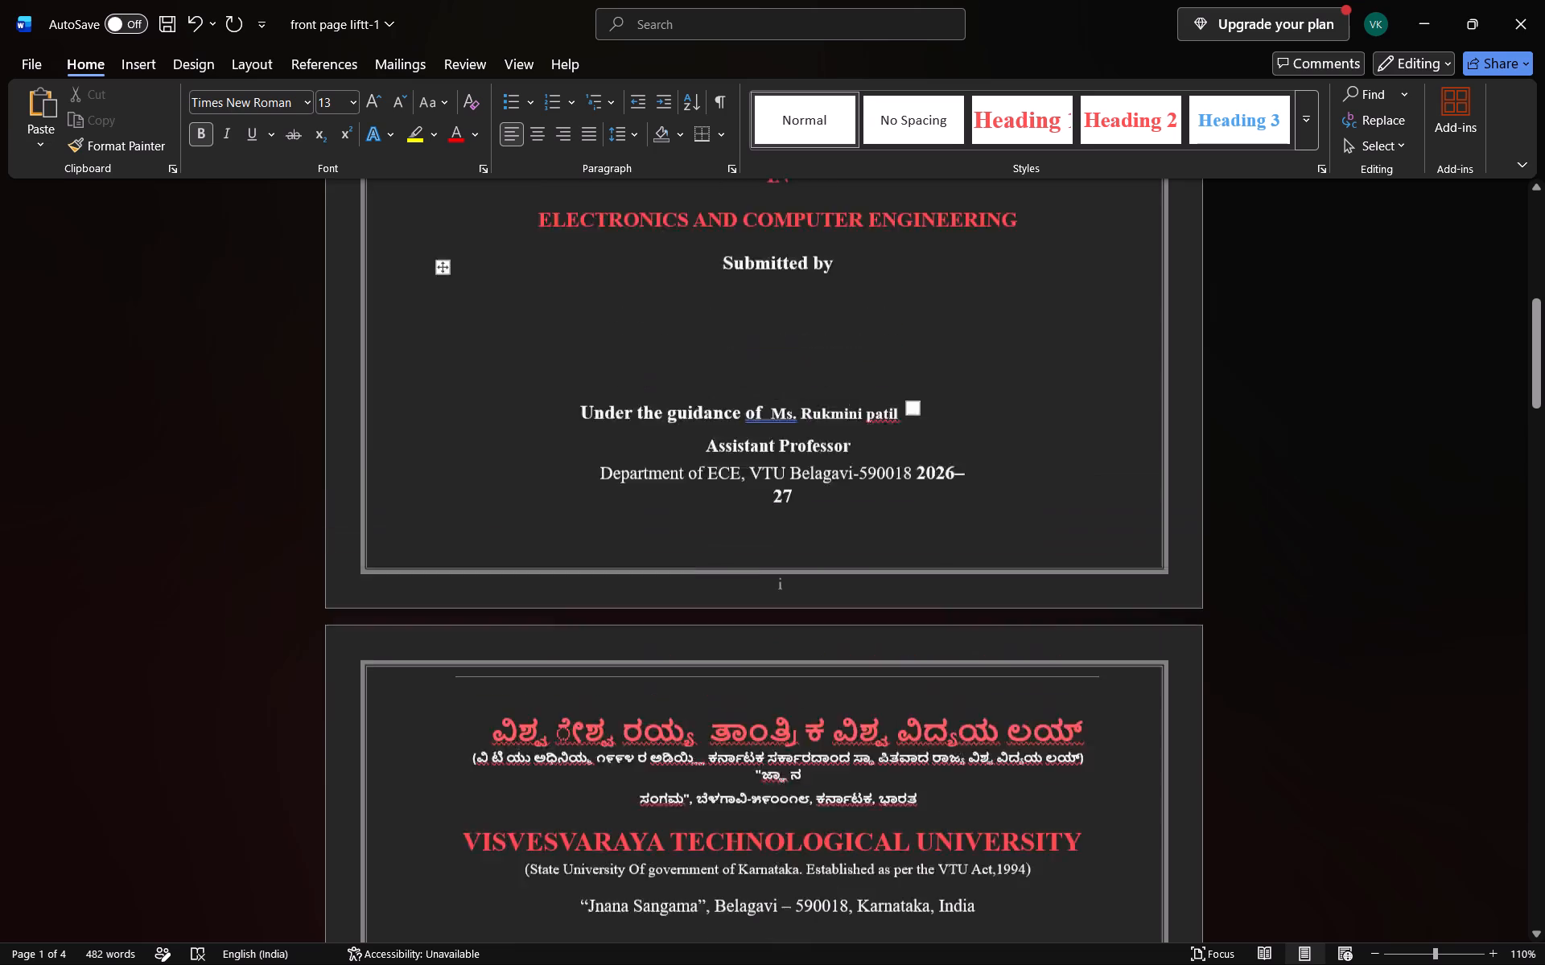
pyautogui.scroll(3, 845, 463)
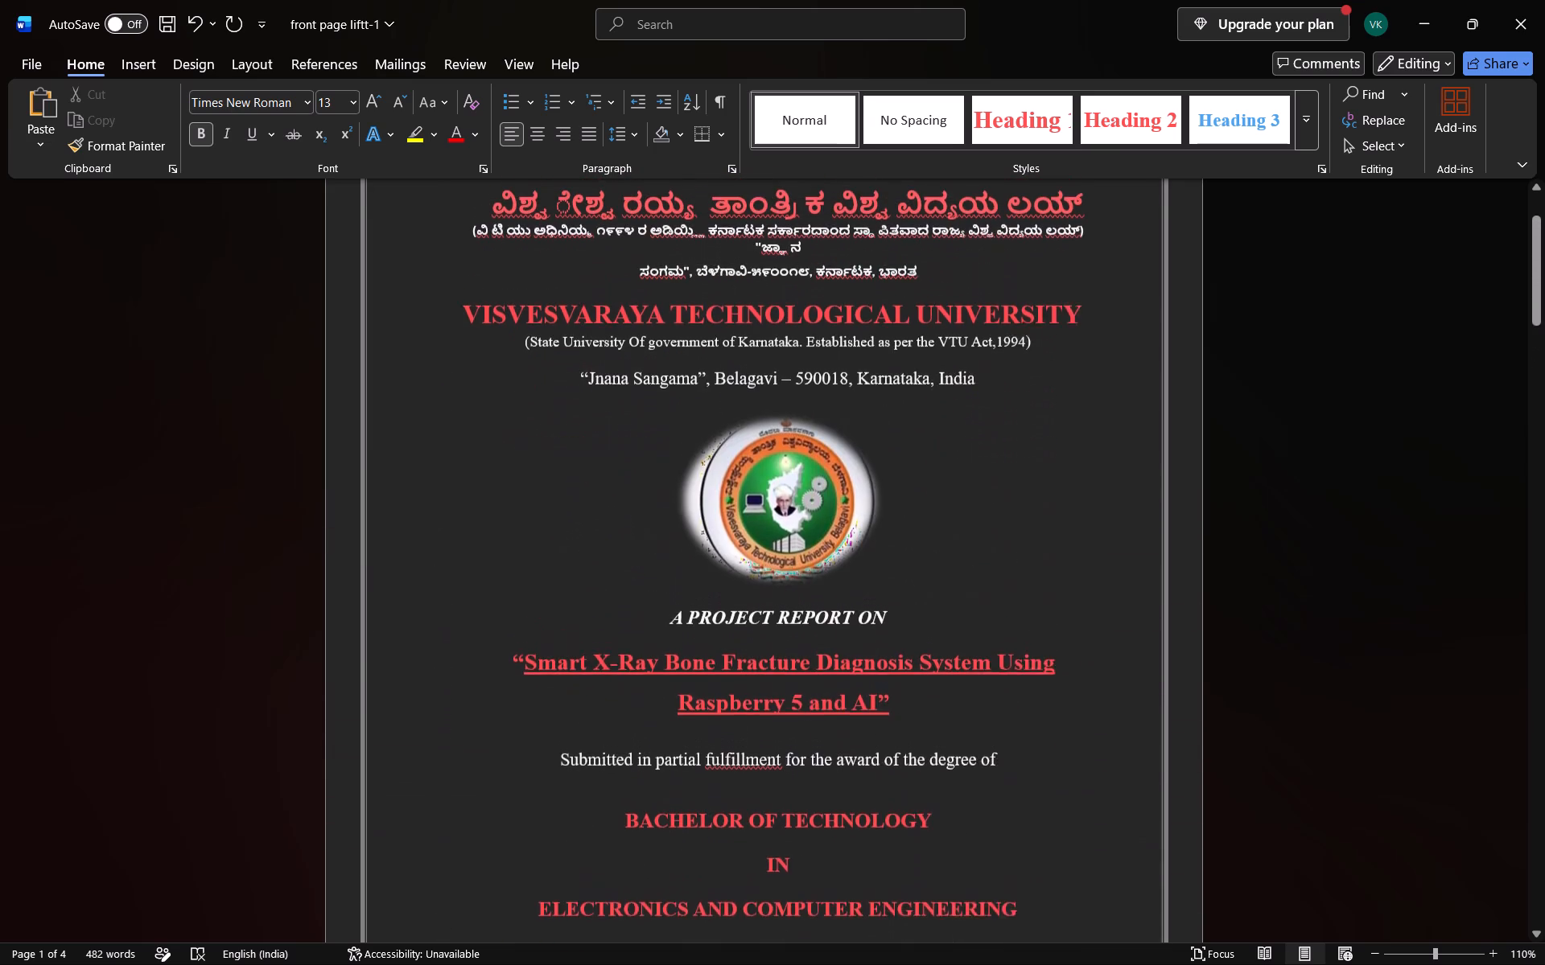
pyautogui.scroll(1, 785, 446)
pyautogui.scroll(-2, 785, 446)
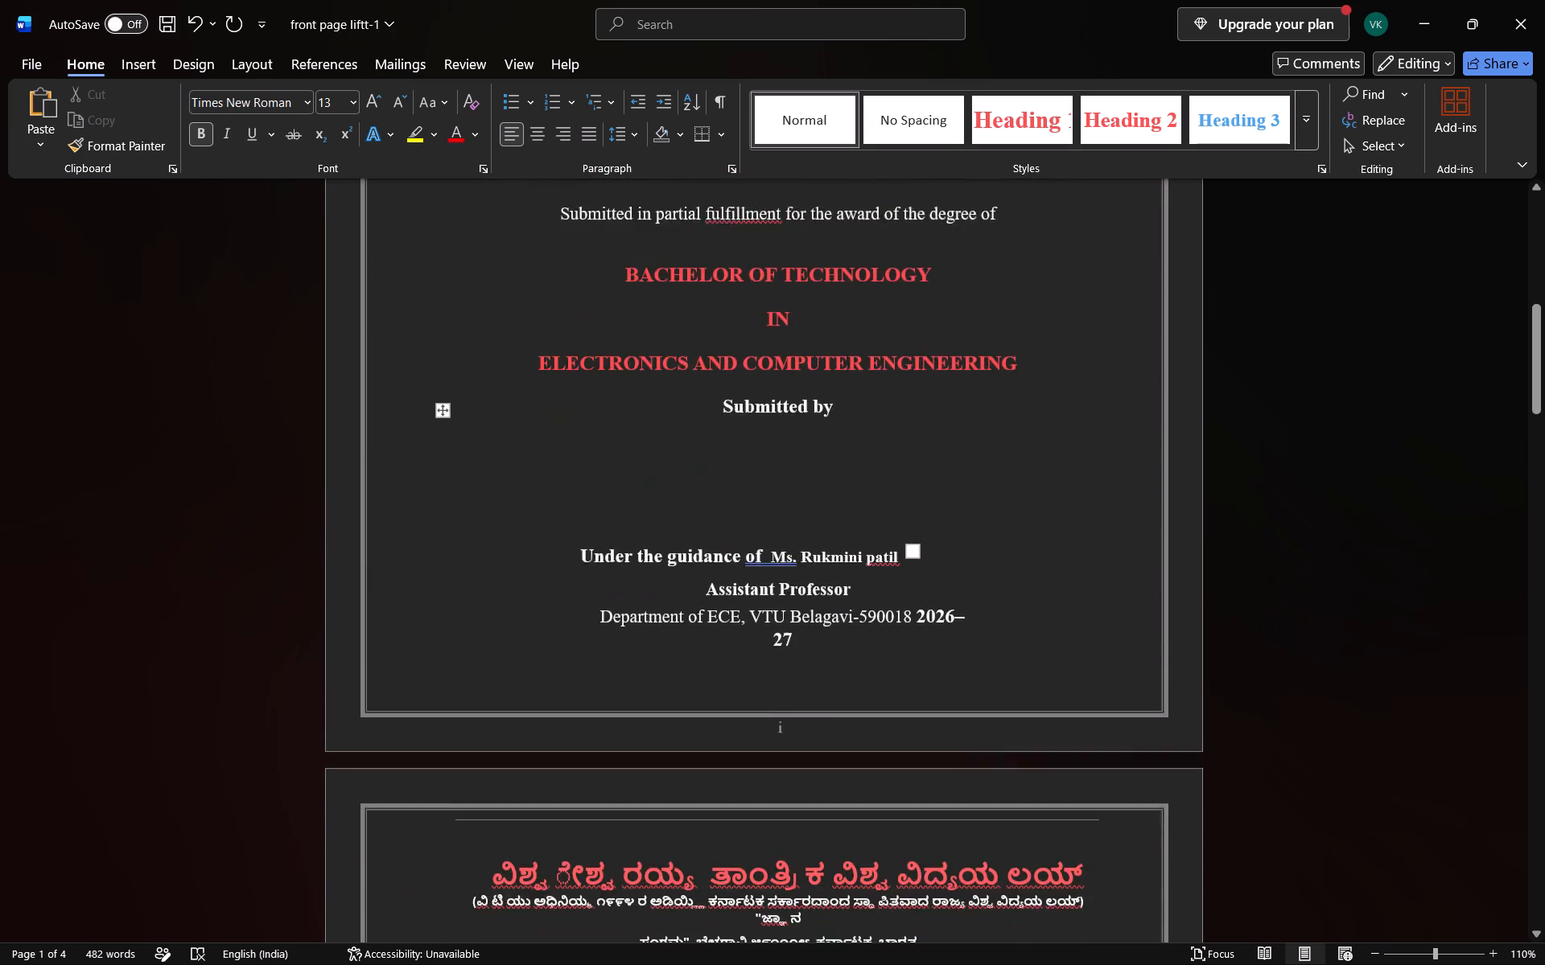
pyautogui.scroll(-2, 785, 446)
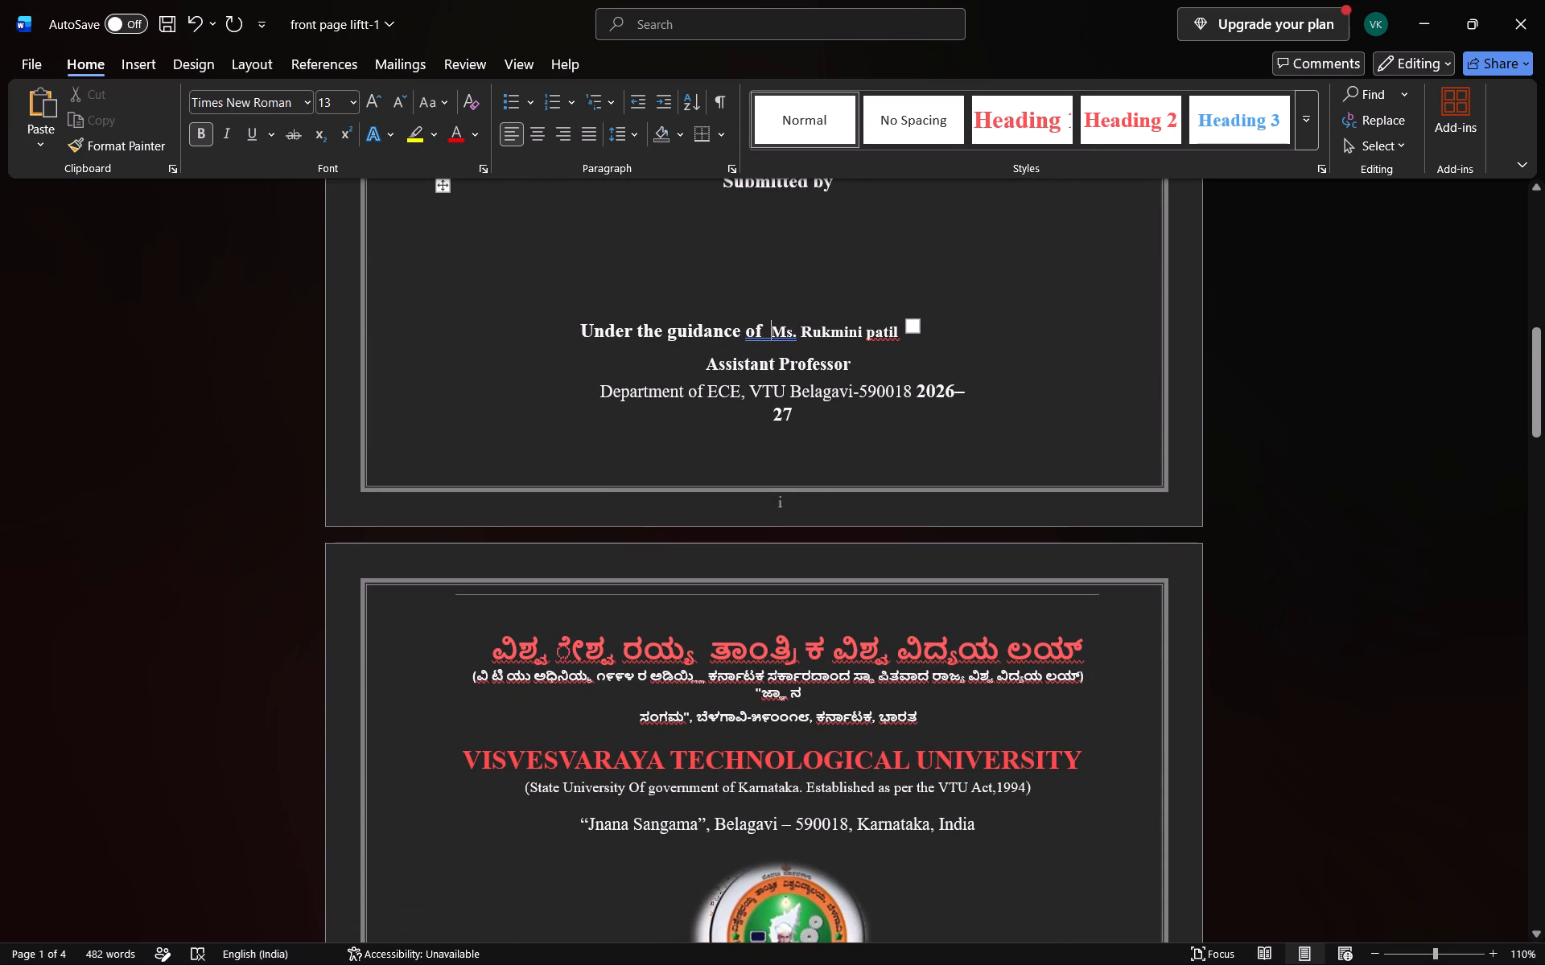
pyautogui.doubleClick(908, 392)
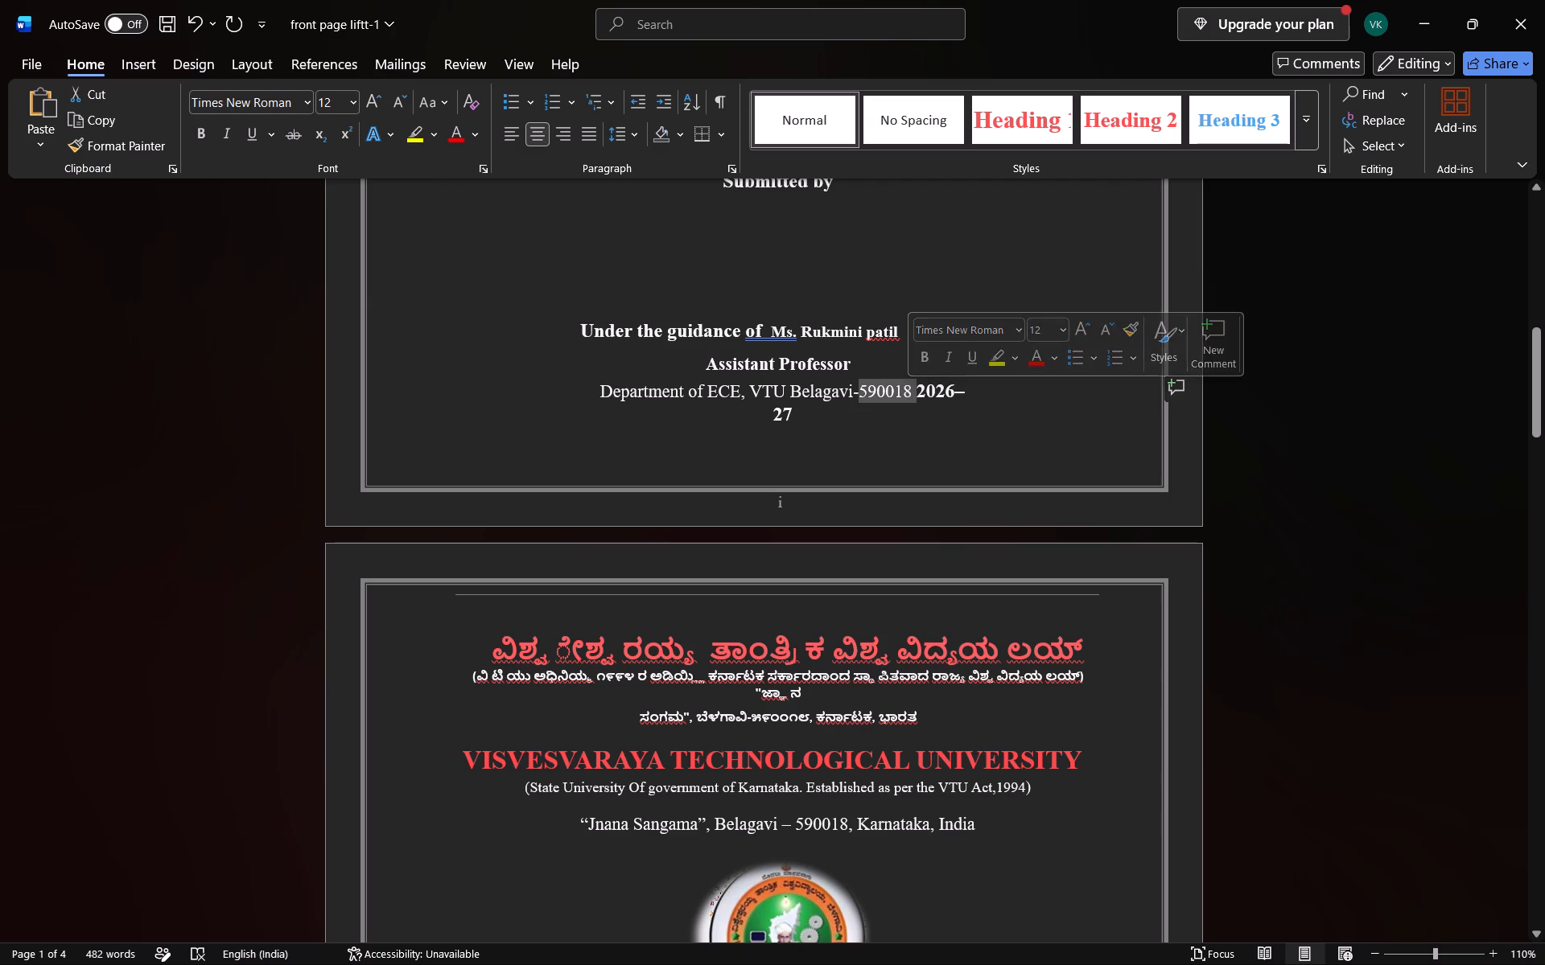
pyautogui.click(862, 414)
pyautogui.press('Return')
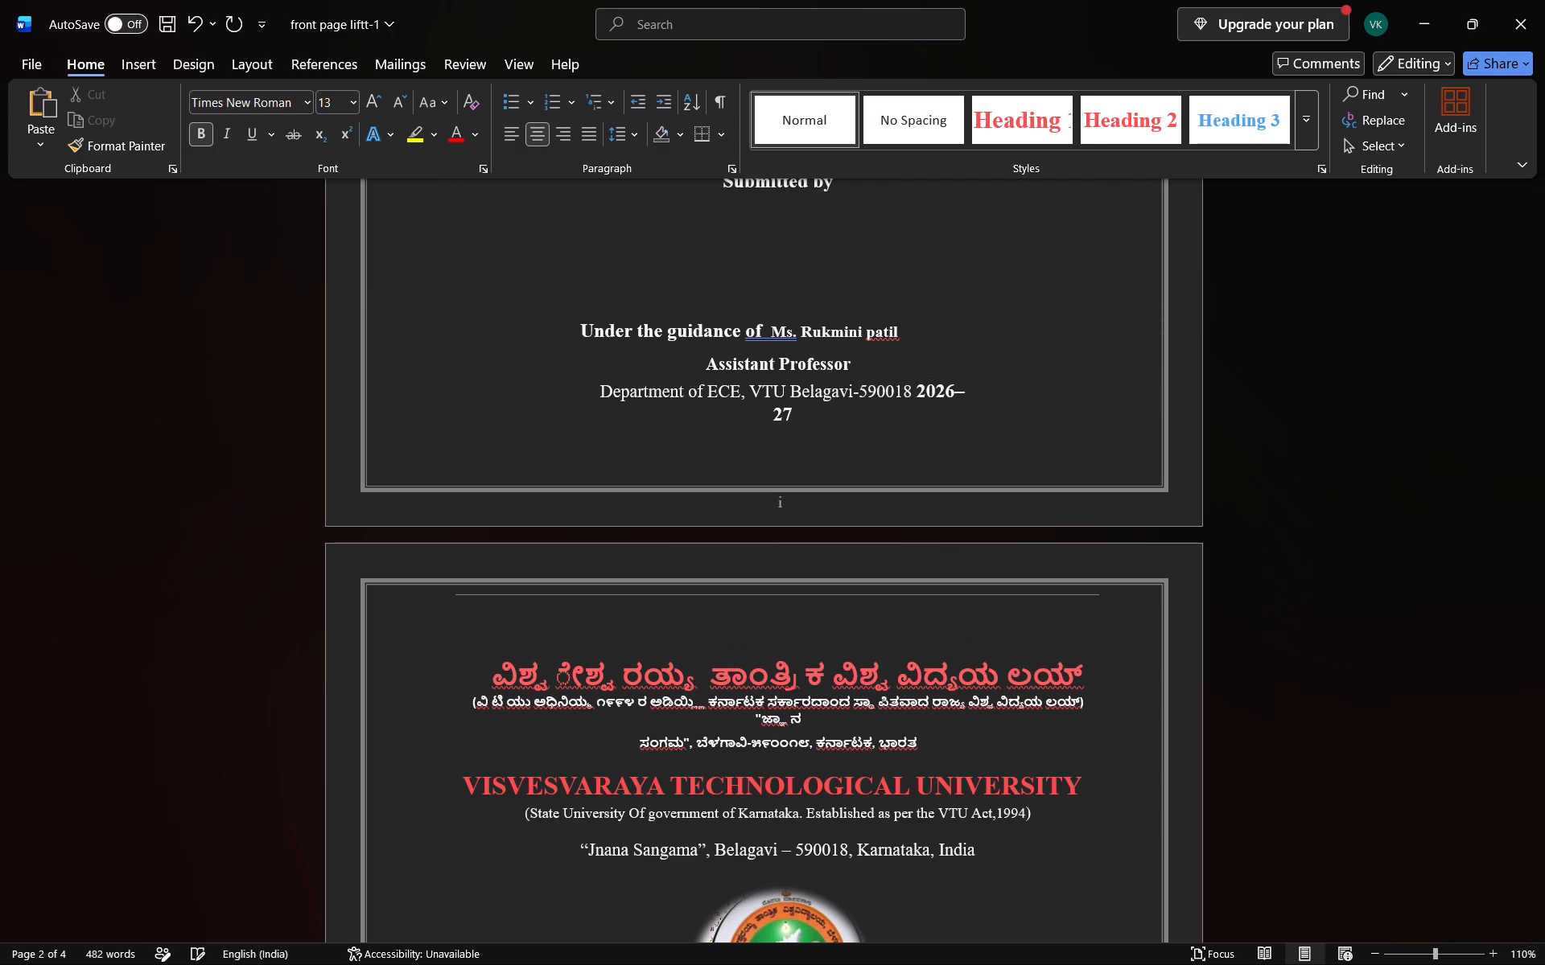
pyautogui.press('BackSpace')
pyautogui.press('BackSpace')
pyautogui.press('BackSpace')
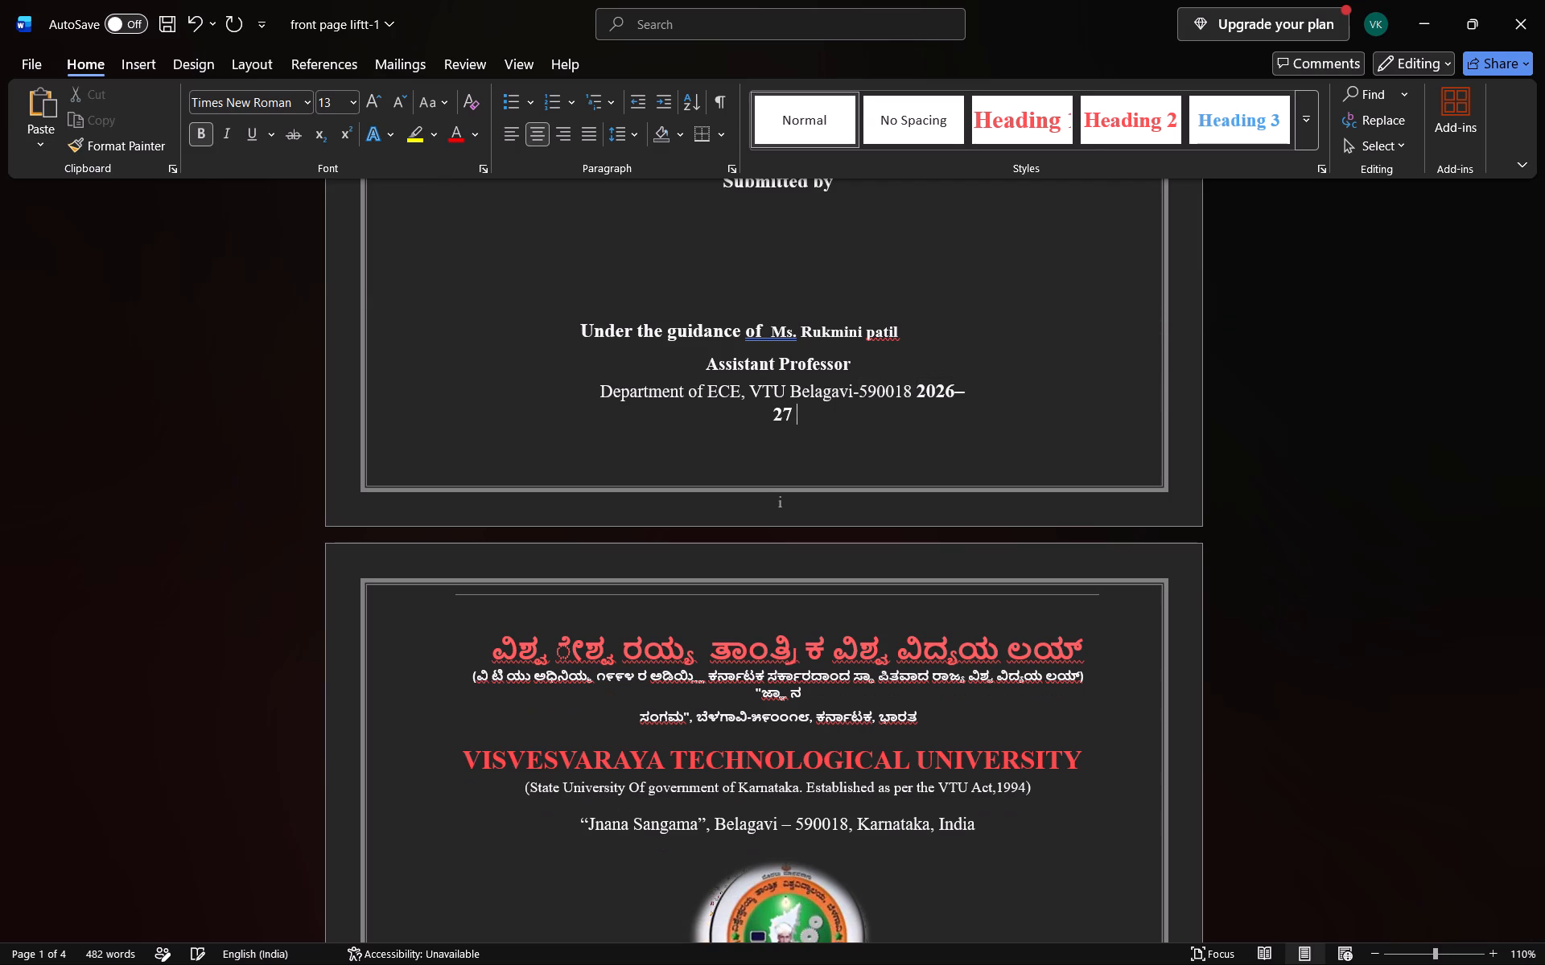
# Shift the guide lines toward the page centre with eight spaces before "Under the guidance of" and one before "Assistant Professor".
pyautogui.click(582, 333)
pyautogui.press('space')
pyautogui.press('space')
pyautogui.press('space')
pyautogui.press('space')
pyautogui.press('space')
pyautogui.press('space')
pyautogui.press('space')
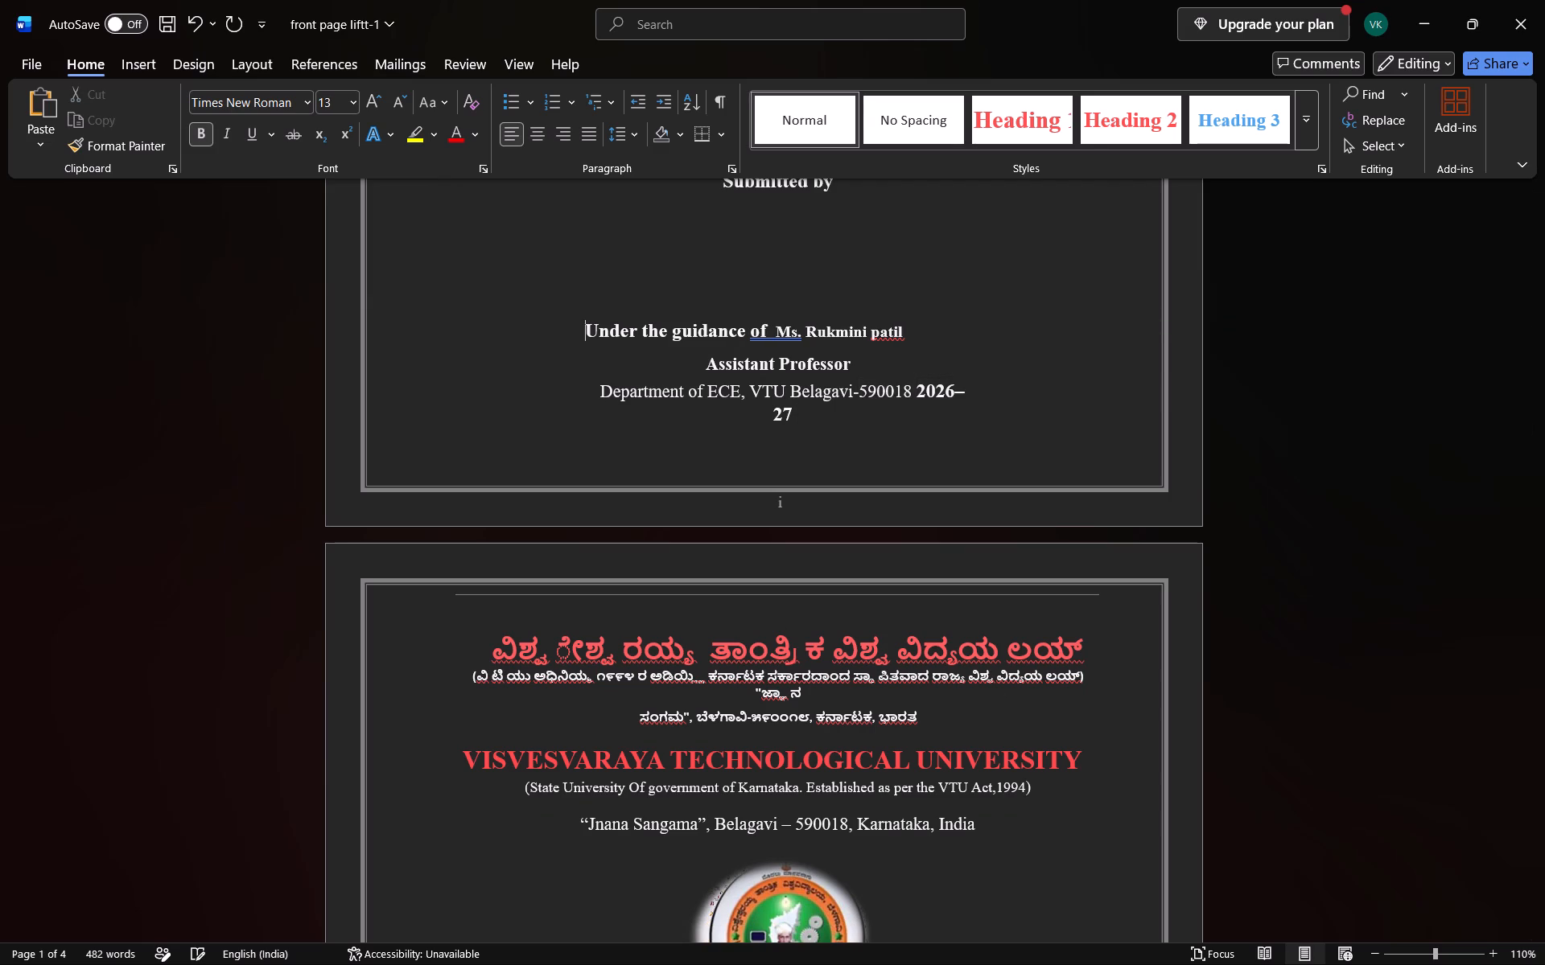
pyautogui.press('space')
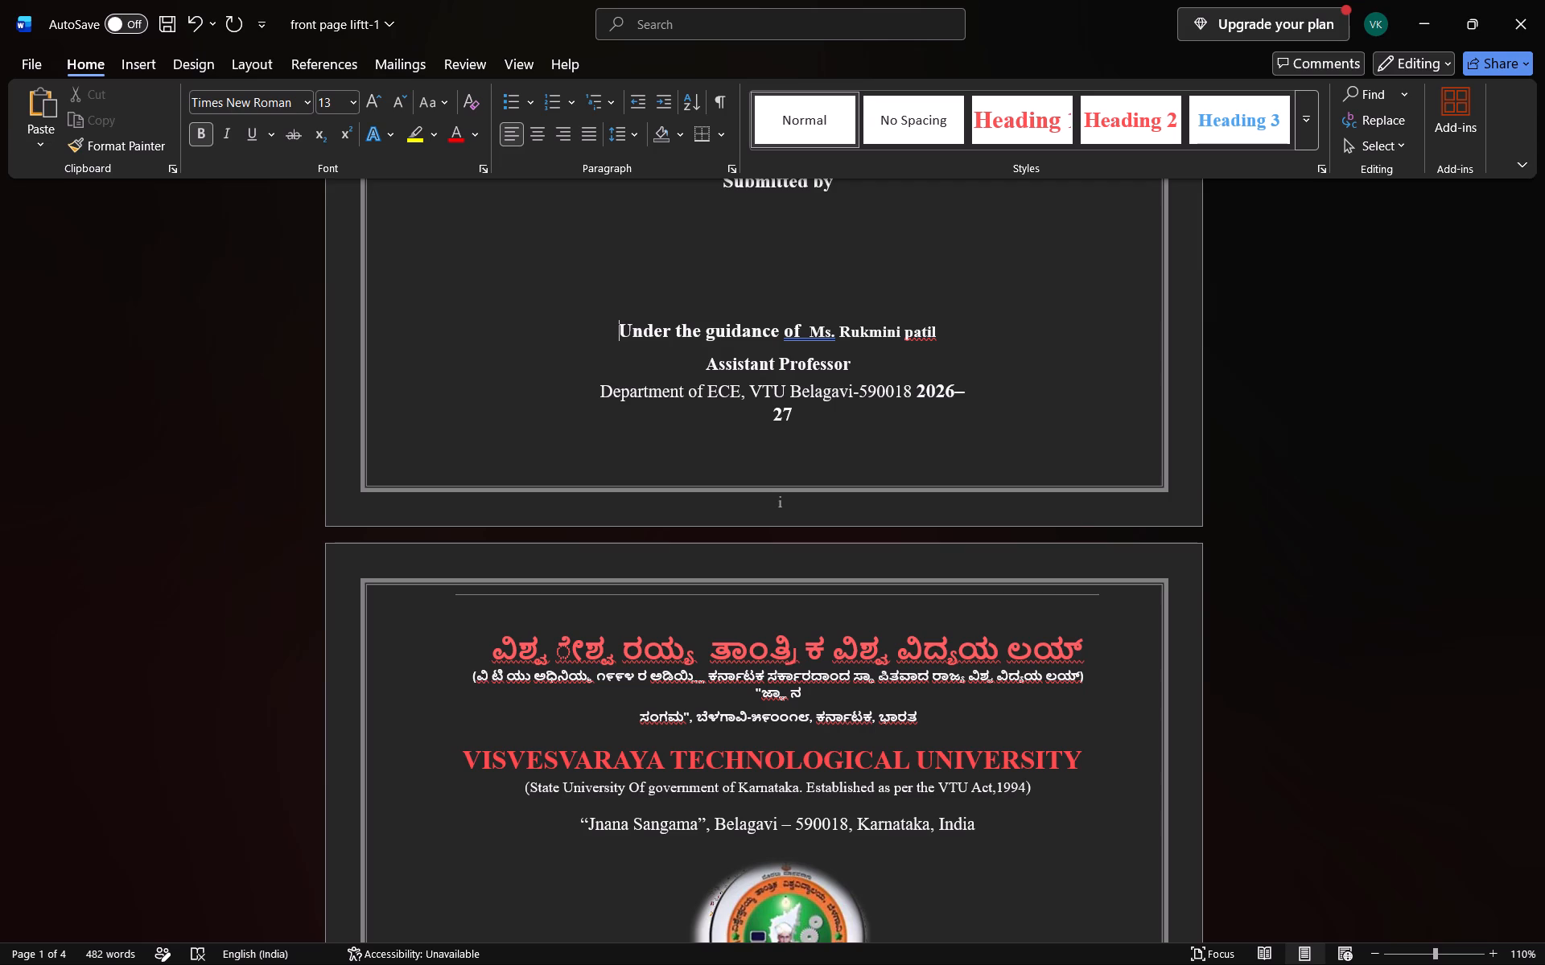
pyautogui.click(703, 373)
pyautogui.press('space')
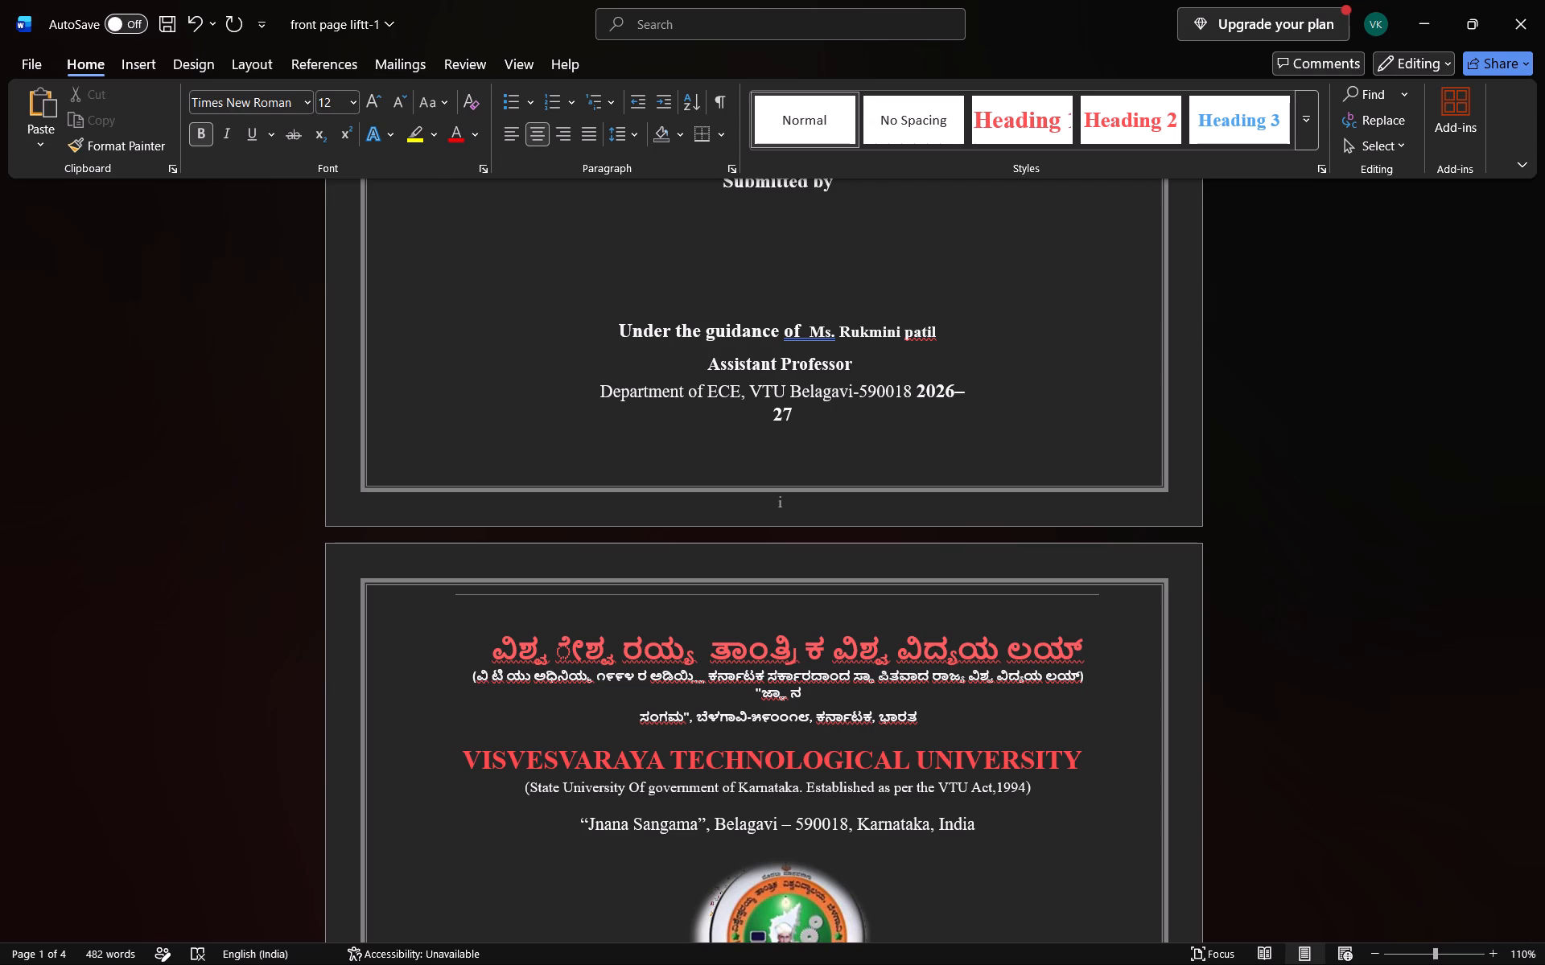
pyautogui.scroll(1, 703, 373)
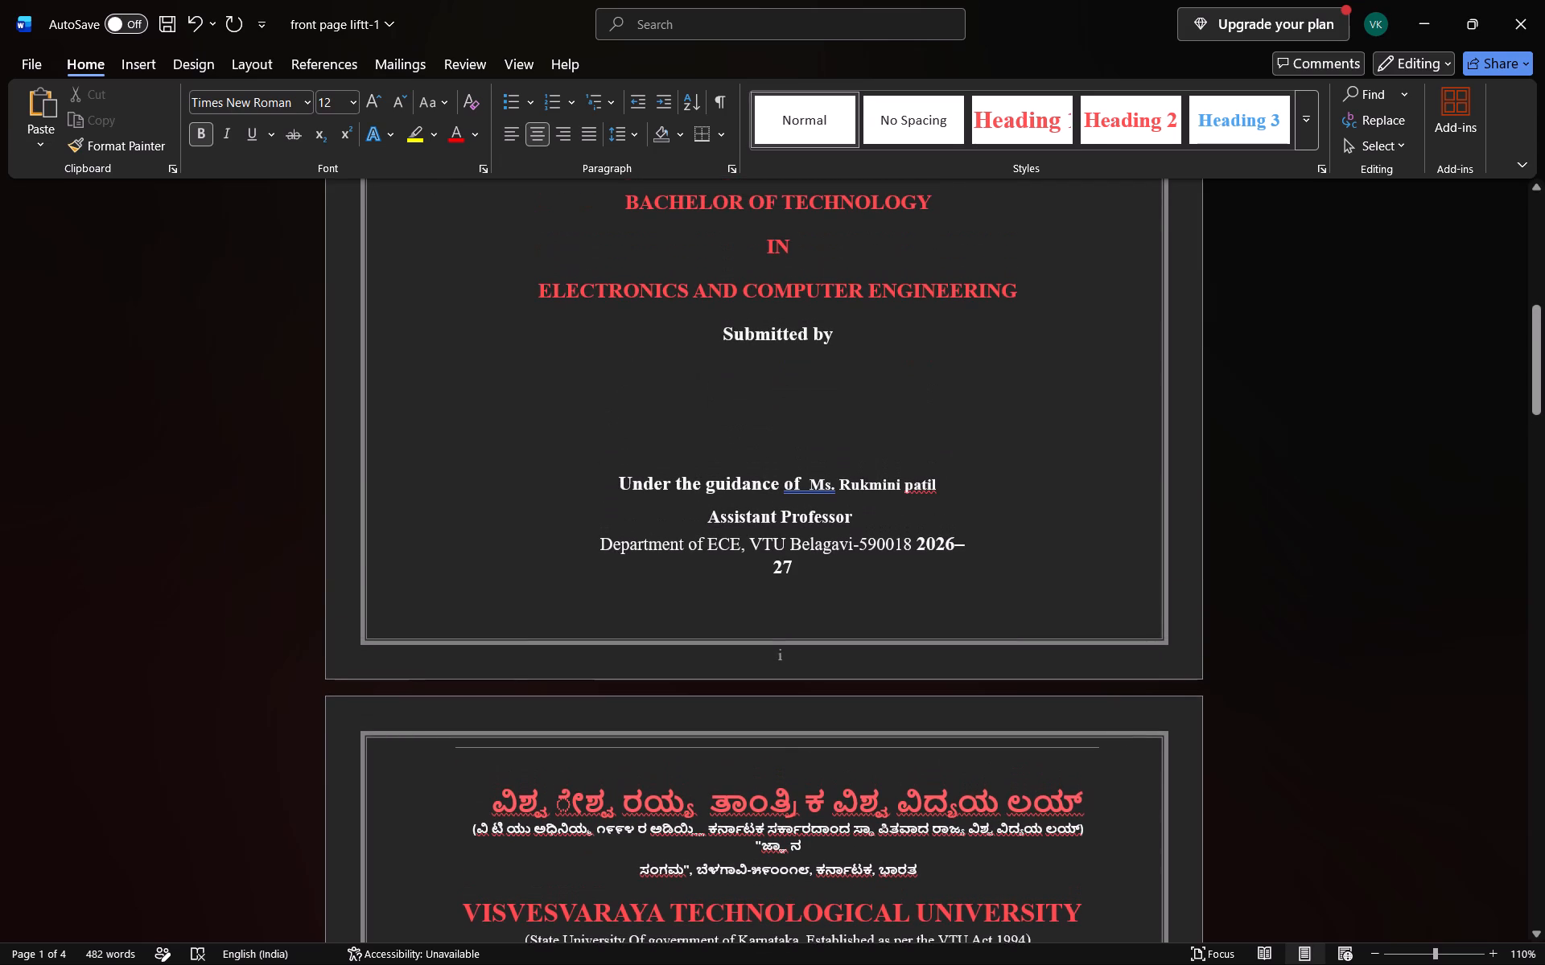
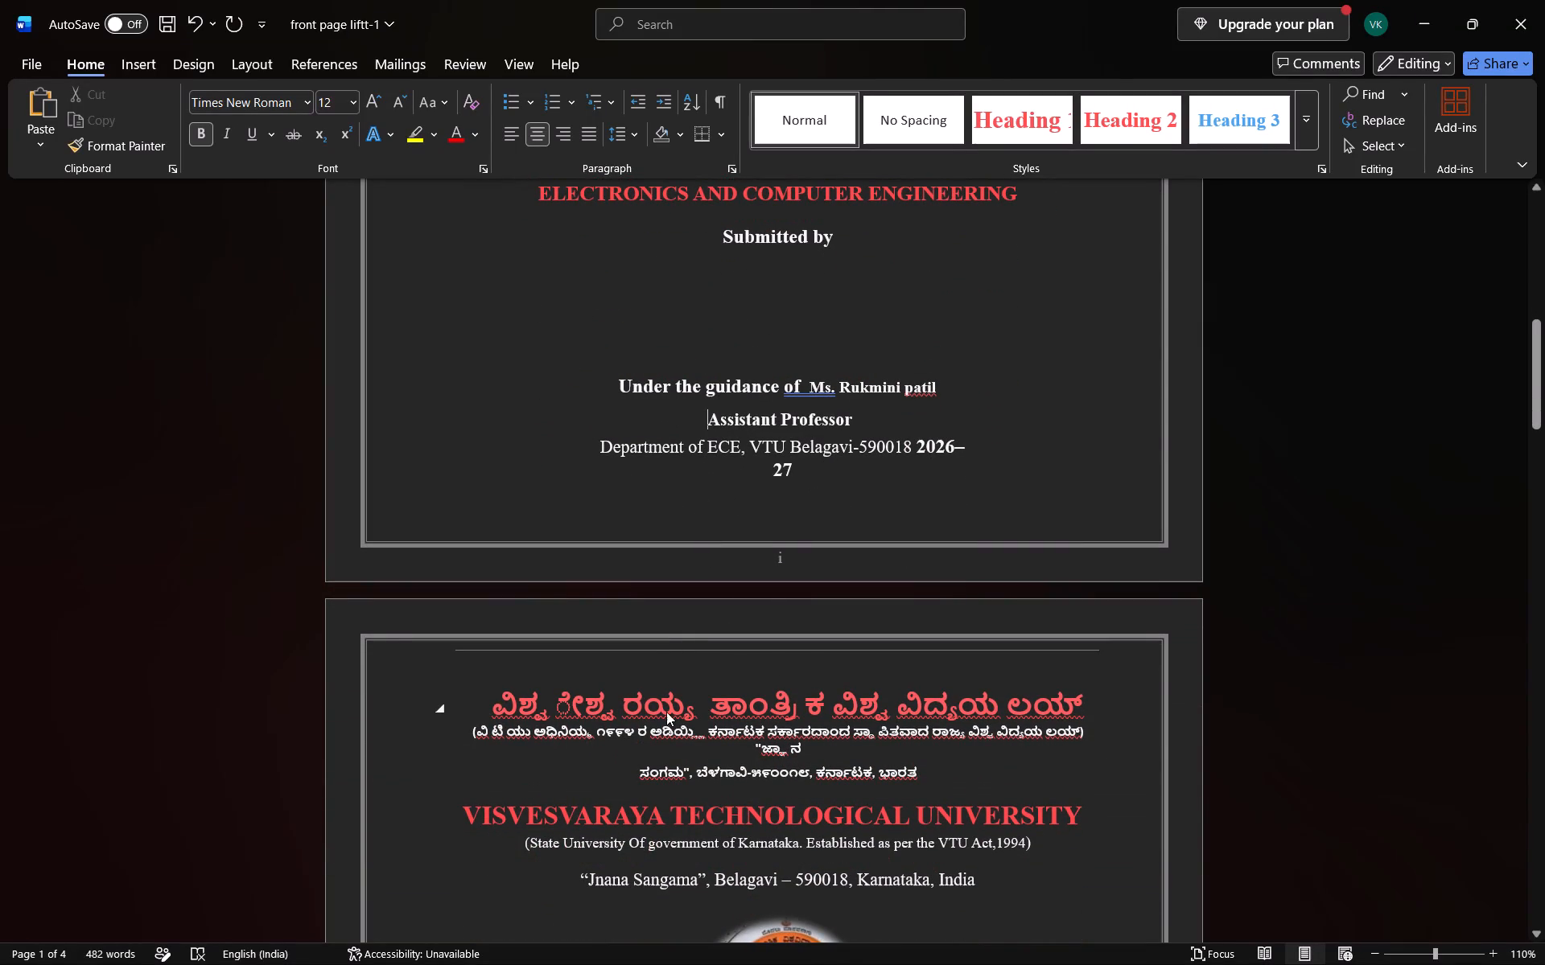
# Look over the front page and the certificate page, checking the layout around the degree lines and the "Submitted by" area.
pyautogui.scroll(-3, 775, 342)
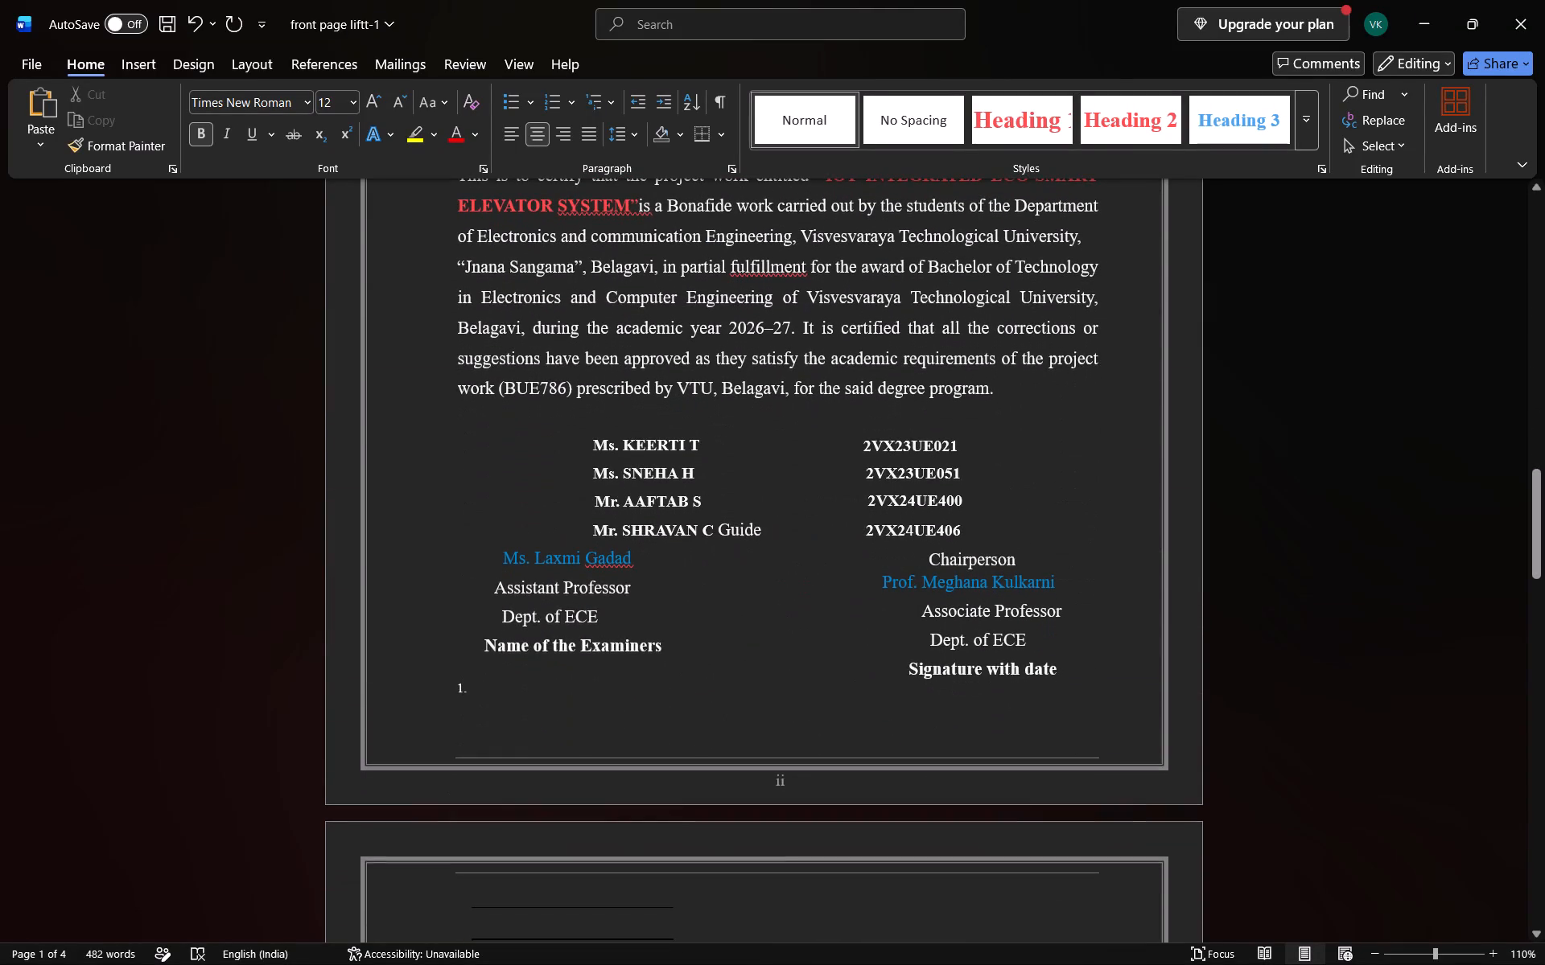
pyautogui.scroll(1, 773, 467)
pyautogui.scroll(3, 686, 622)
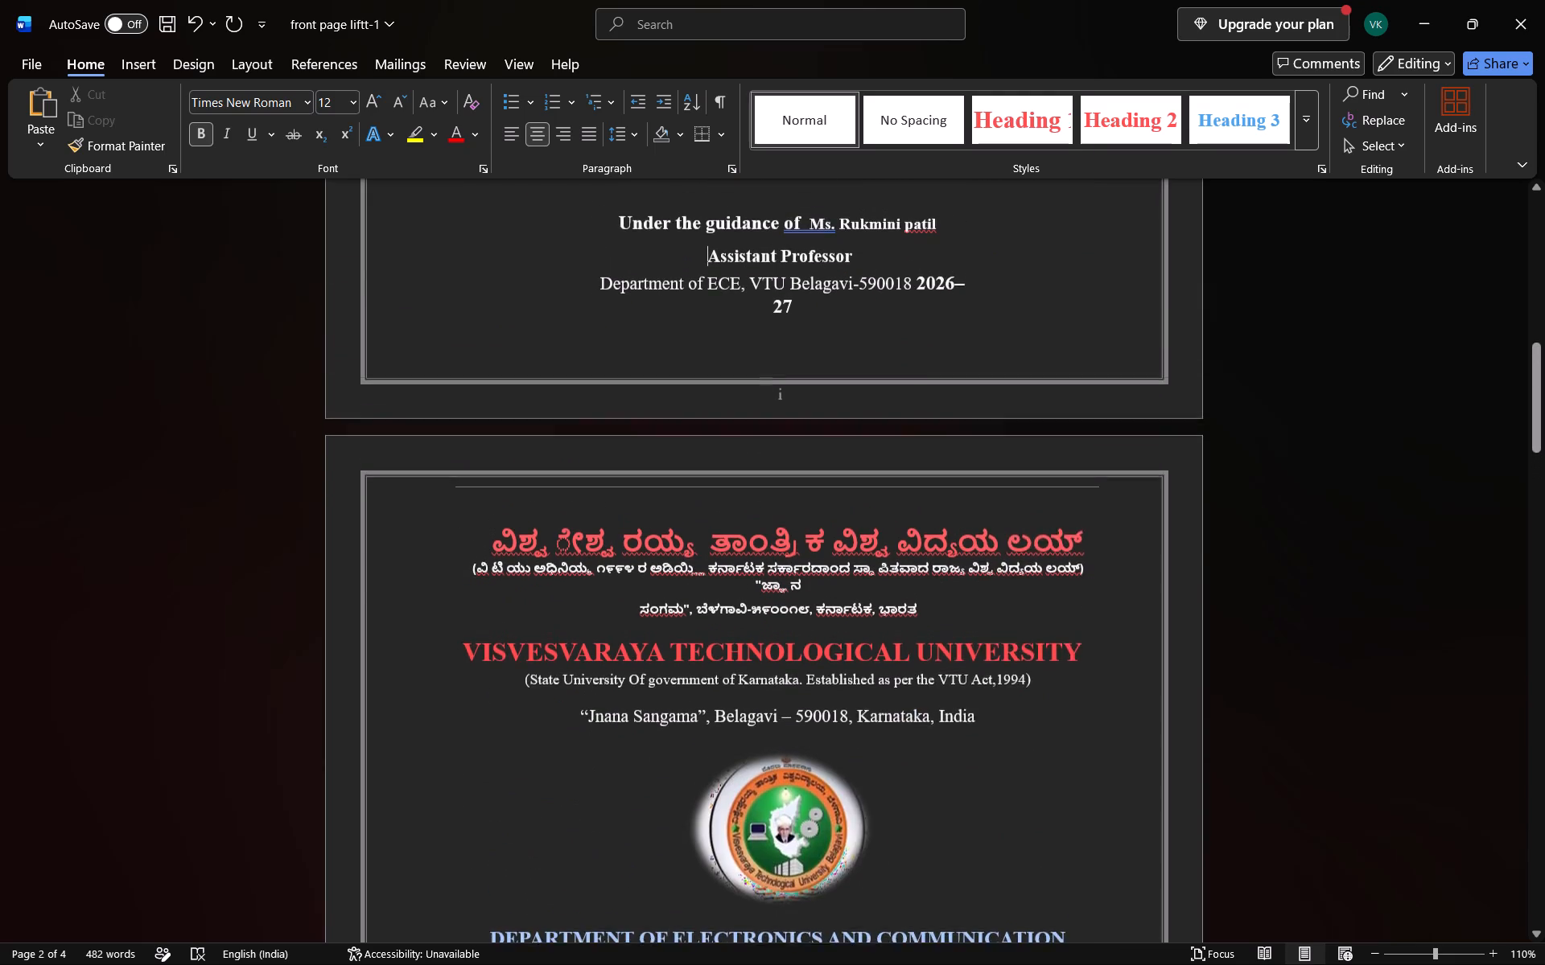
pyautogui.scroll(1, 686, 622)
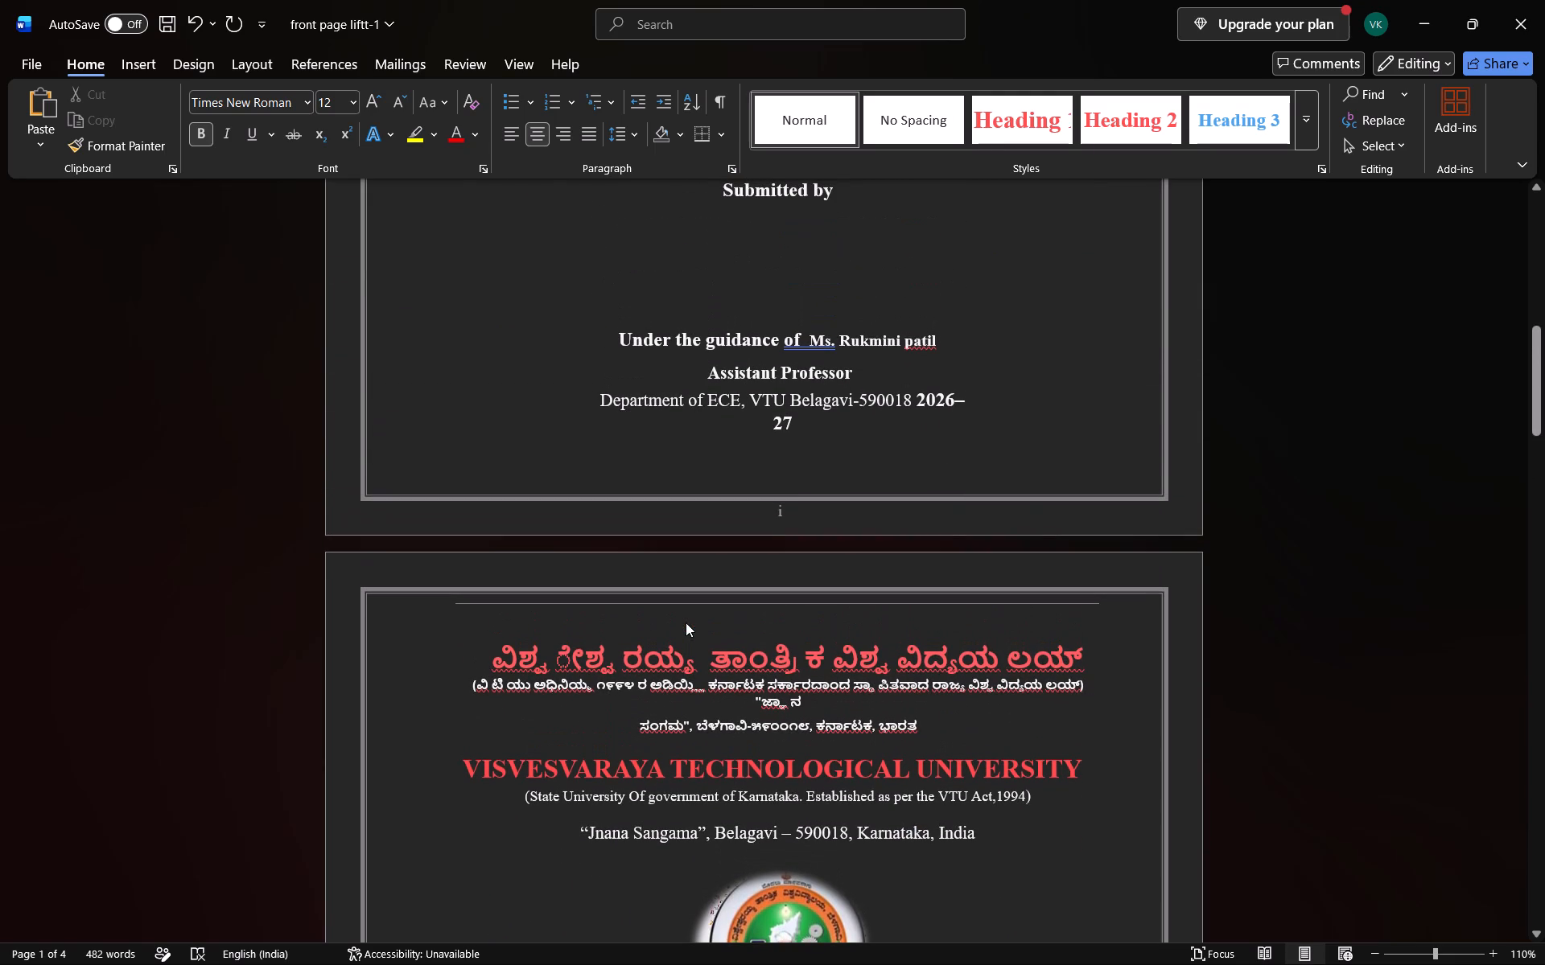
pyautogui.scroll(1, 686, 622)
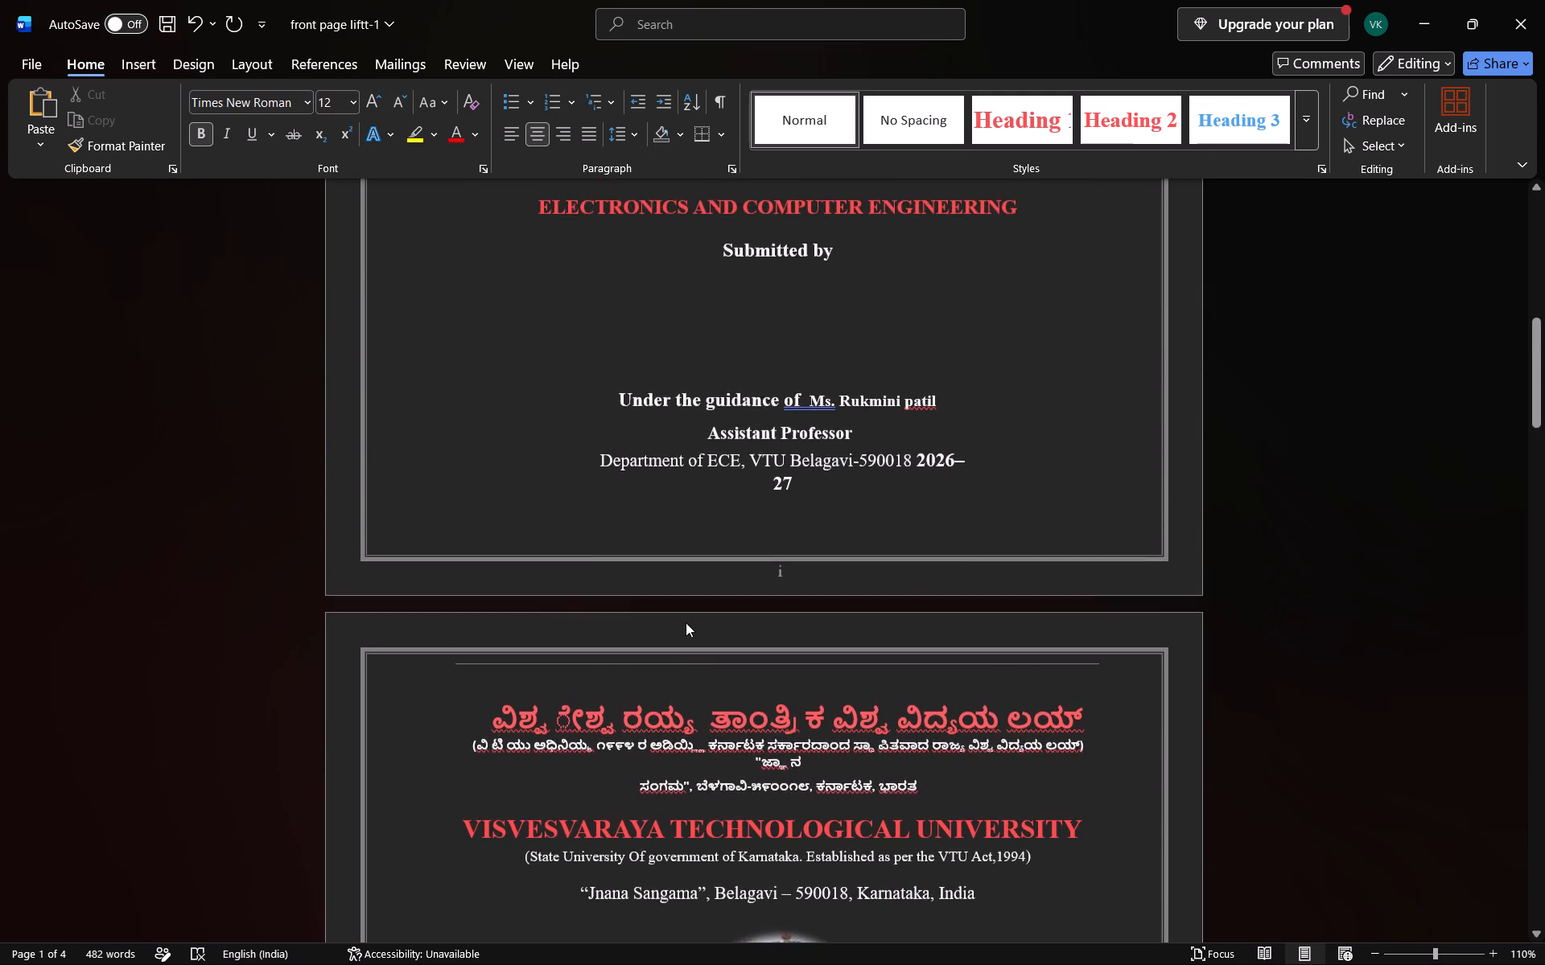
pyautogui.scroll(1, 686, 622)
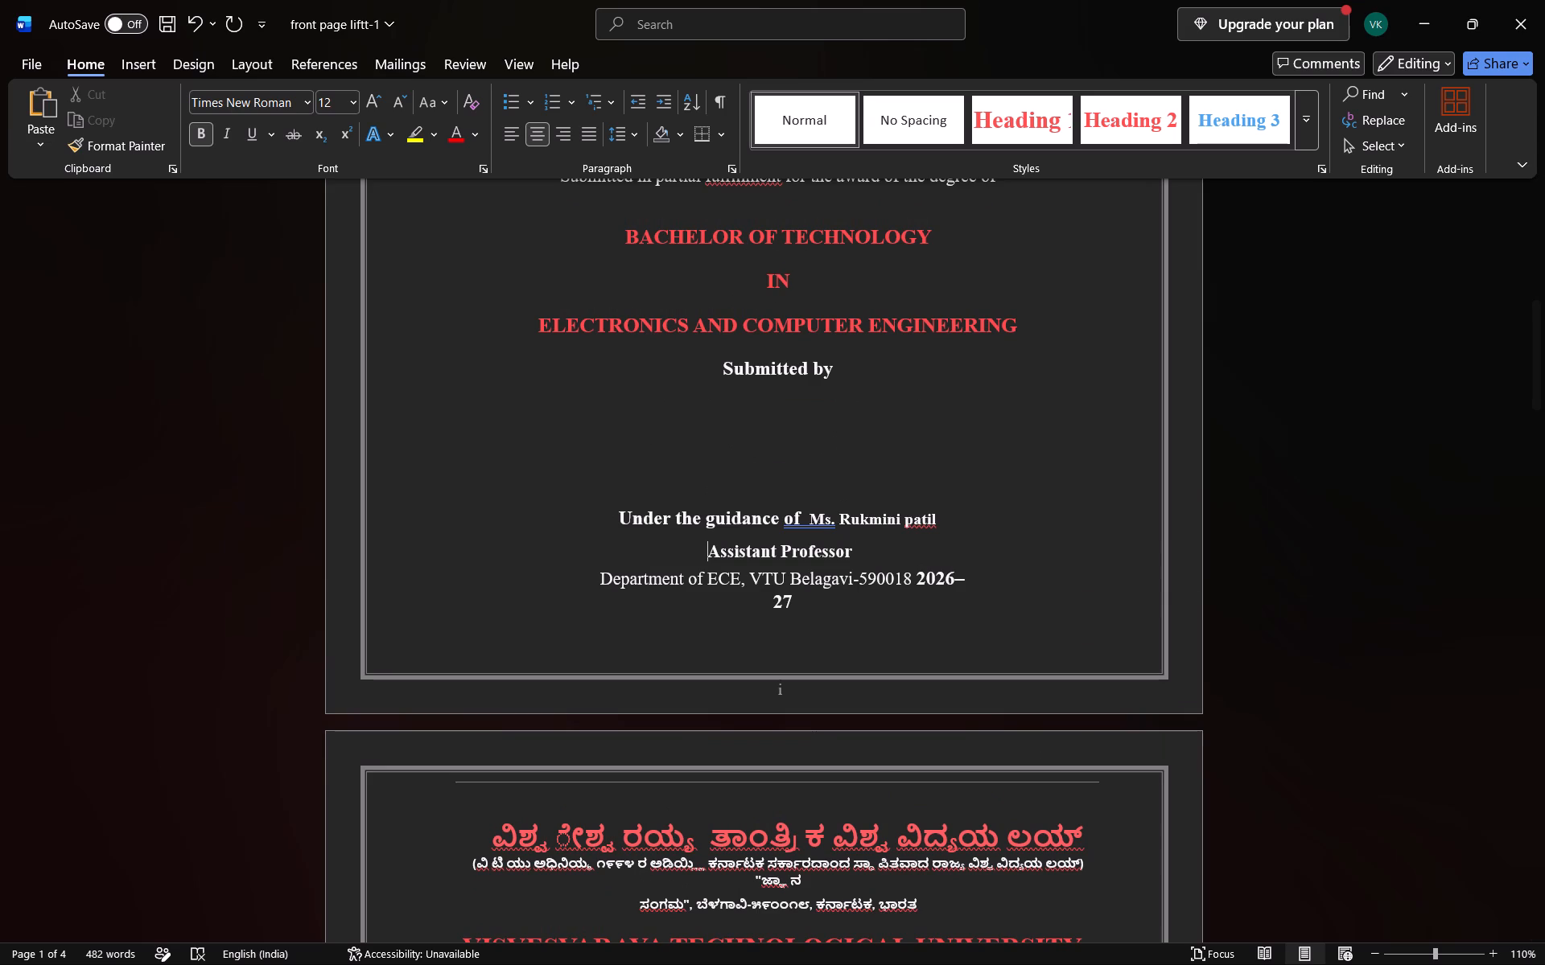
pyautogui.scroll(1, 686, 622)
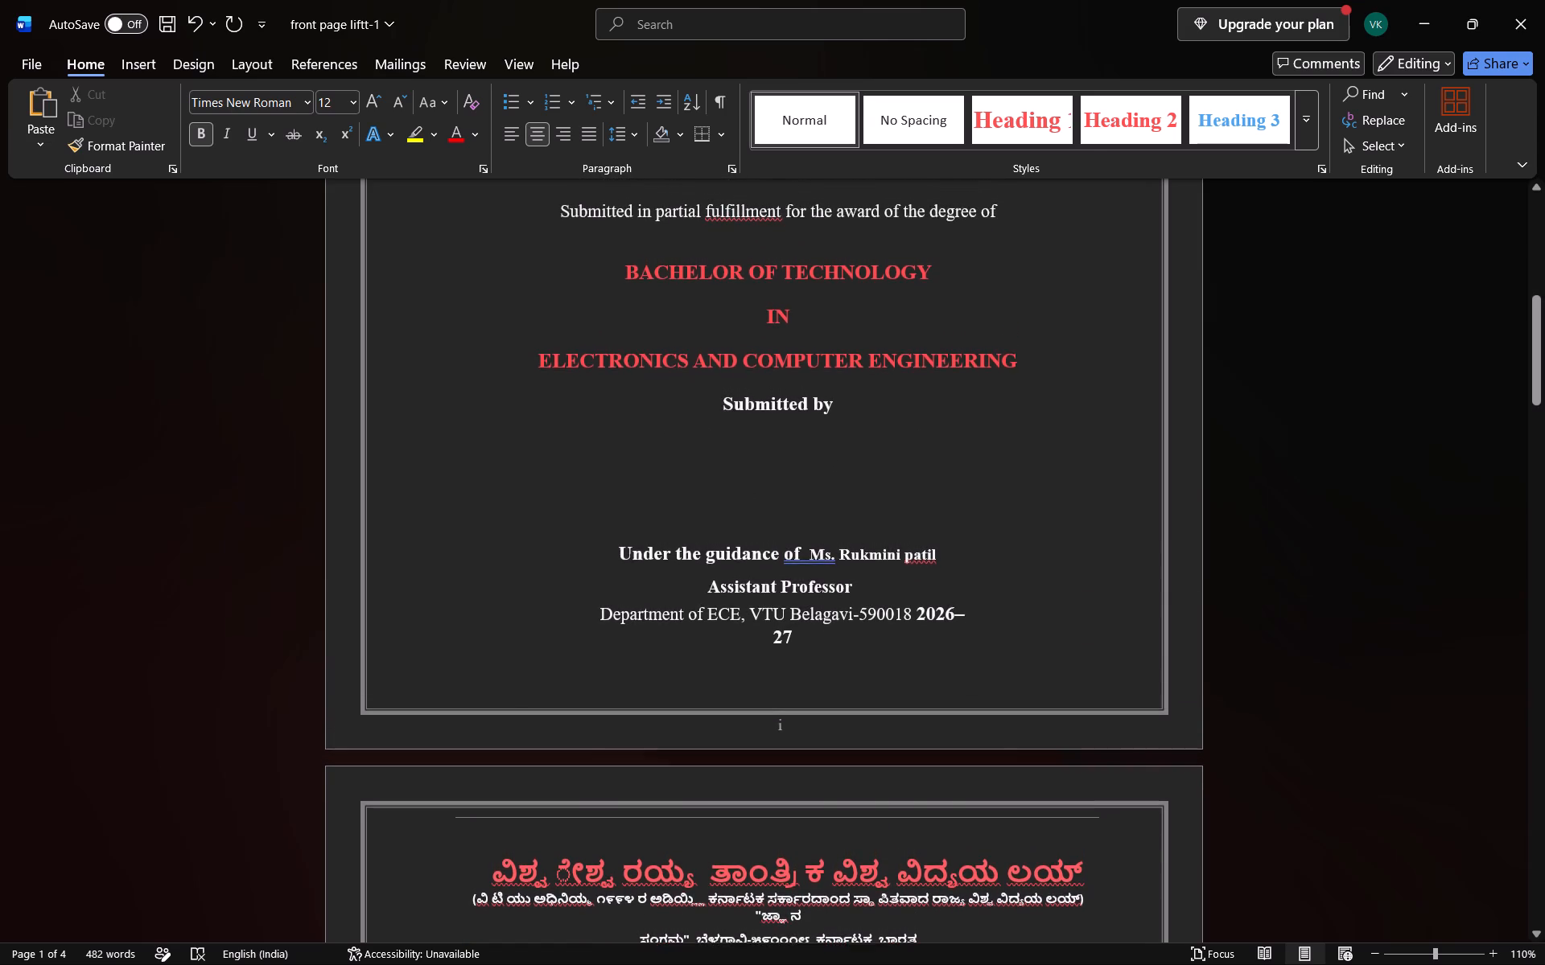
pyautogui.scroll(-3, 686, 622)
pyautogui.scroll(2, 686, 622)
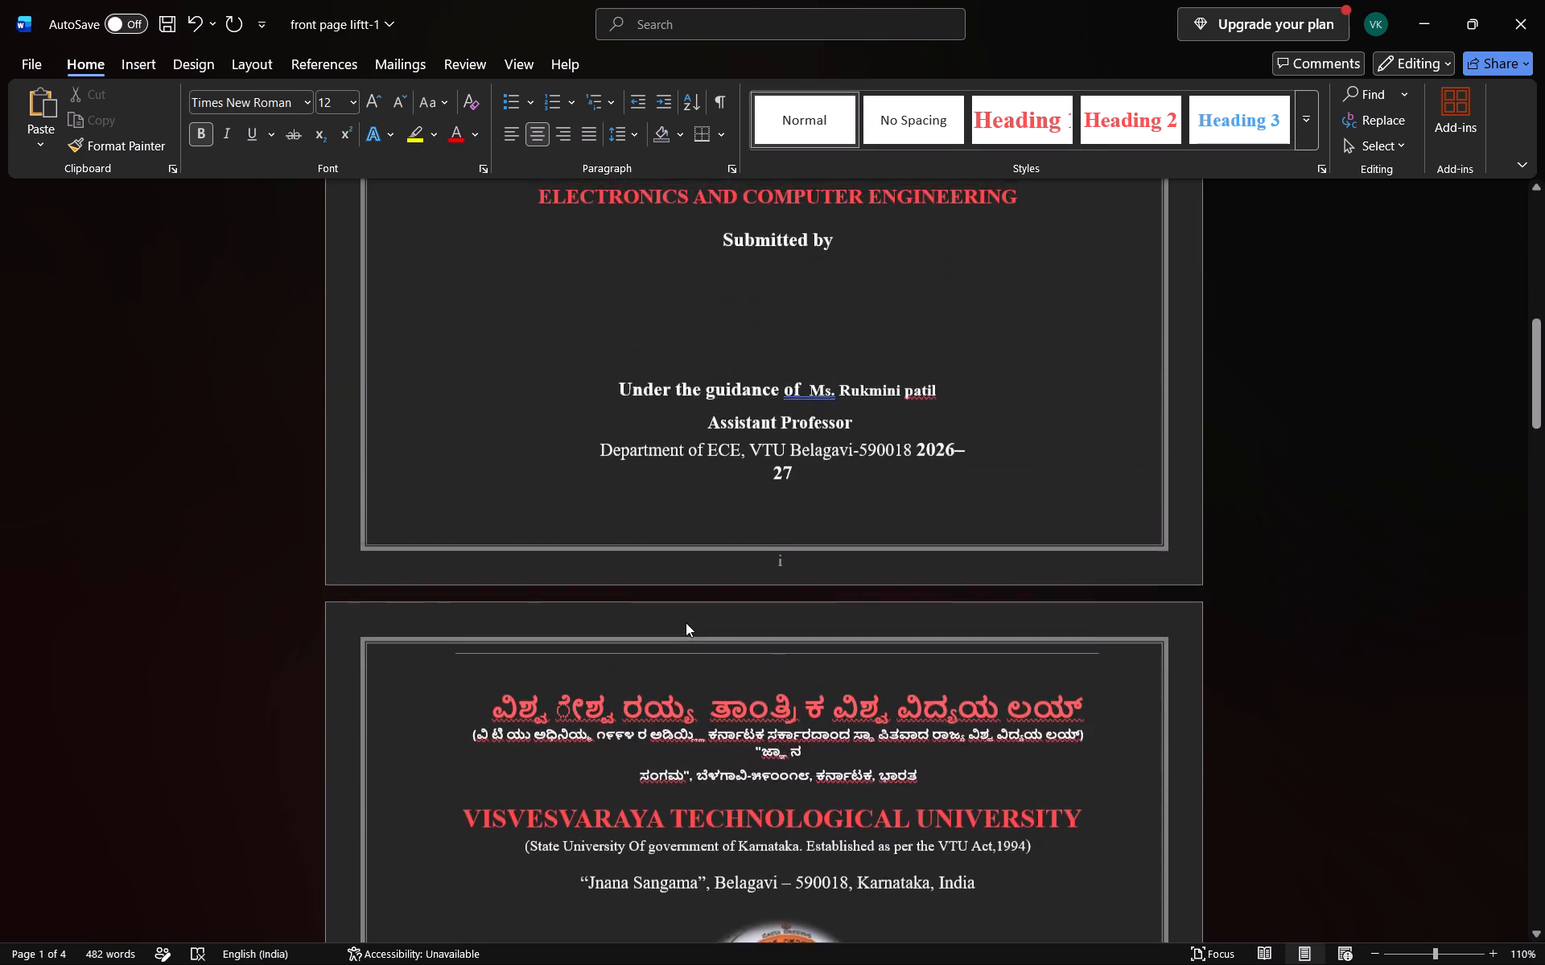
pyautogui.scroll(3, 686, 622)
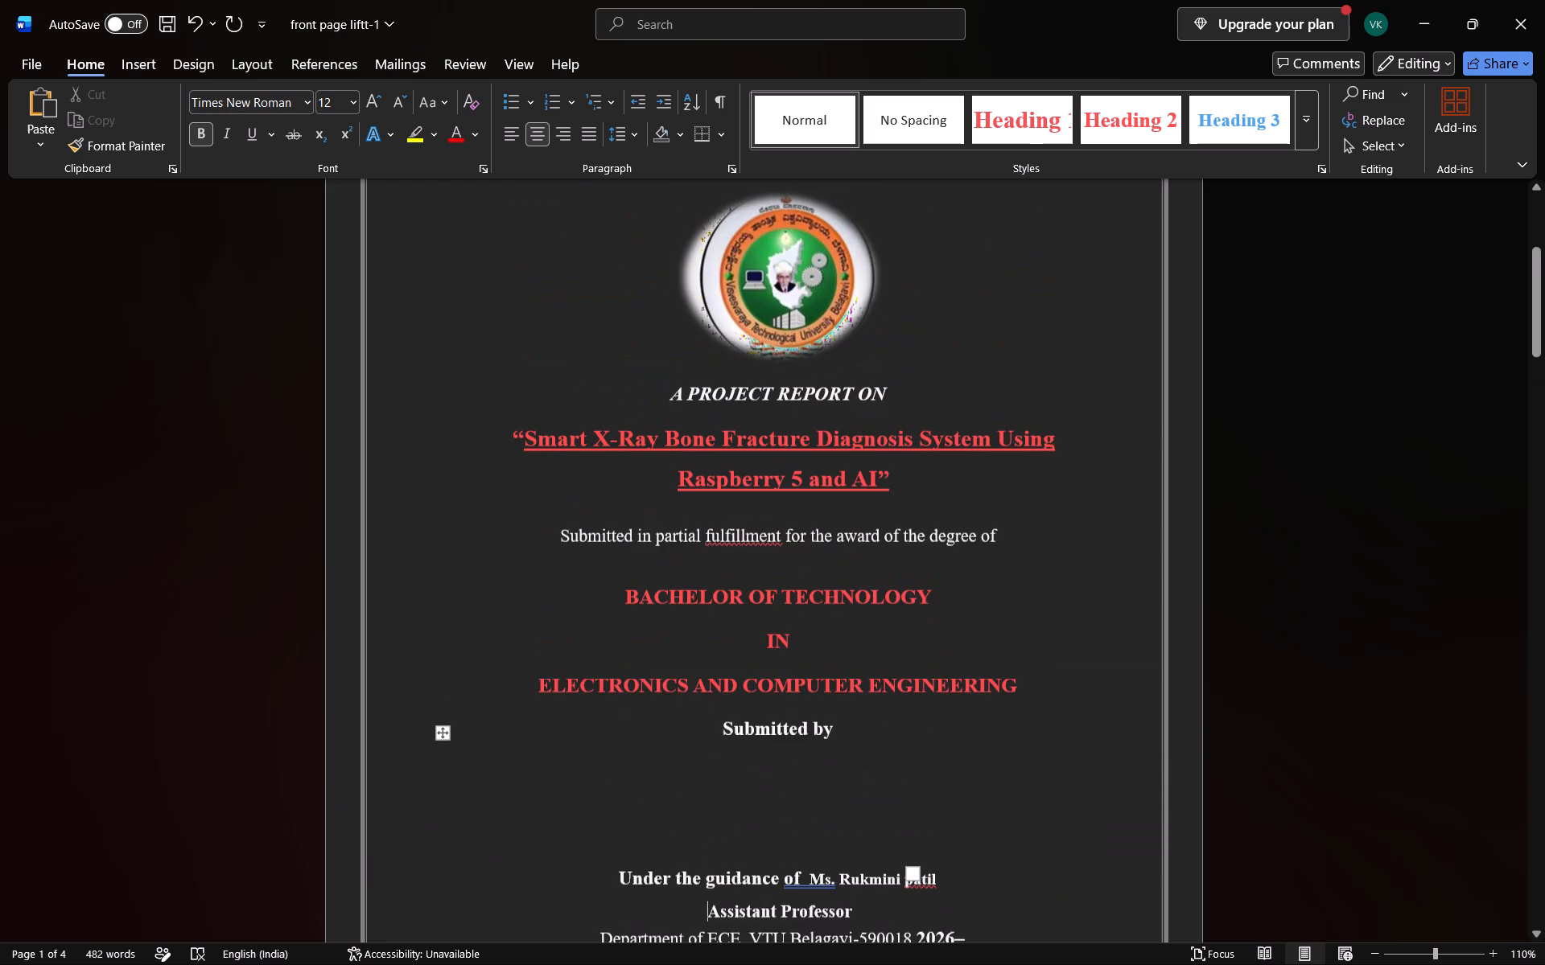
pyautogui.scroll(-1, 686, 622)
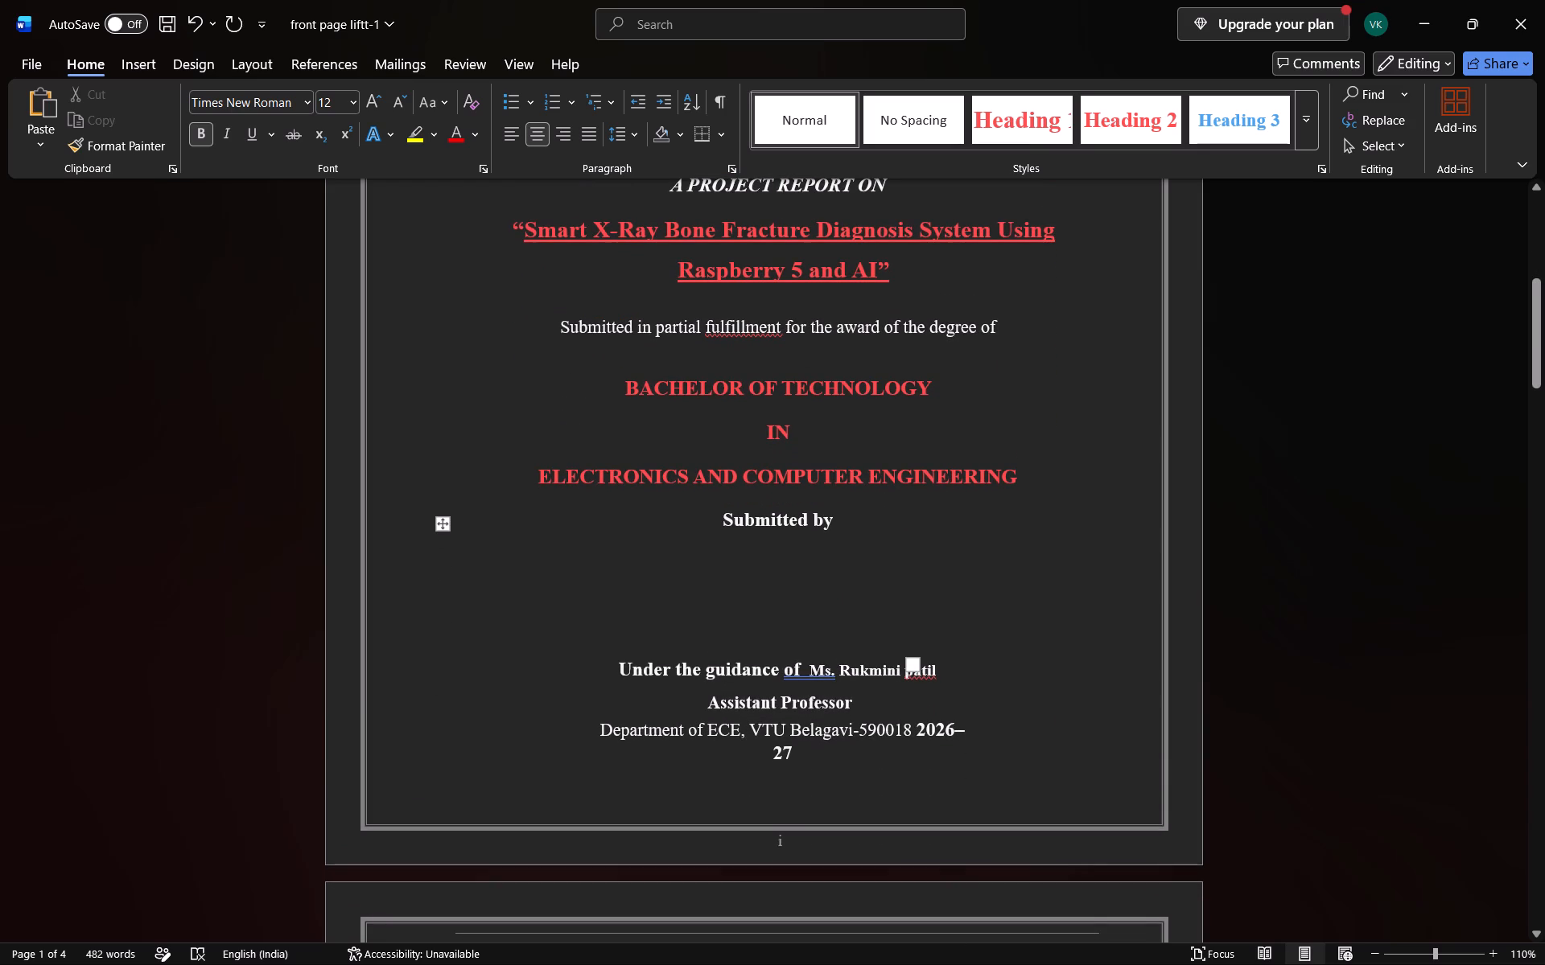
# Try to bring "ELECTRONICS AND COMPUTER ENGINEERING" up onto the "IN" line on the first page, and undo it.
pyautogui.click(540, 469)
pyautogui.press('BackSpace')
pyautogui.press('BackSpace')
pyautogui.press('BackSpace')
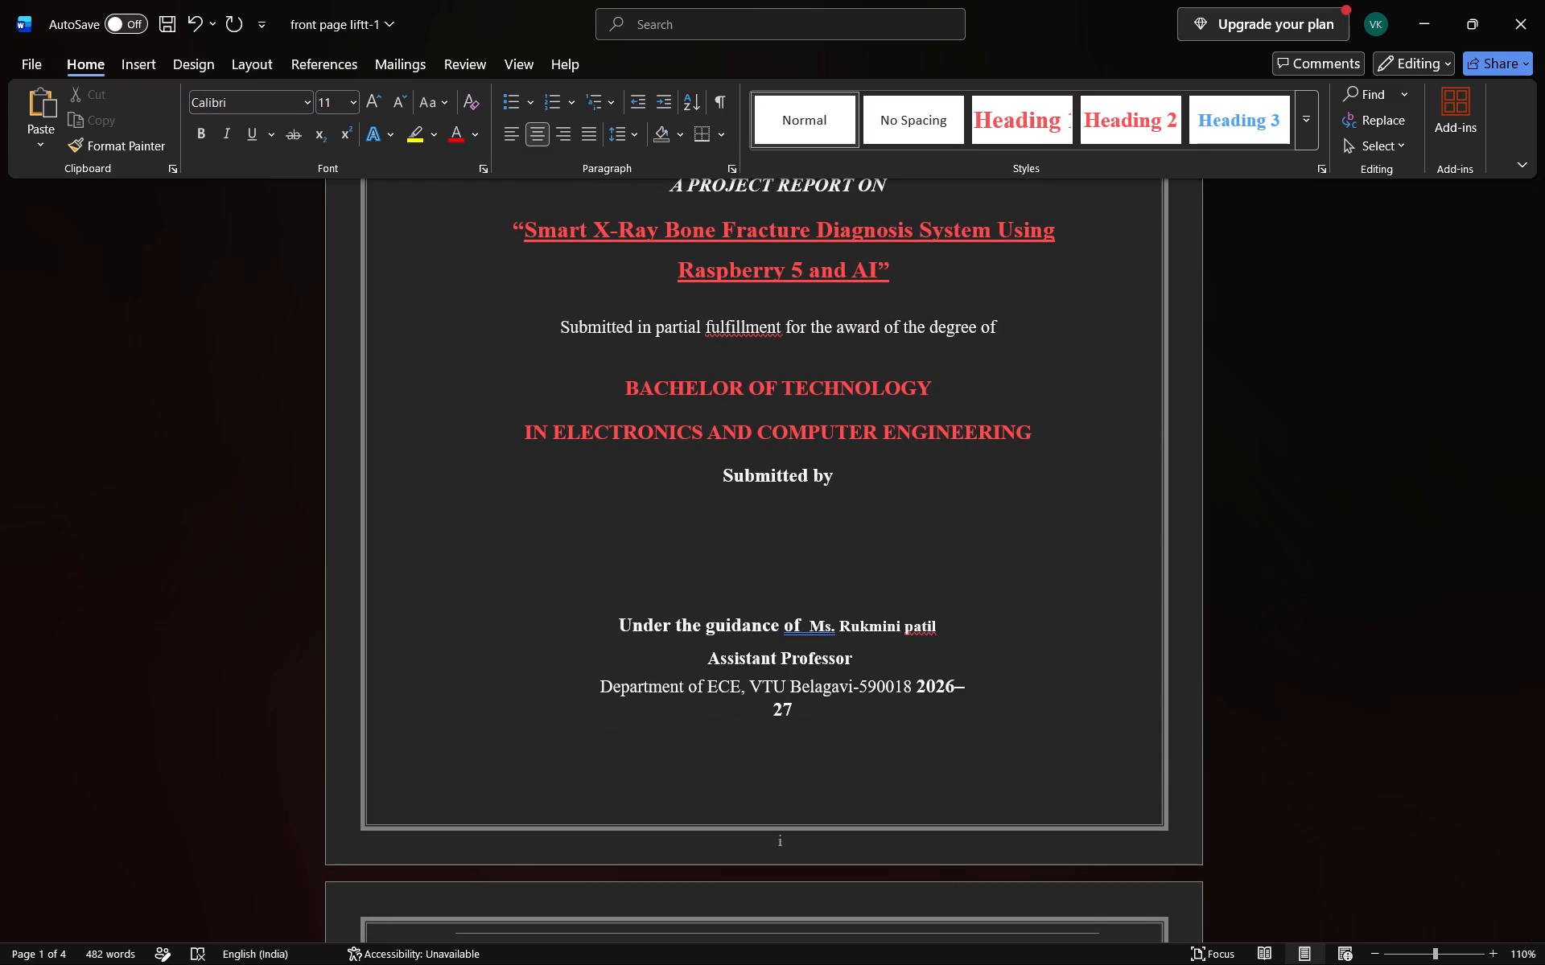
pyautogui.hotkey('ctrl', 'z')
# Set the line spacing of the lines from "BACHELOR OF TECHNOLOGY" to "ELECTRONICS AND COMPUTER ENGINEERING" to 1.0.
pyautogui.moveTo(964, 484); pyautogui.dragTo(600, 373)
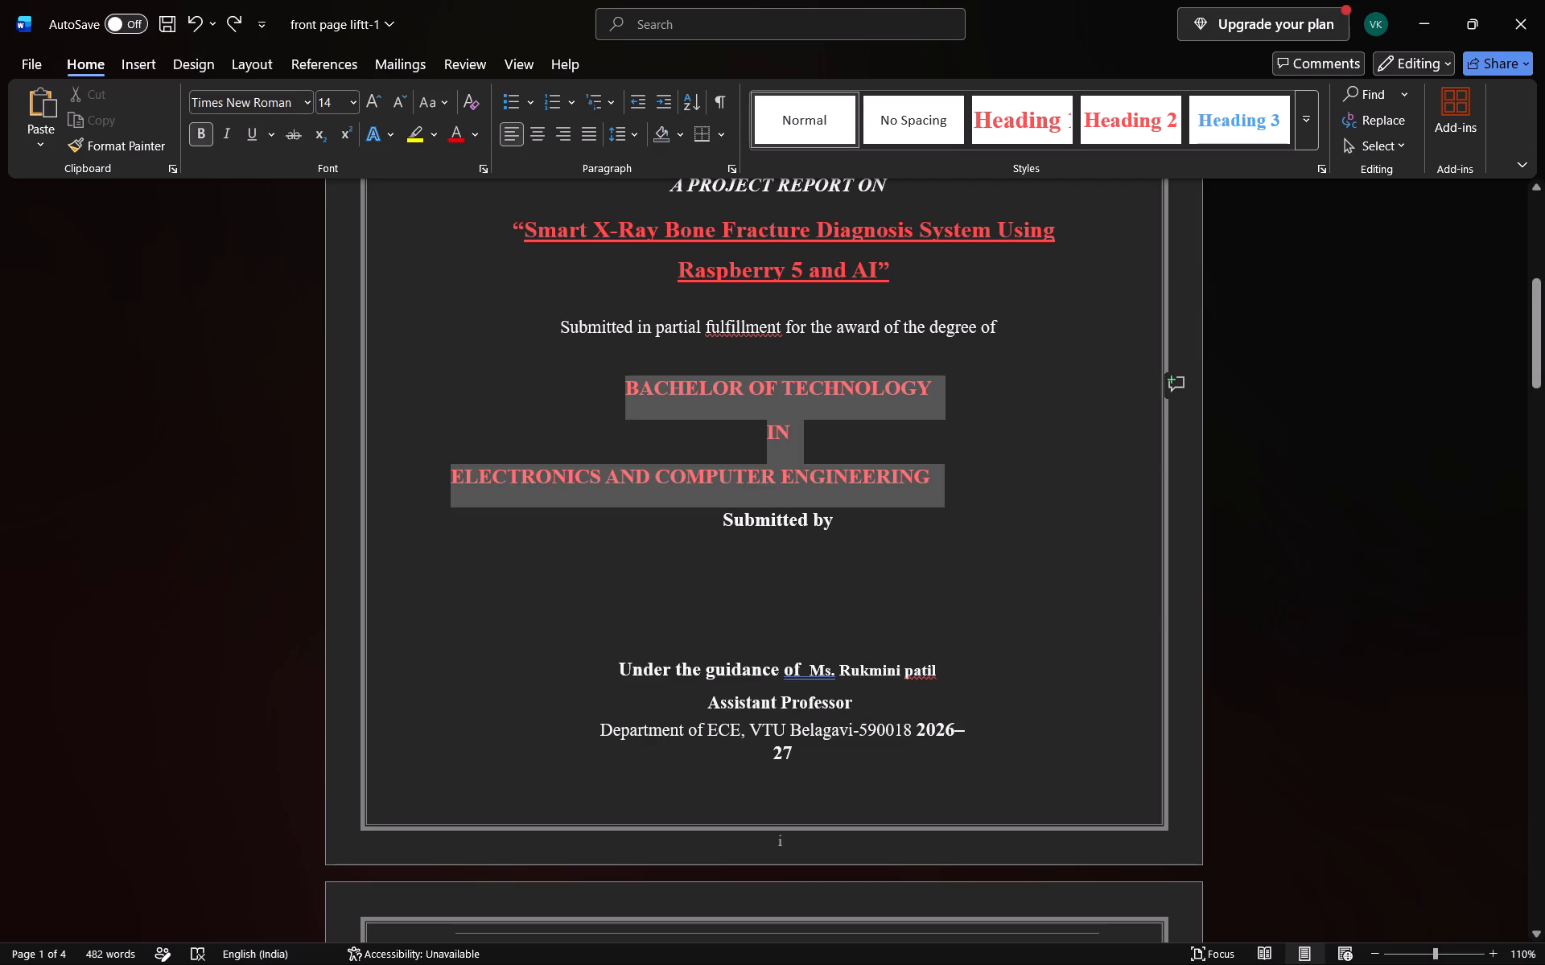
pyautogui.moveTo(600, 373); pyautogui.dragTo(562, 361)
pyautogui.click(634, 129)
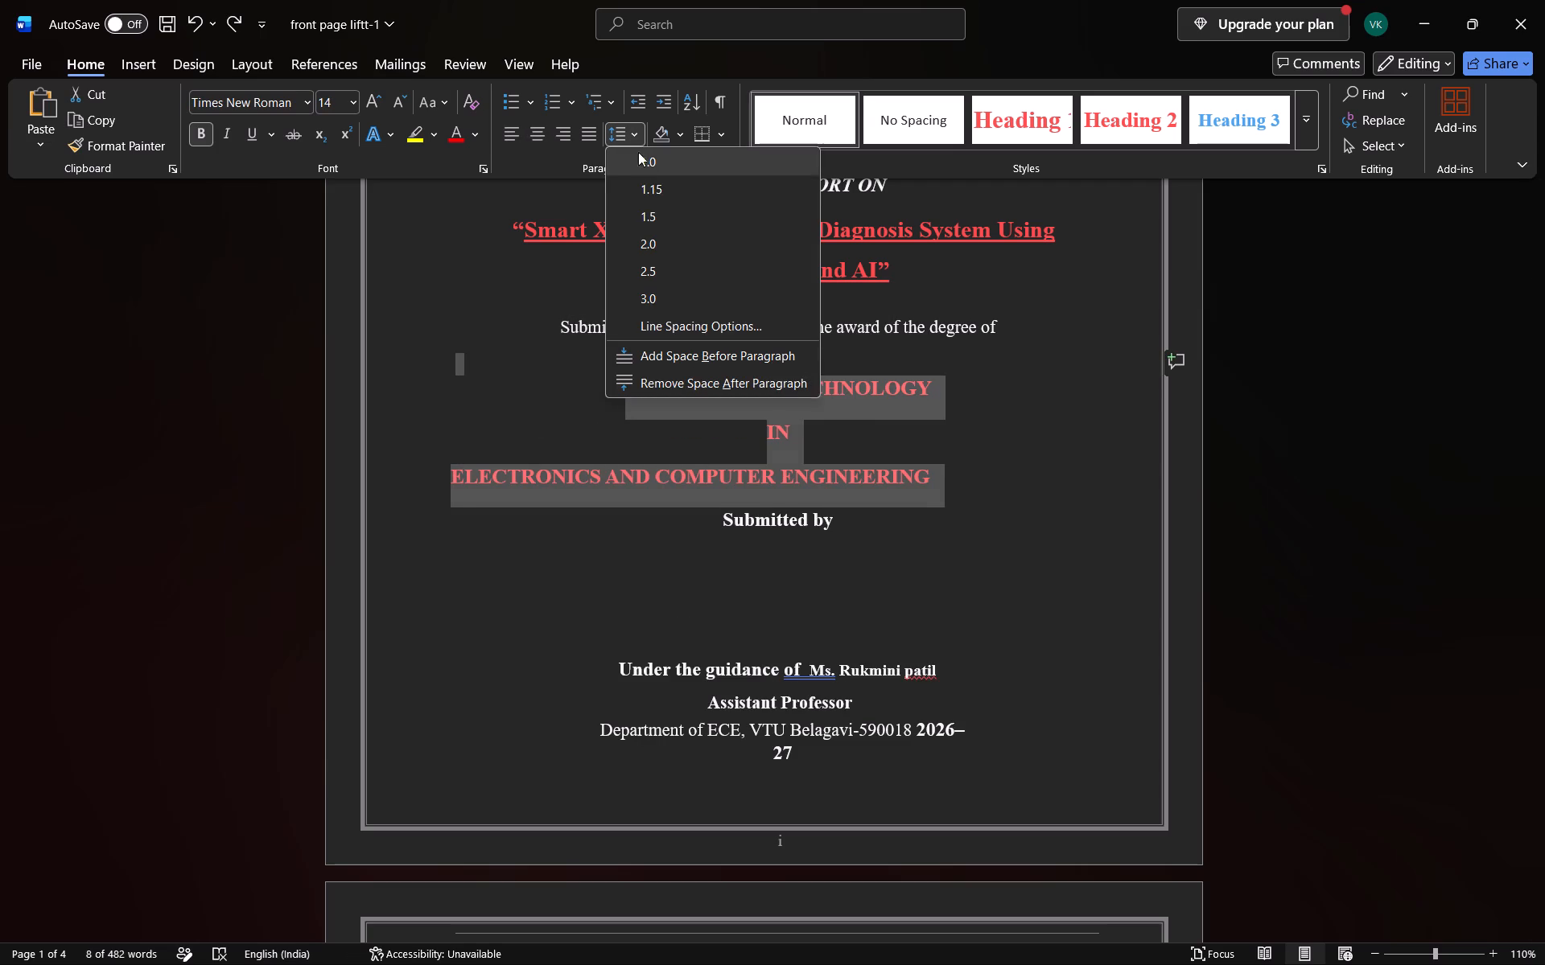
pyautogui.click(655, 159)
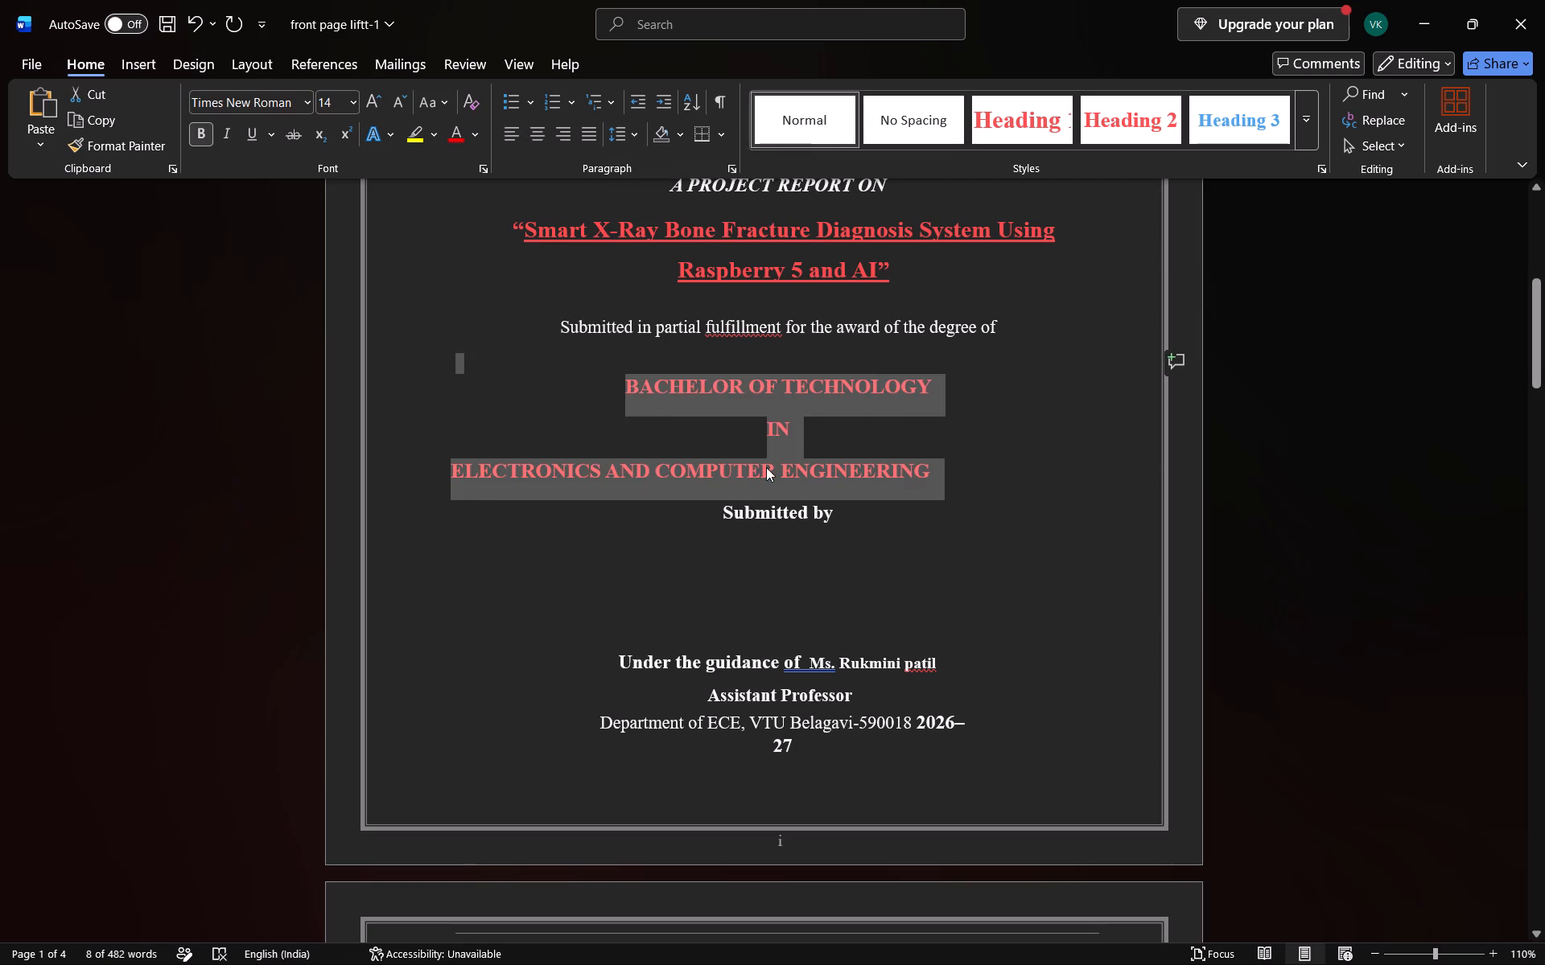
# Join "ELECTRONICS AND COMPUTER ENGINEERING" onto the same line as "IN" on the first page.
pyautogui.click(766, 467)
pyautogui.click(451, 475)
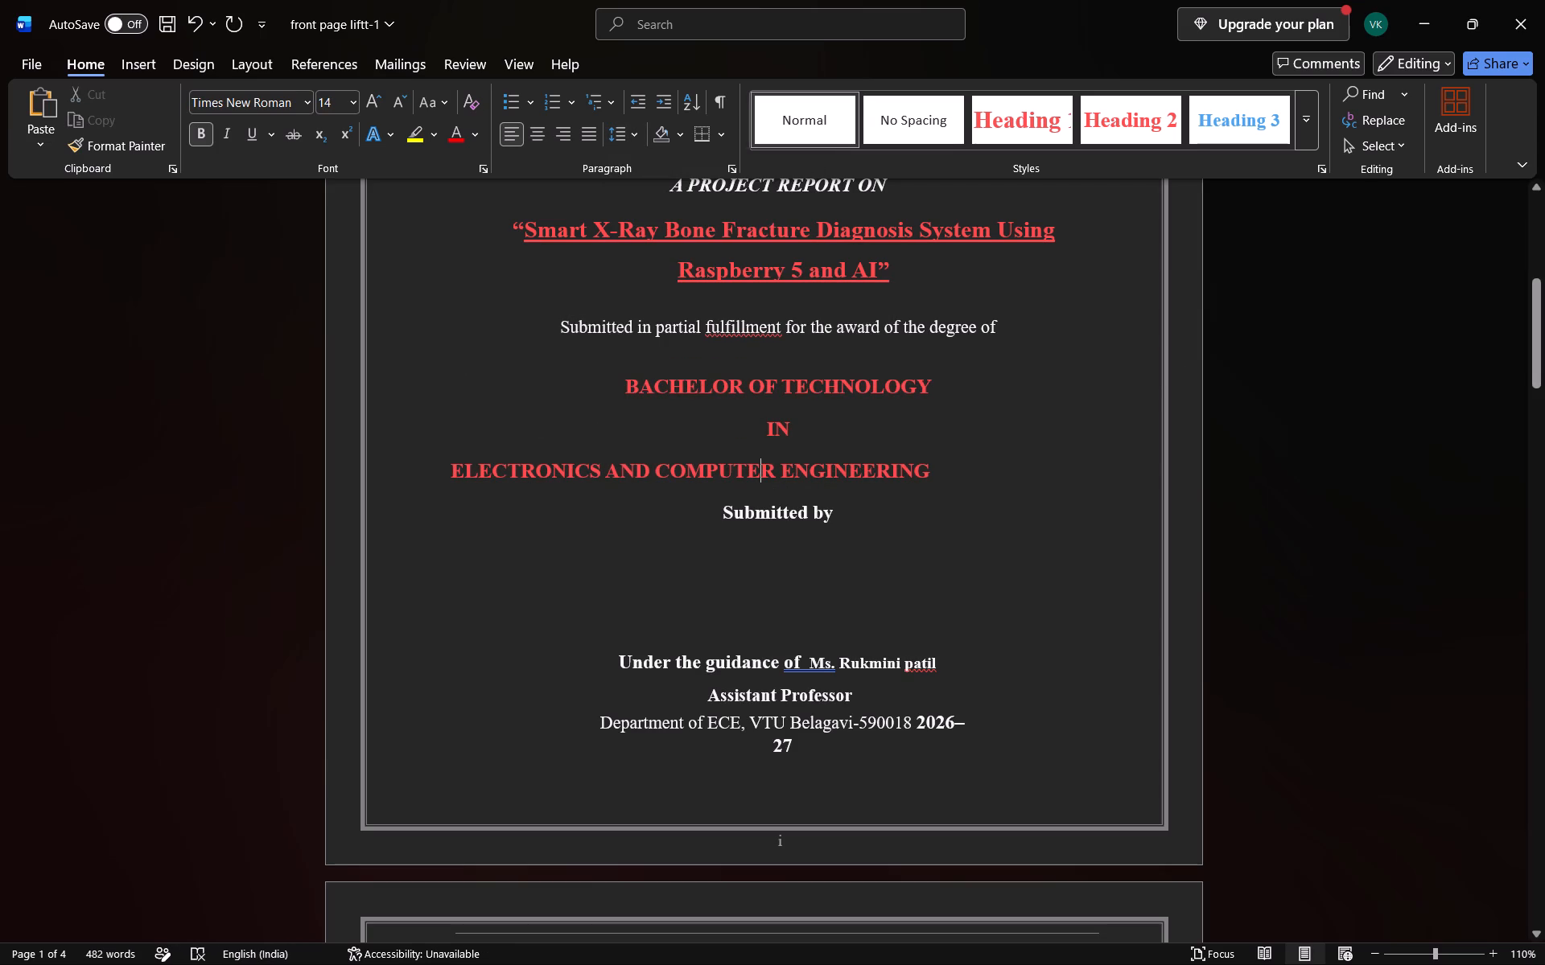
pyautogui.press('BackSpace')
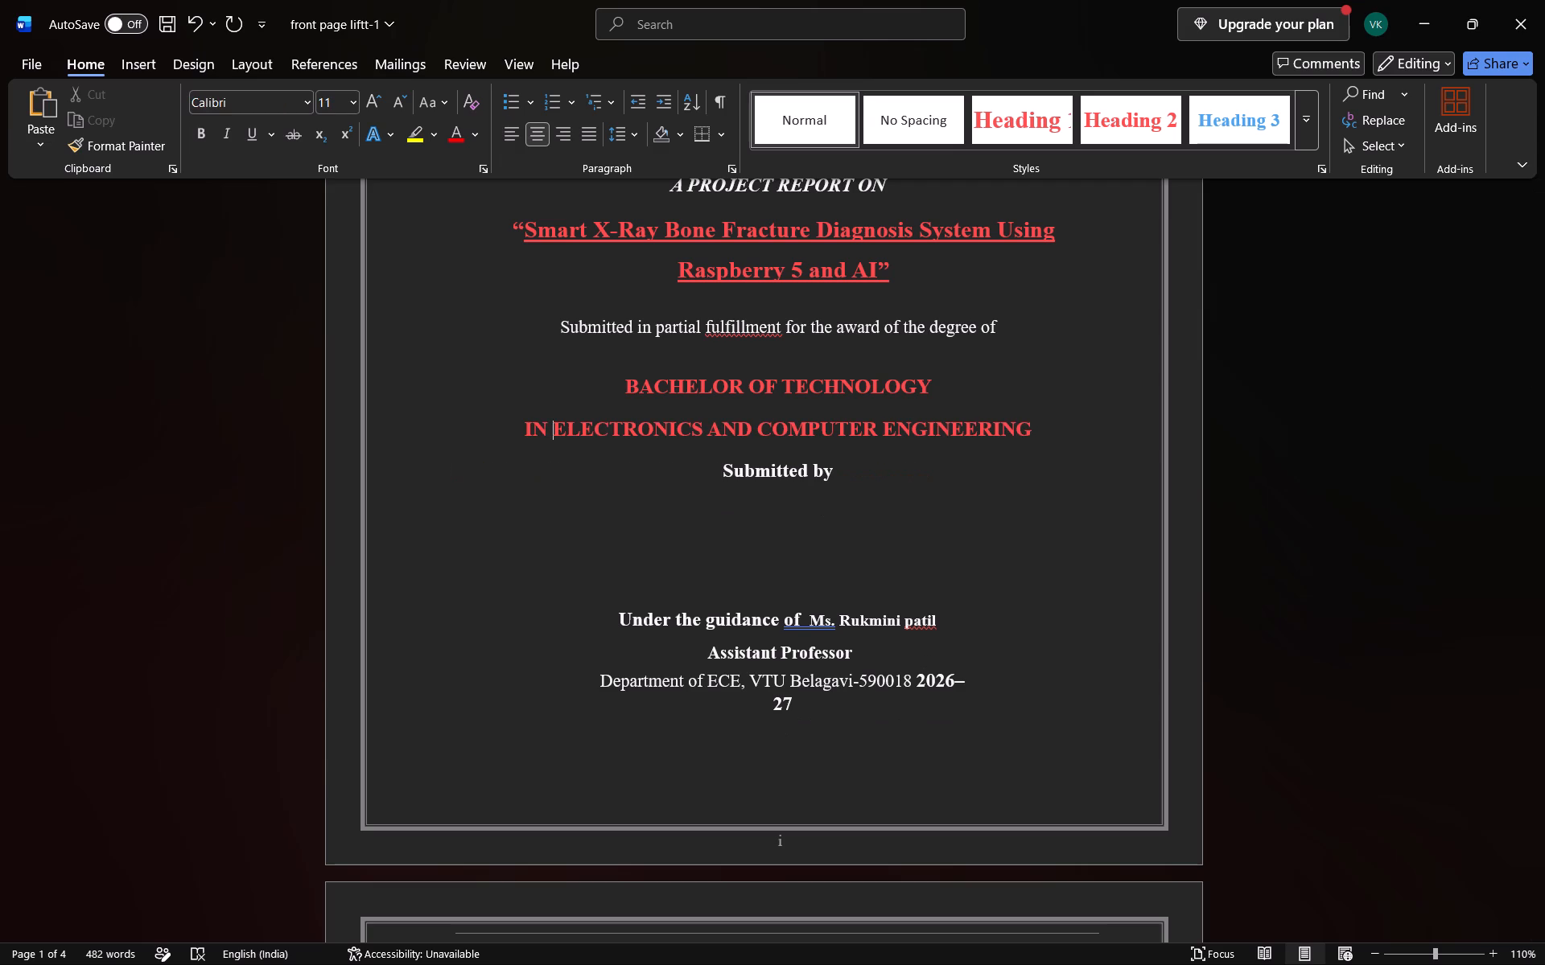
# Add blank lines in the empty student area between "Submitted by" and "Under the guidance of" on the first page.
pyautogui.click(645, 464)
pyautogui.click(664, 593)
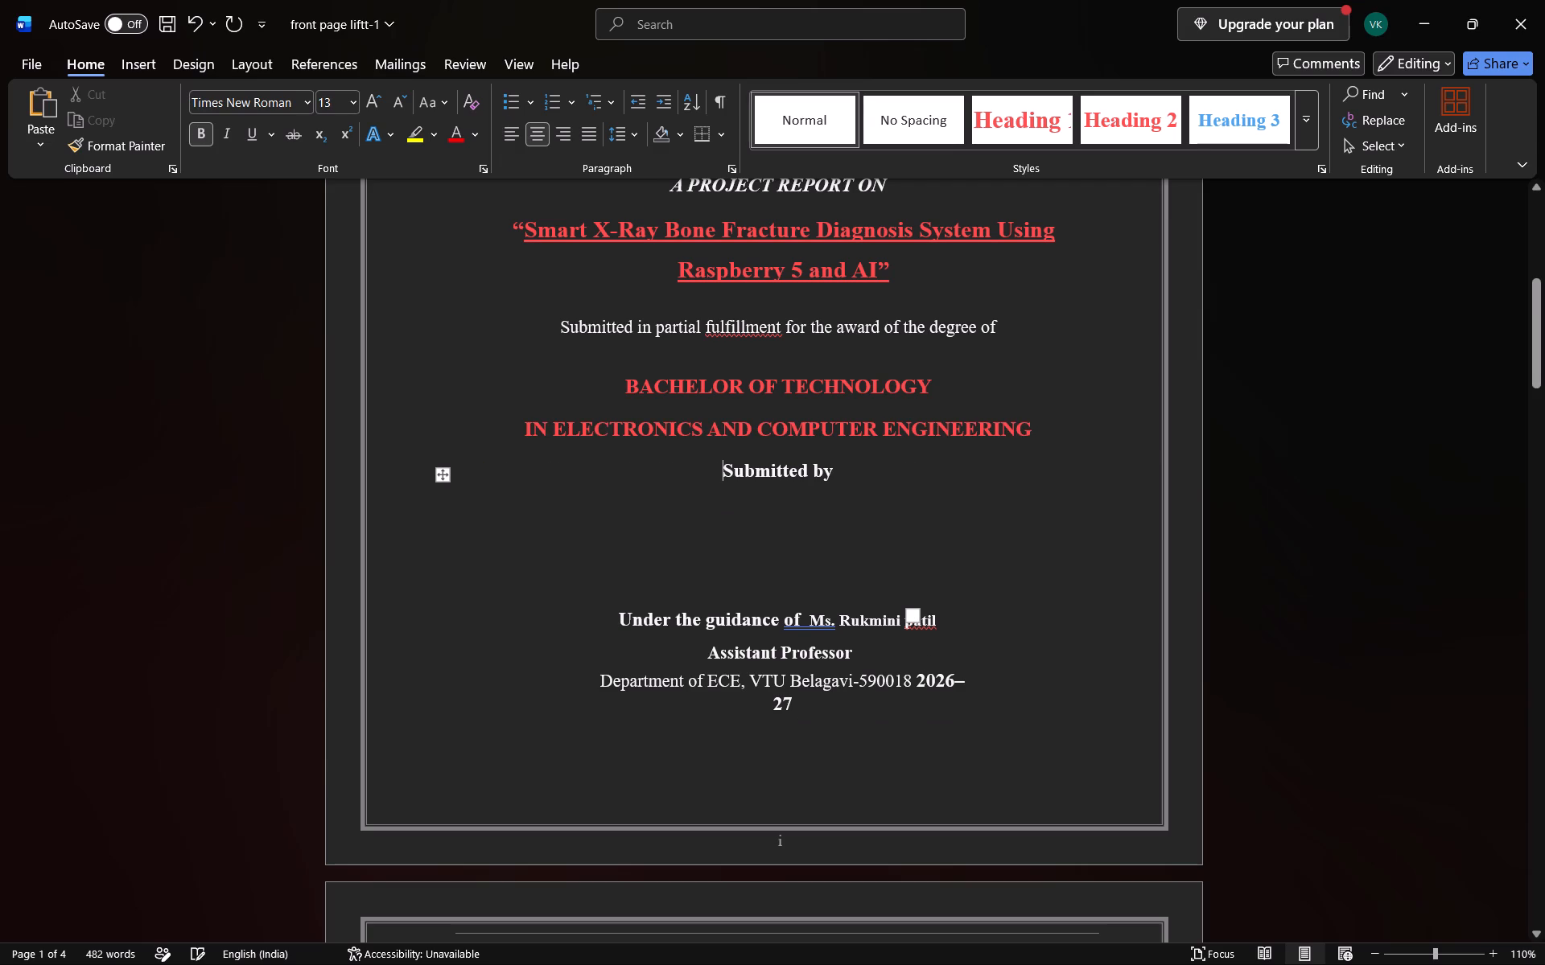
pyautogui.press('Return')
pyautogui.press('Return')
pyautogui.press('Return')
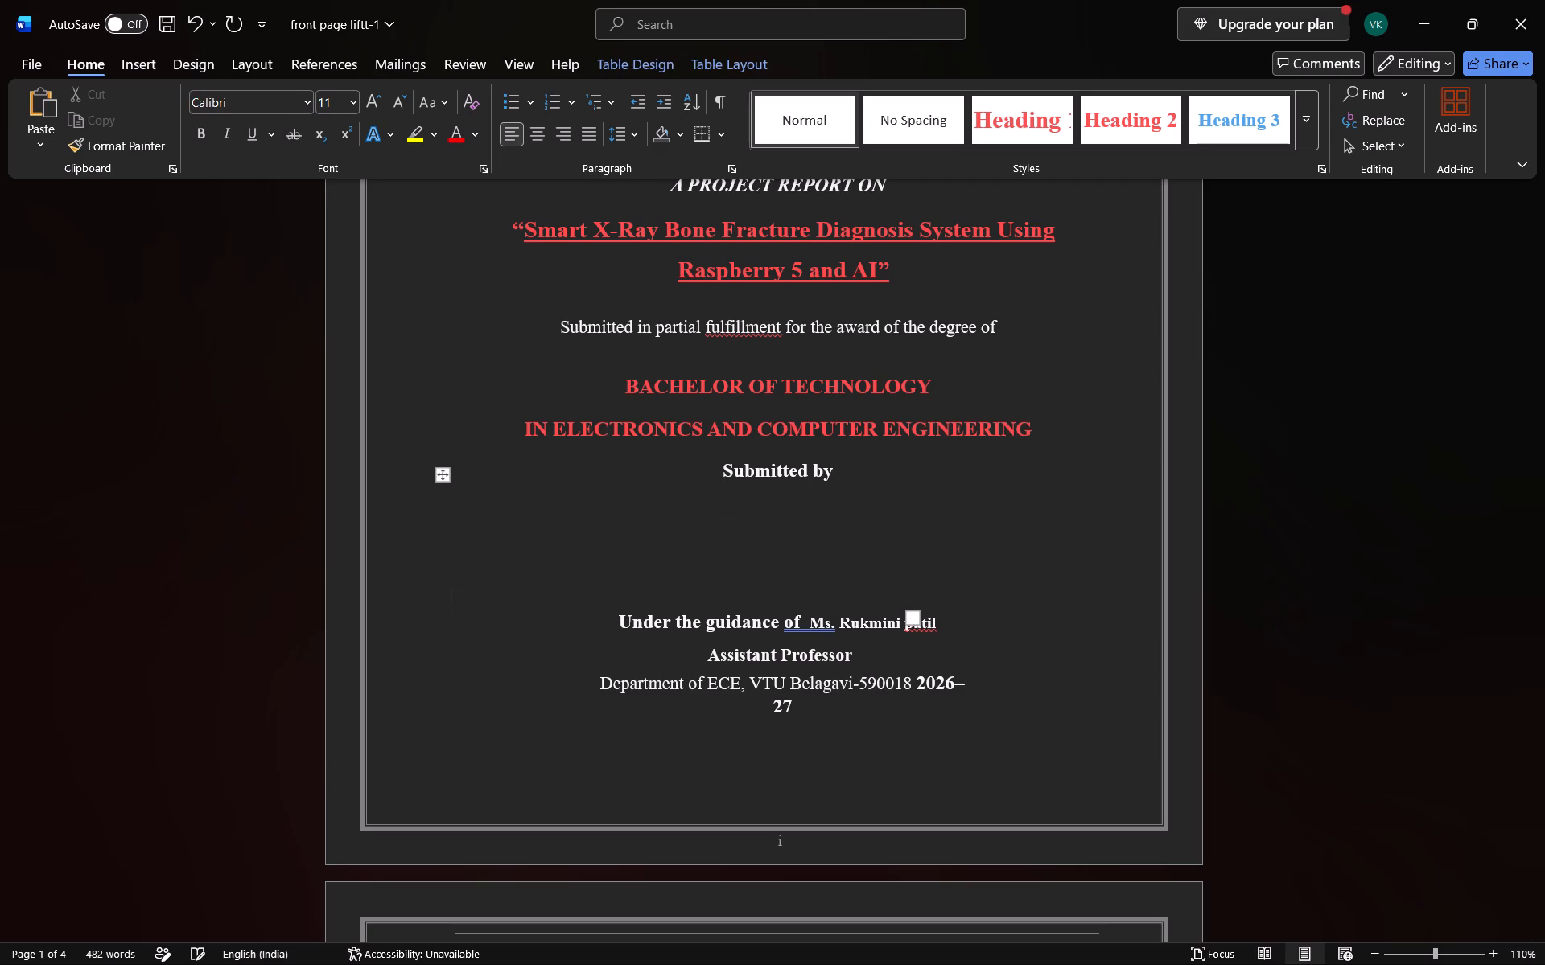
pyautogui.press('Return')
pyautogui.press('Return')
pyautogui.press('Return')
pyautogui.press('BackSpace')
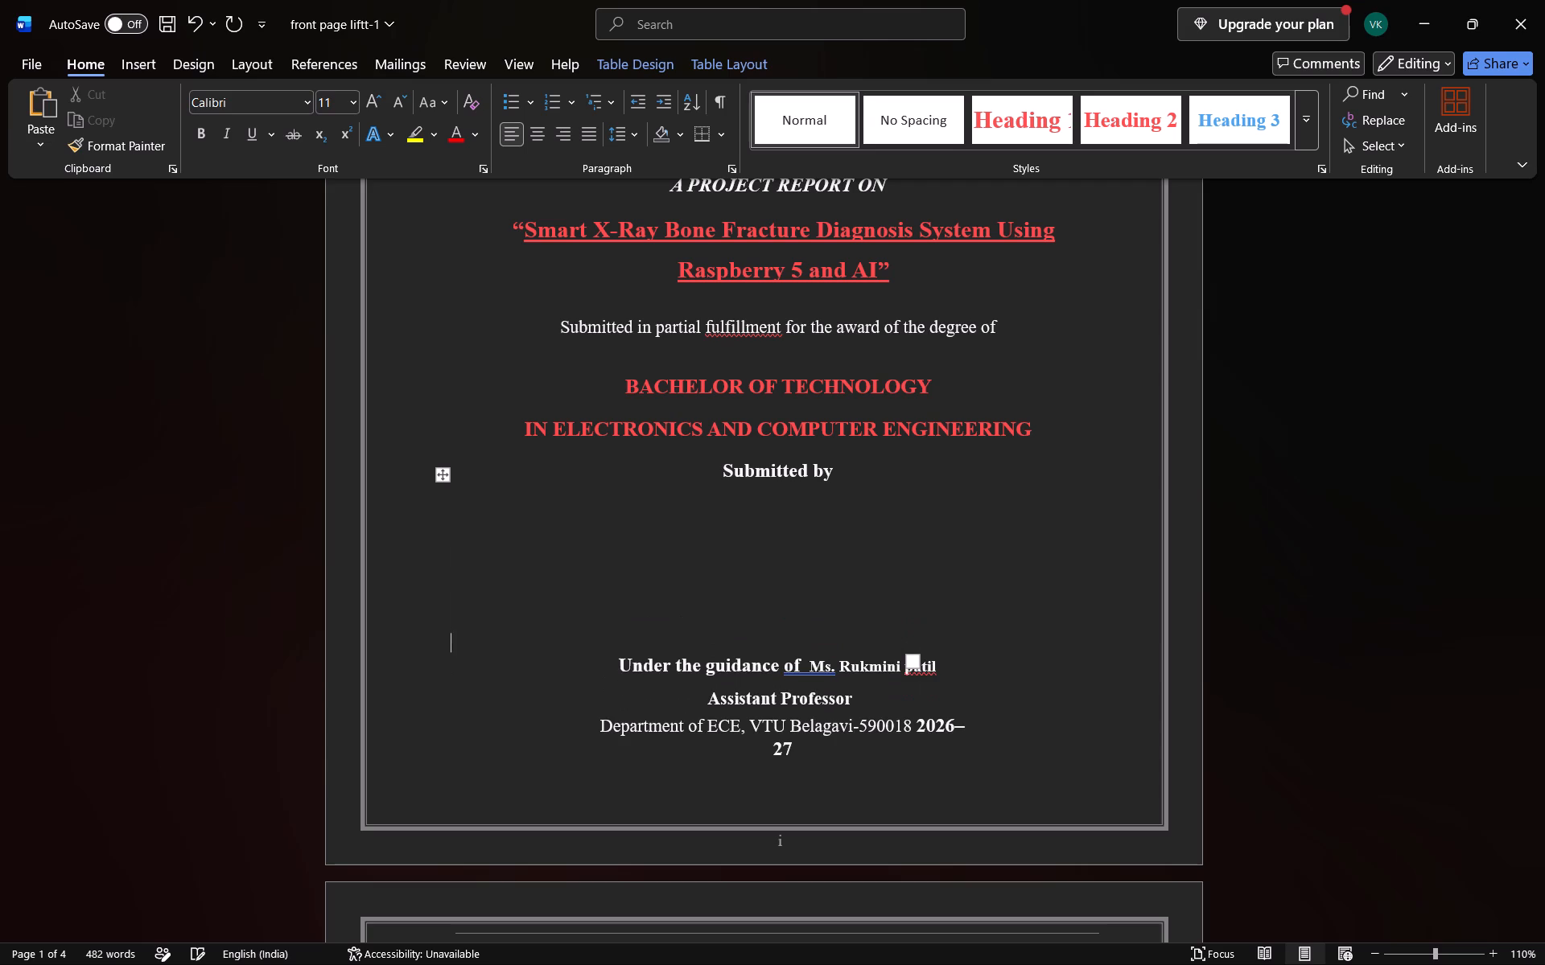
# Enter the first student's name and registration number on one line under "Submitted by".
pyautogui.scroll(1, 900, 568)
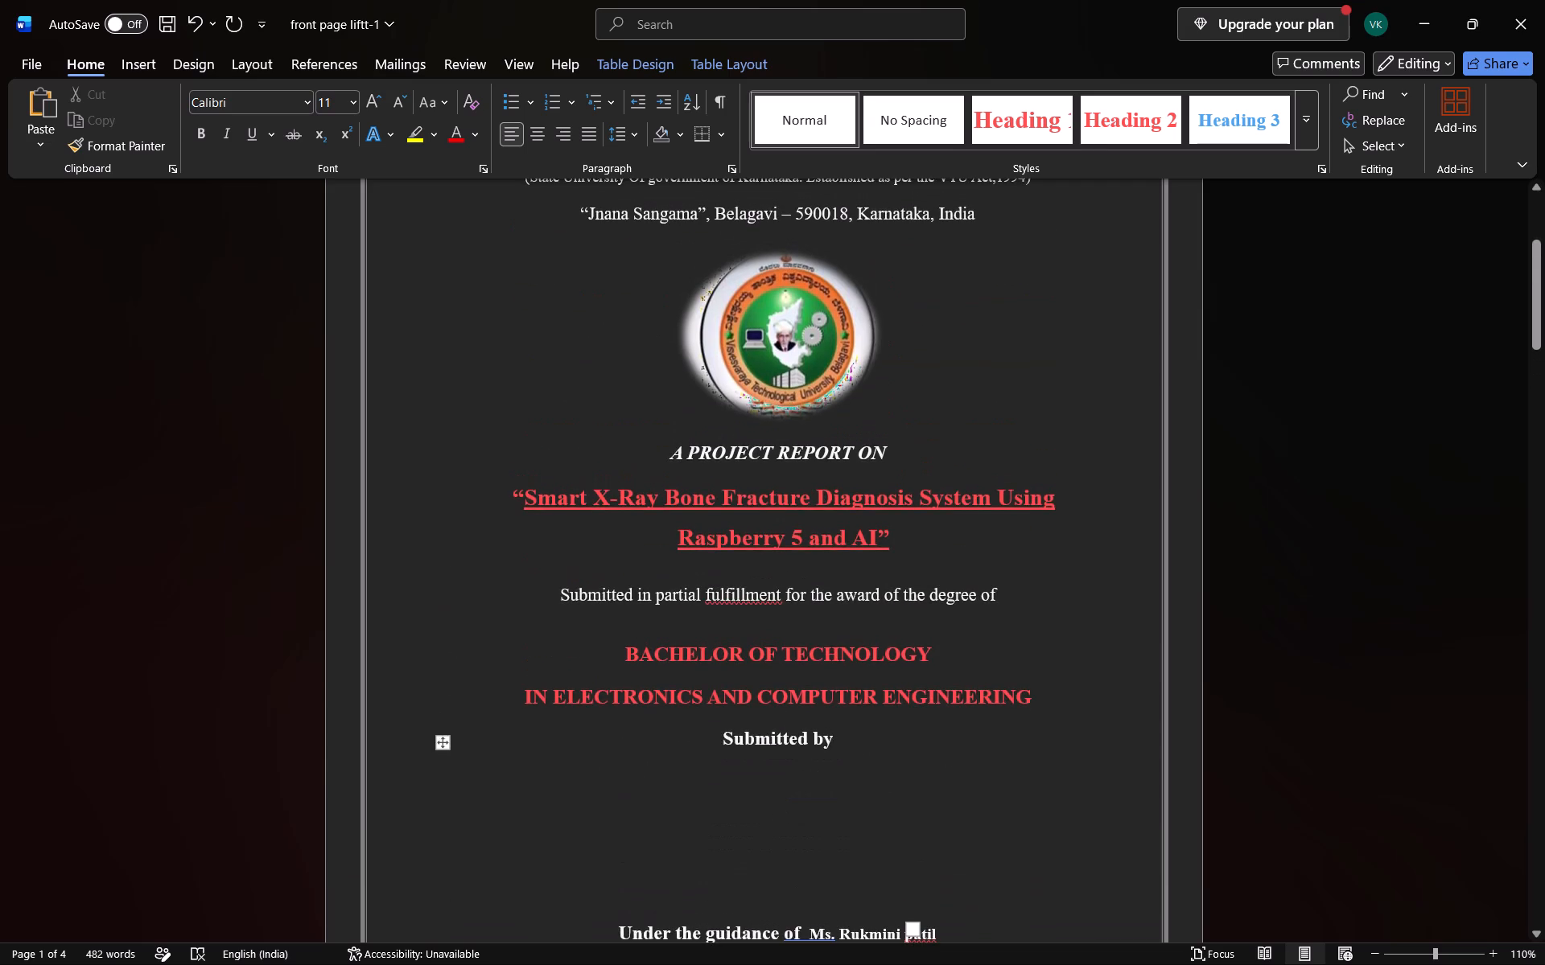
pyautogui.scroll(1, 900, 568)
pyautogui.scroll(-3, 900, 568)
pyautogui.rightClick(900, 568)
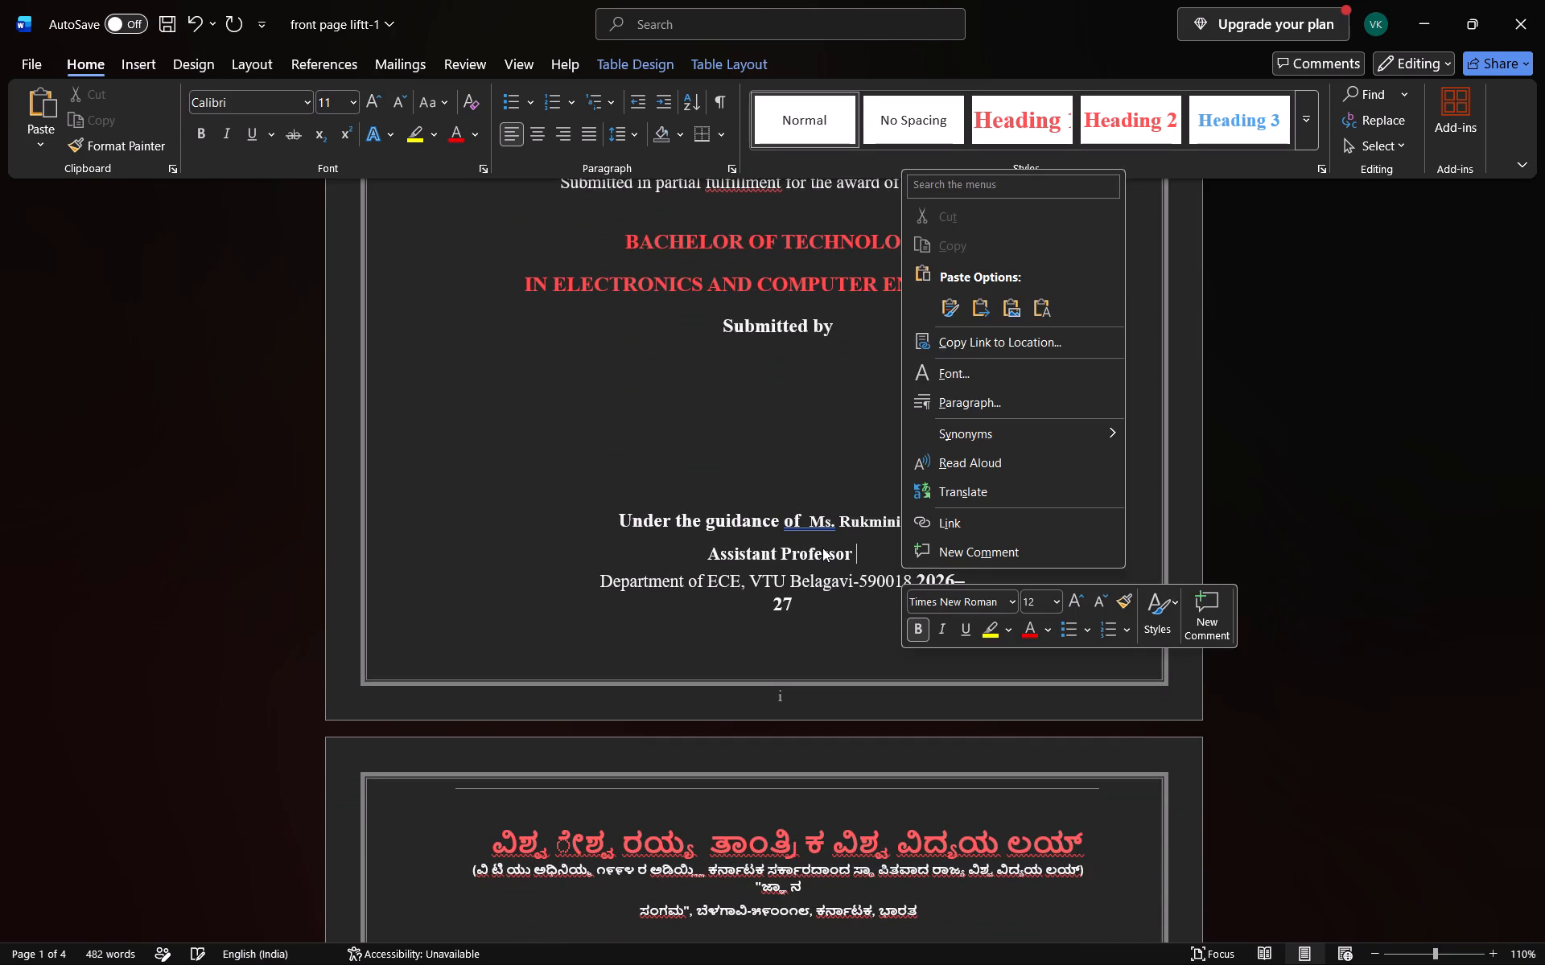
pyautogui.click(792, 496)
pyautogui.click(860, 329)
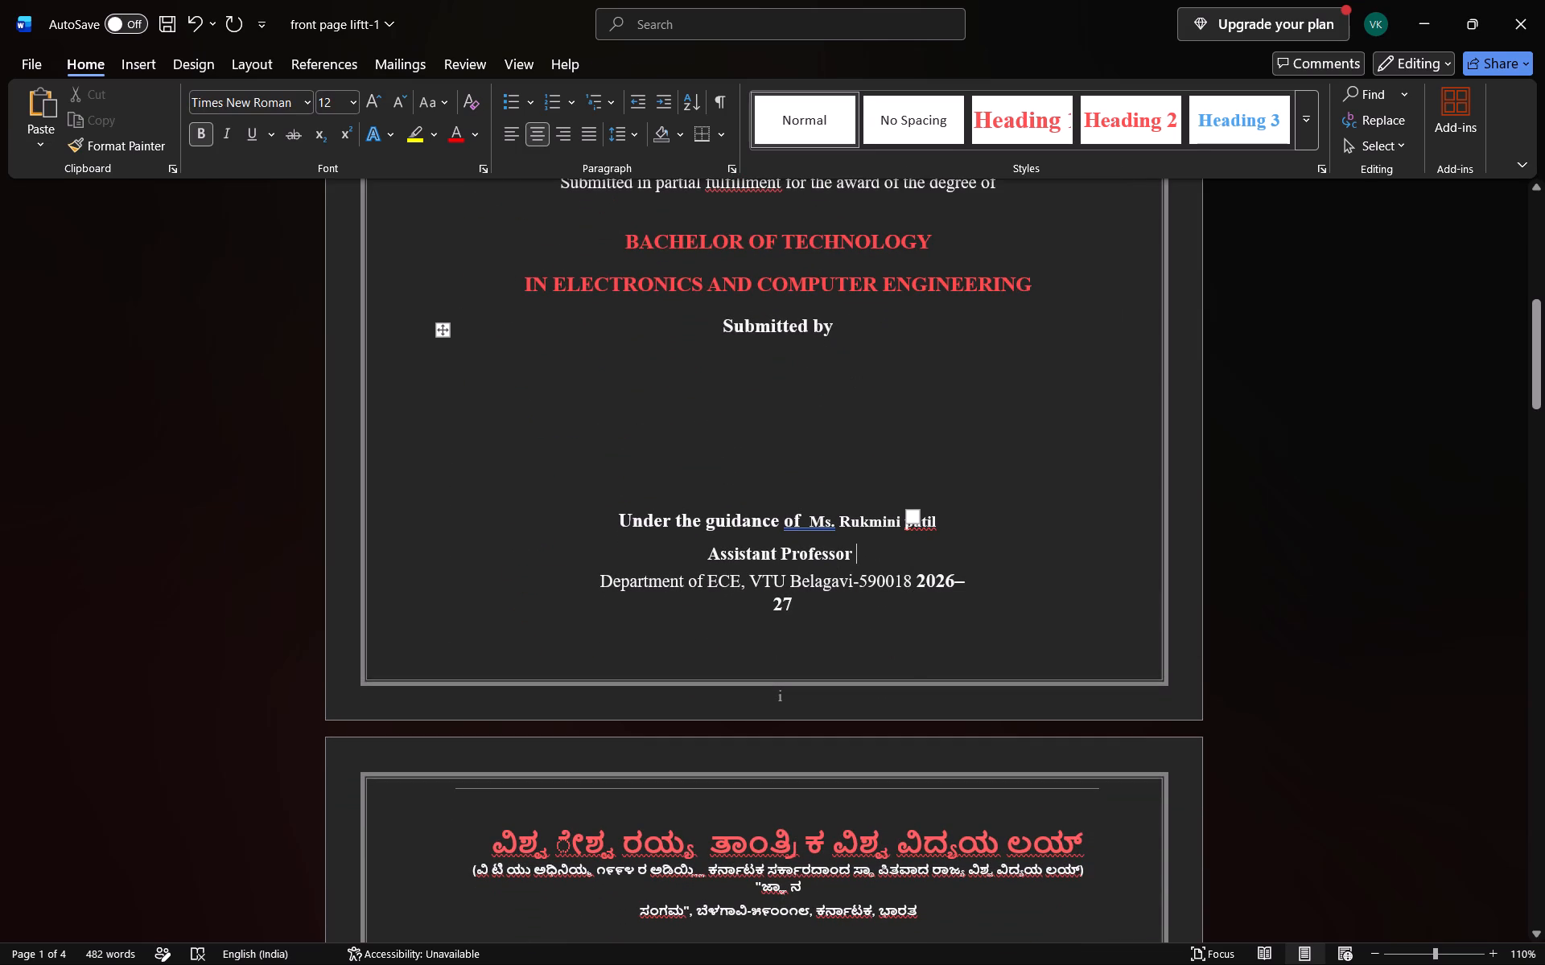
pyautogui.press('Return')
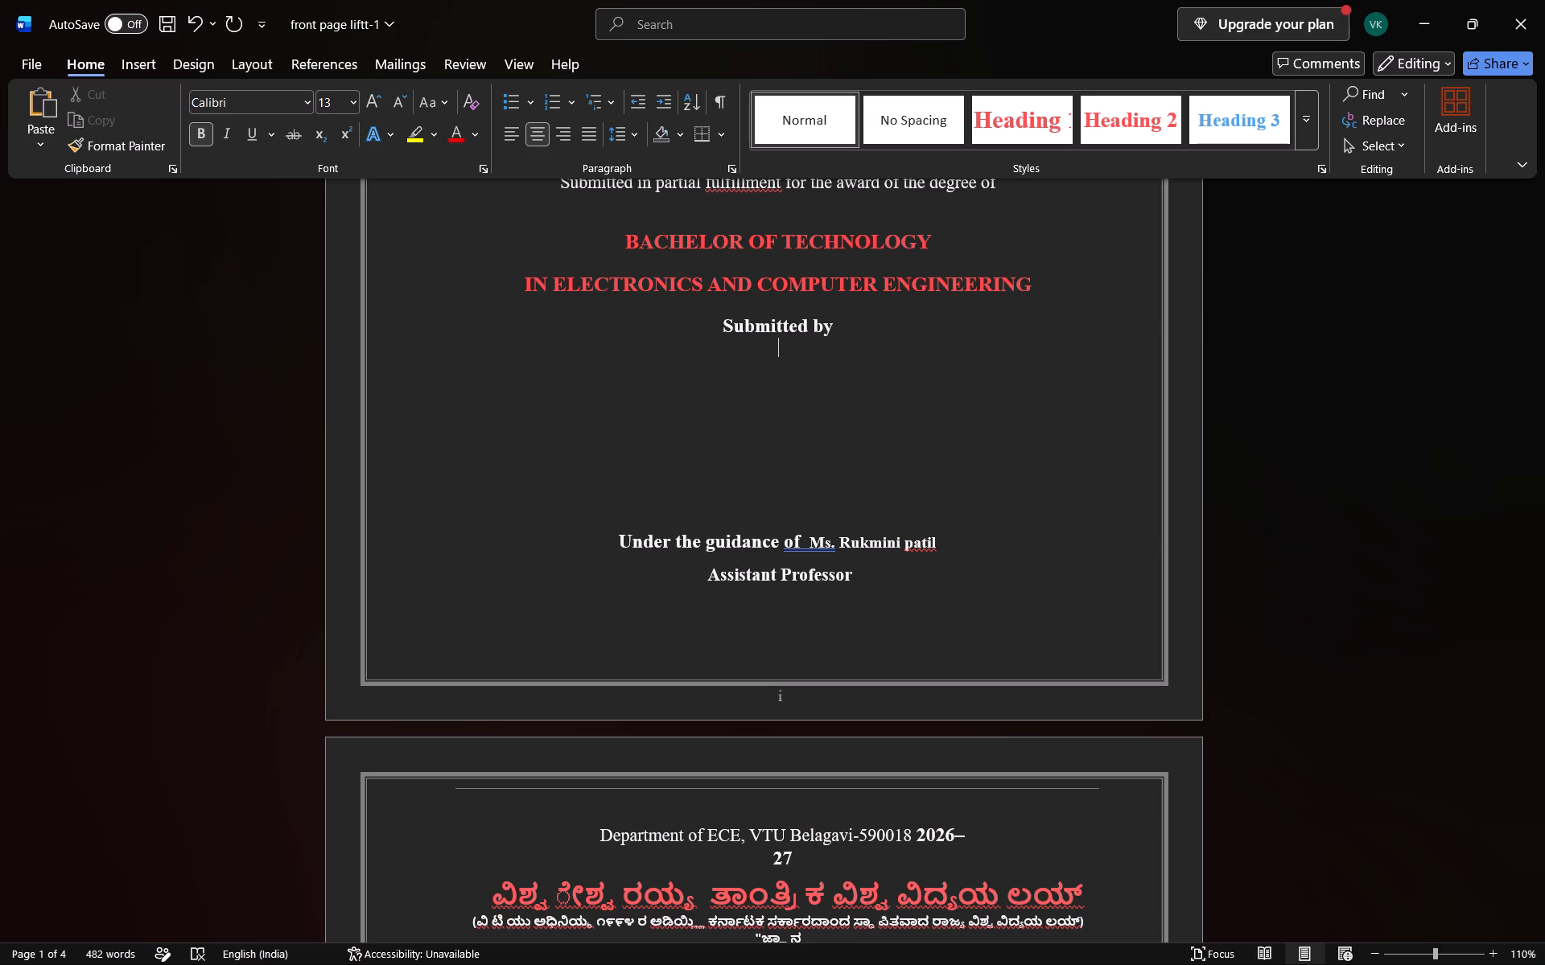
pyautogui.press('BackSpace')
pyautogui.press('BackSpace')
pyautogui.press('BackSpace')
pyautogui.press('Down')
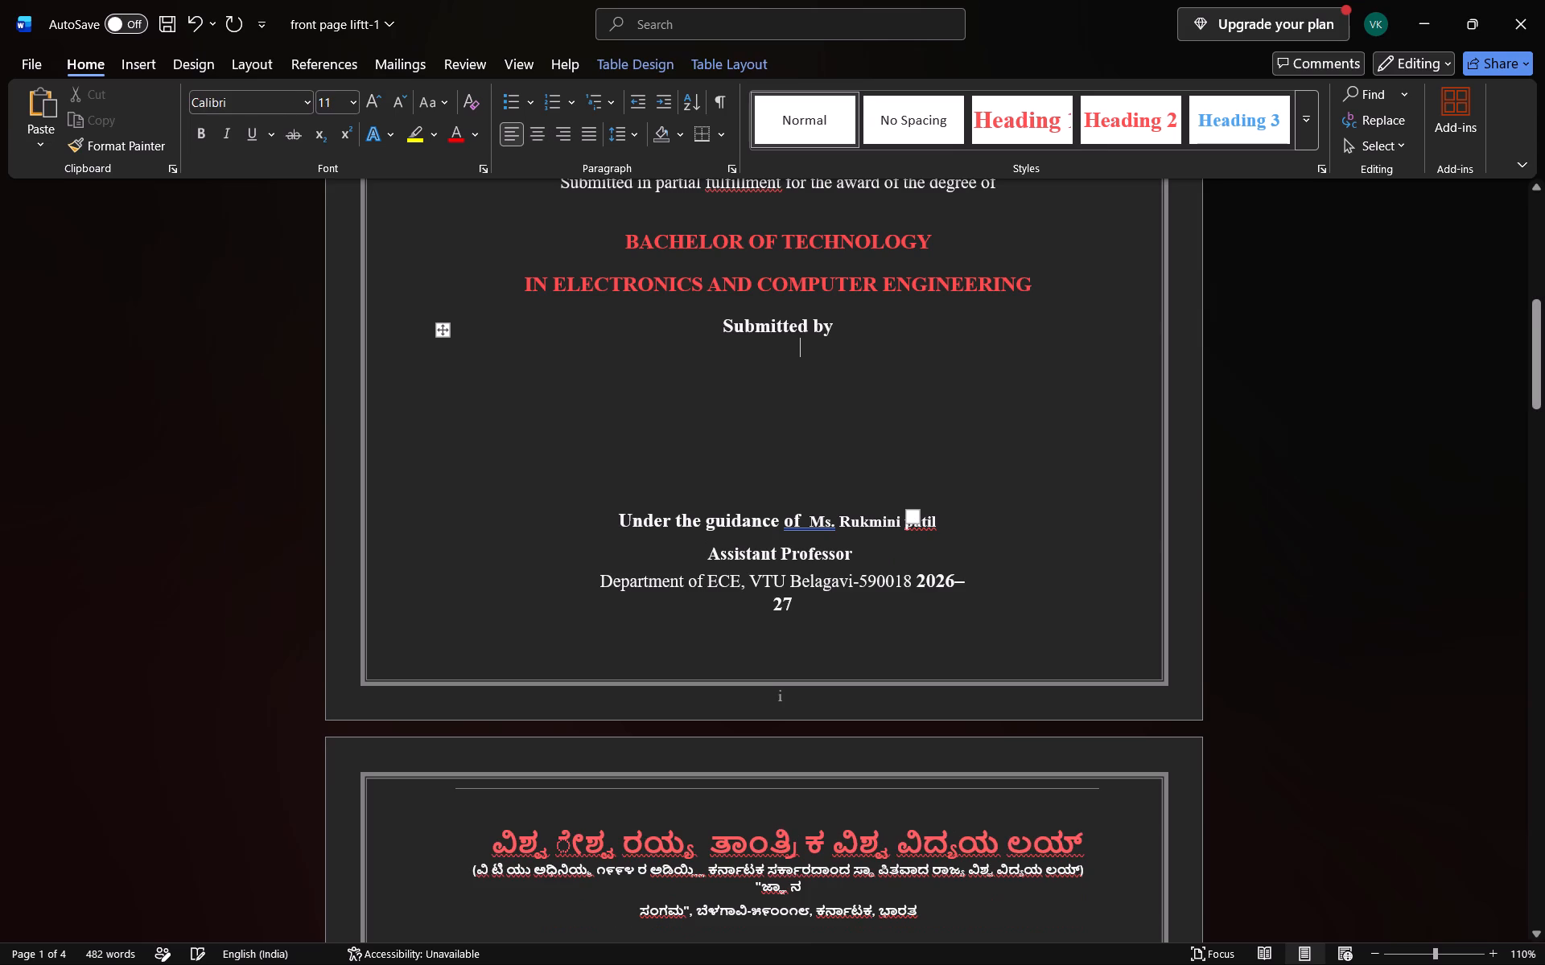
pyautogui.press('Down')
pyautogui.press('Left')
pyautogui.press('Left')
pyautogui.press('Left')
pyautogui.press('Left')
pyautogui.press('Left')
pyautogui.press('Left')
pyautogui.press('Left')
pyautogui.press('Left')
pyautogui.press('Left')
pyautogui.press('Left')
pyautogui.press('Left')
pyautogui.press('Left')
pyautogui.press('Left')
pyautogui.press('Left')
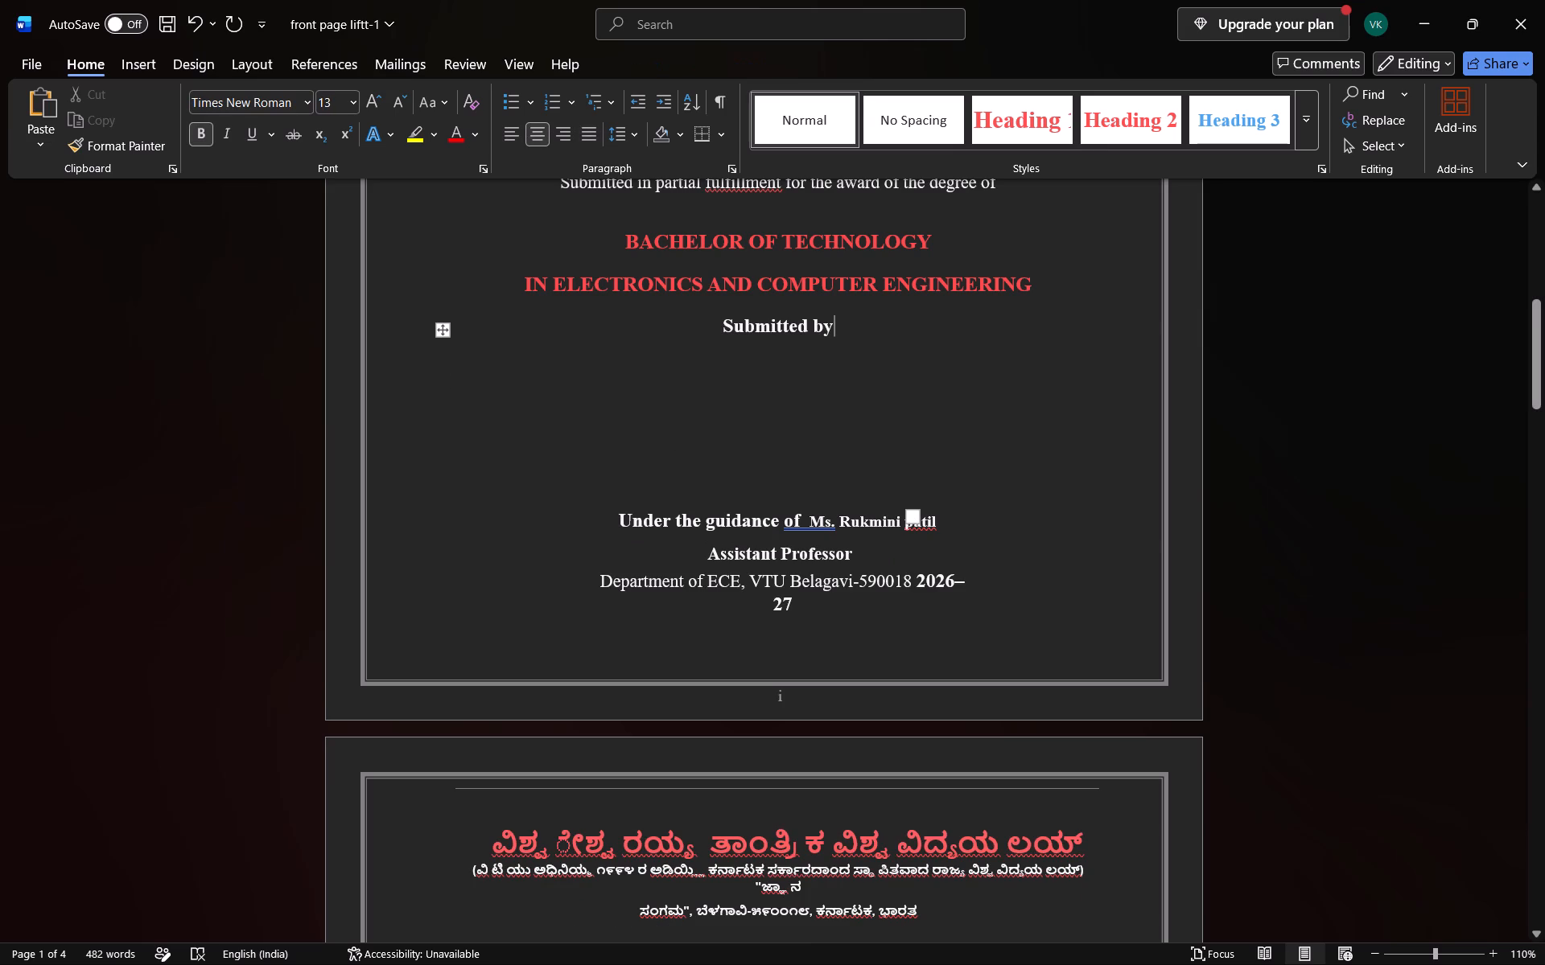
# Enter the first student's name in the first cell of the borderless table under "Submitted by".
pyautogui.press('Down')
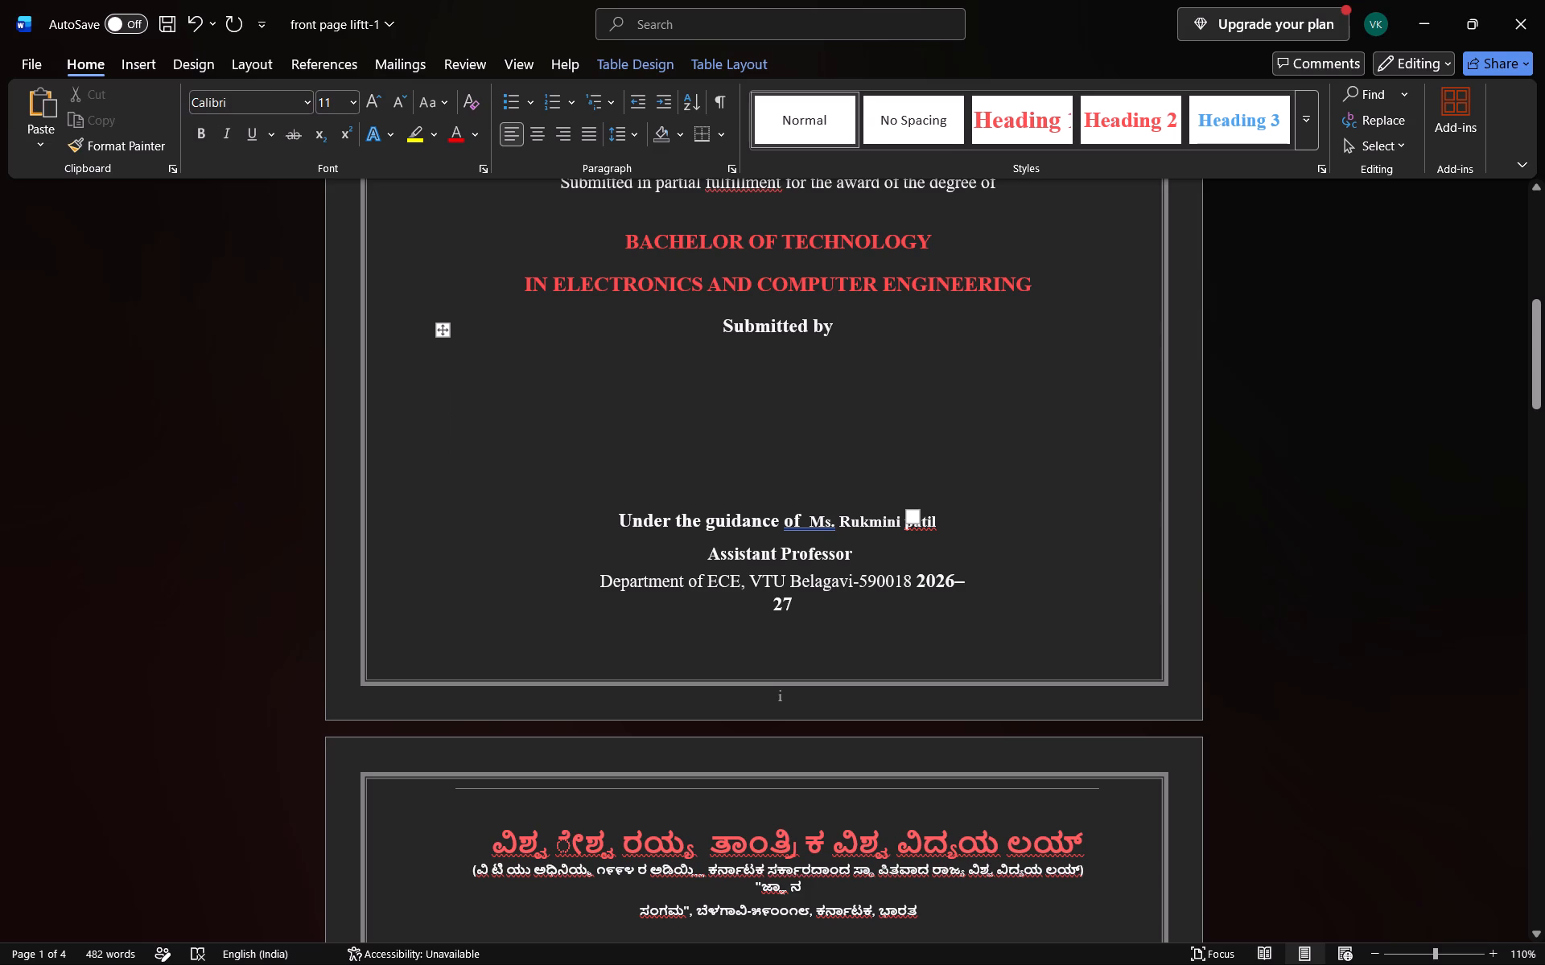
pyautogui.press('Down')
pyautogui.press('Left')
pyautogui.press('Left')
pyautogui.press('Left')
pyautogui.press('Left')
pyautogui.press('Left')
pyautogui.press('Left')
pyautogui.press('Left')
pyautogui.press('Left')
pyautogui.press('Left')
pyautogui.press('Left')
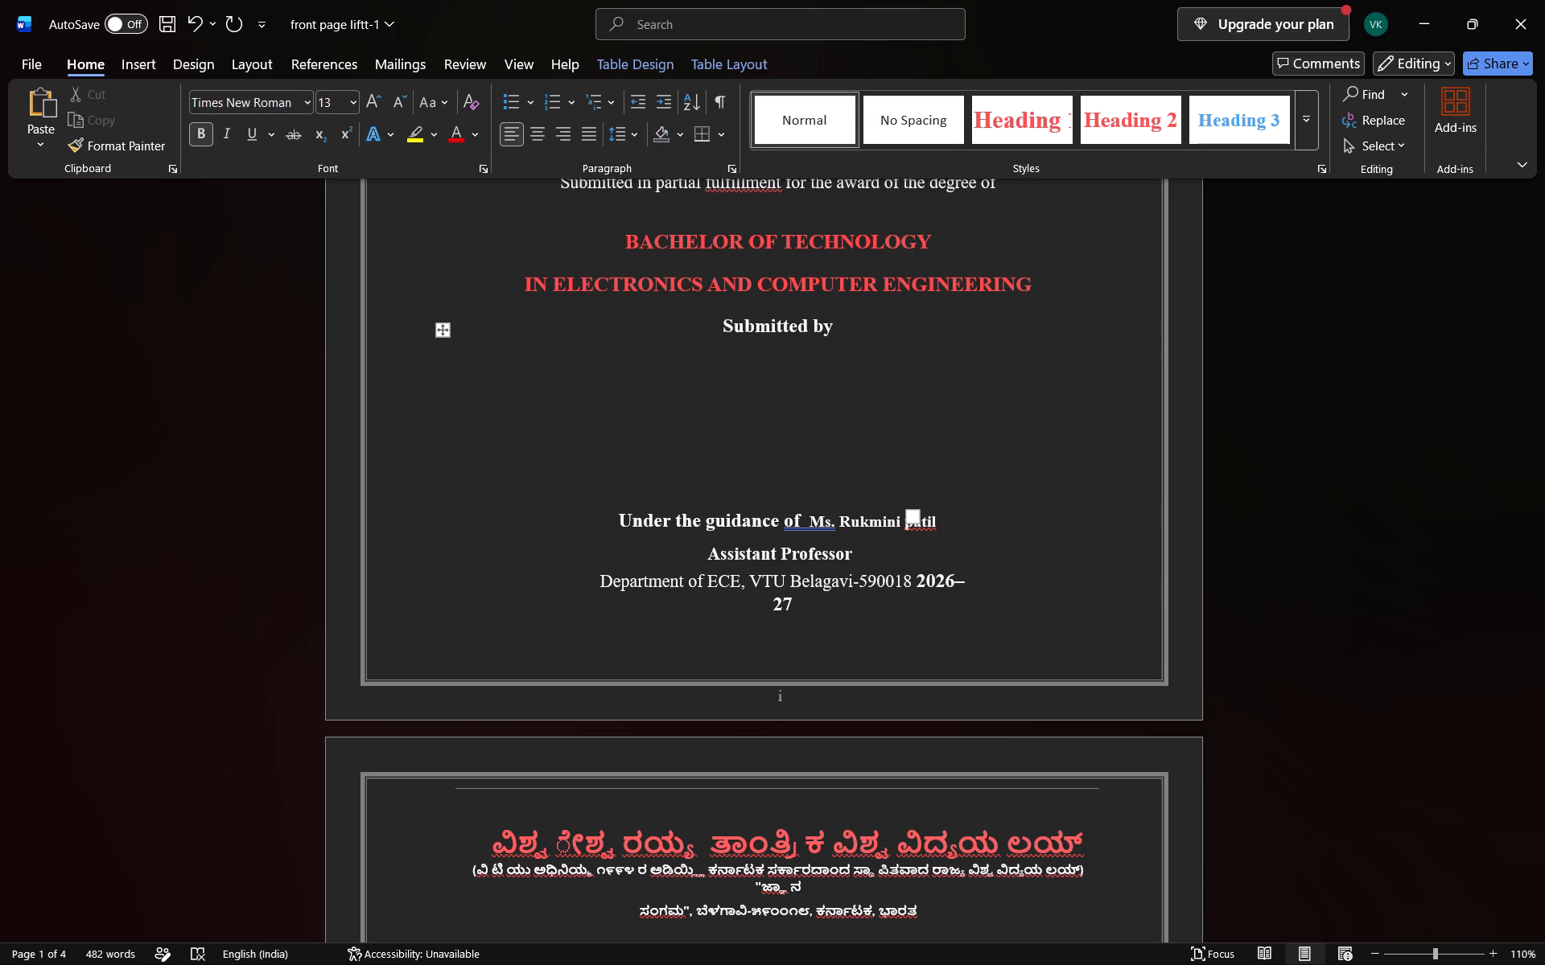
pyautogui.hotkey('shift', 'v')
pyautogui.press('BackSpace')
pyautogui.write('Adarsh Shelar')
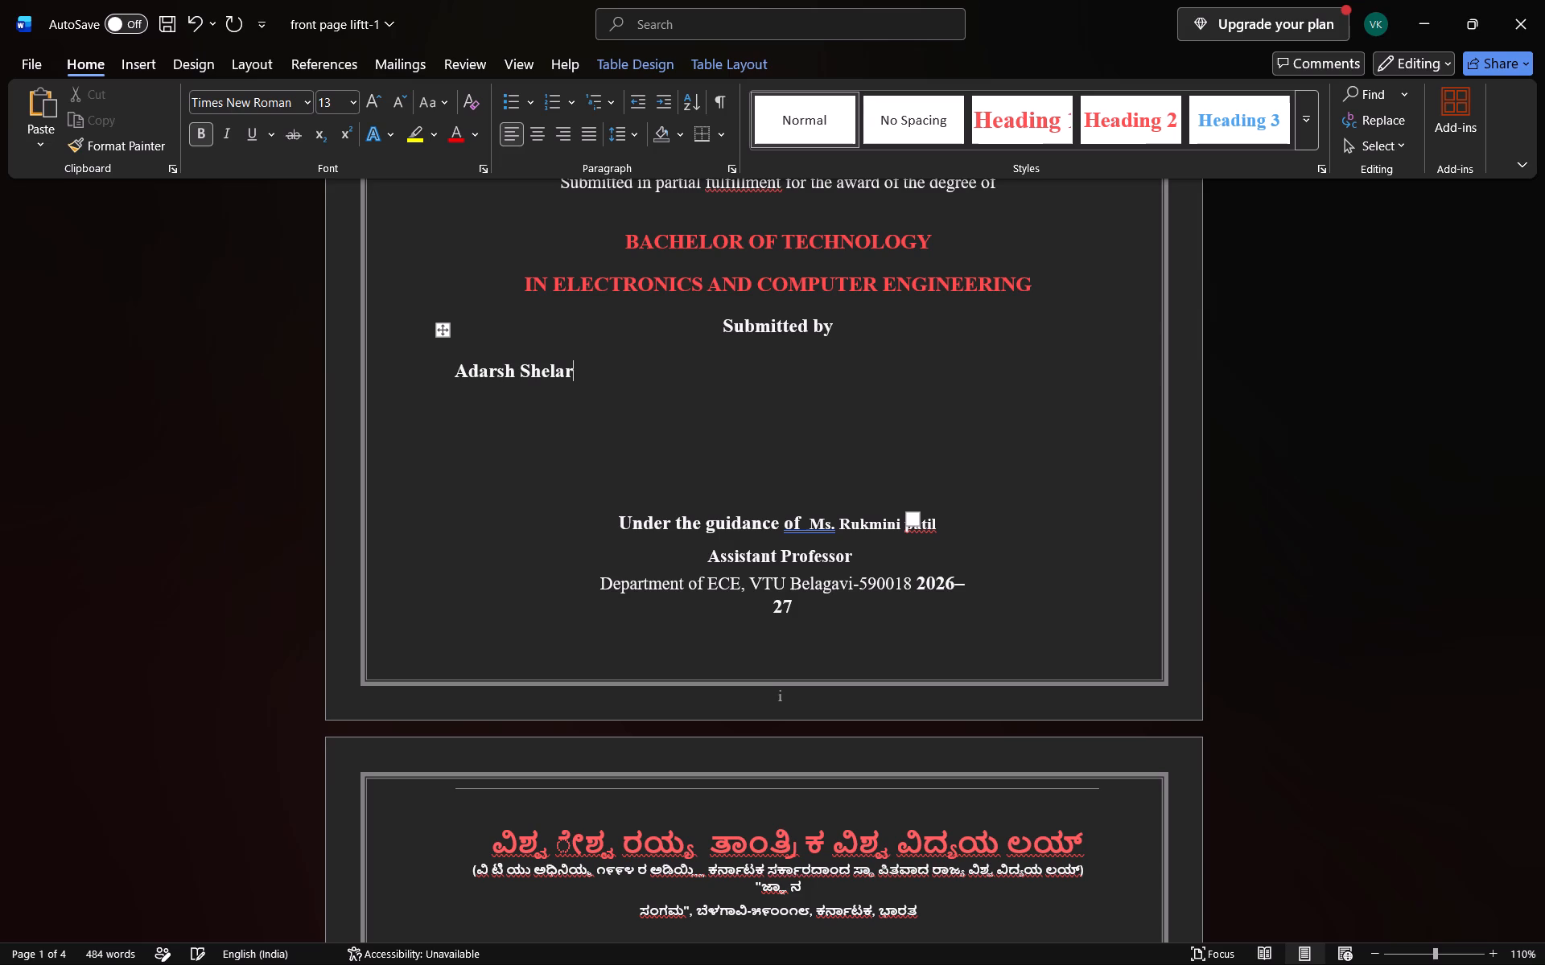
# Add the first student's registration number on the same line as the name, separated from it by a wide gap of spaces.
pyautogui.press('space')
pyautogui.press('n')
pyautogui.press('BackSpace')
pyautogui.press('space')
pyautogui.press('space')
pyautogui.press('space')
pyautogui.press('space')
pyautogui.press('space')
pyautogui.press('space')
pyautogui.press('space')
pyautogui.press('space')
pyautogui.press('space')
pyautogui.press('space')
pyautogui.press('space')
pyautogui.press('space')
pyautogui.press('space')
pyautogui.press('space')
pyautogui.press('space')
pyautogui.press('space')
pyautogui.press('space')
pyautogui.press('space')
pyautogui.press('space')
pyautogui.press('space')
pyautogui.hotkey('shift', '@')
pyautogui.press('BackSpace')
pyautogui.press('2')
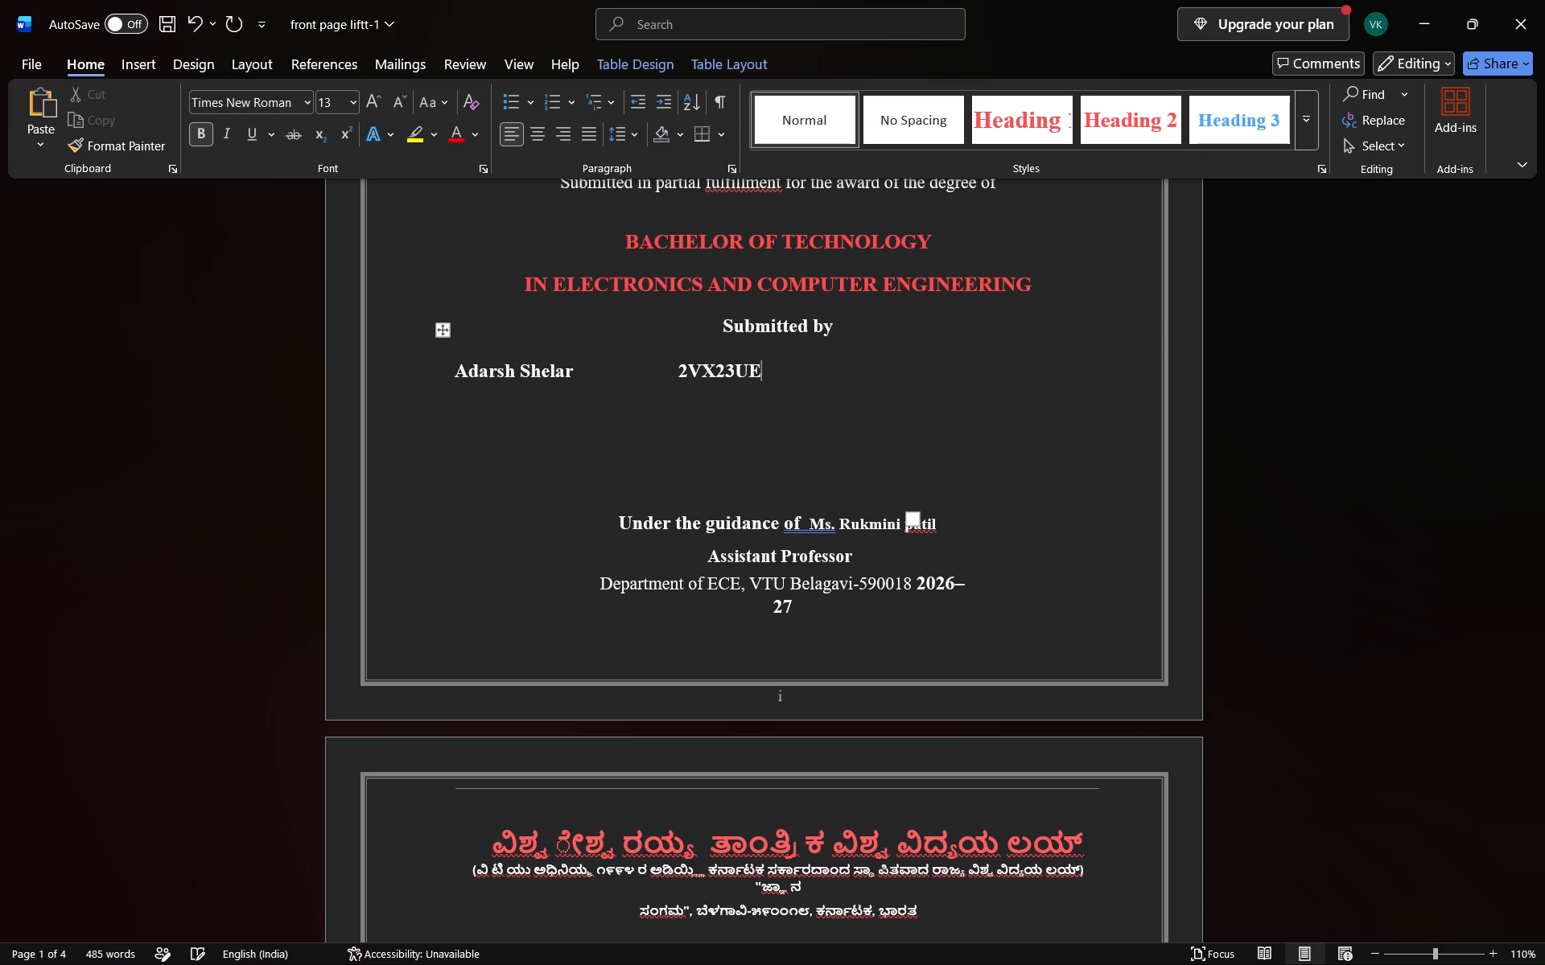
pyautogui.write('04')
# Enter the second student's name on the line directly below the first student's name.
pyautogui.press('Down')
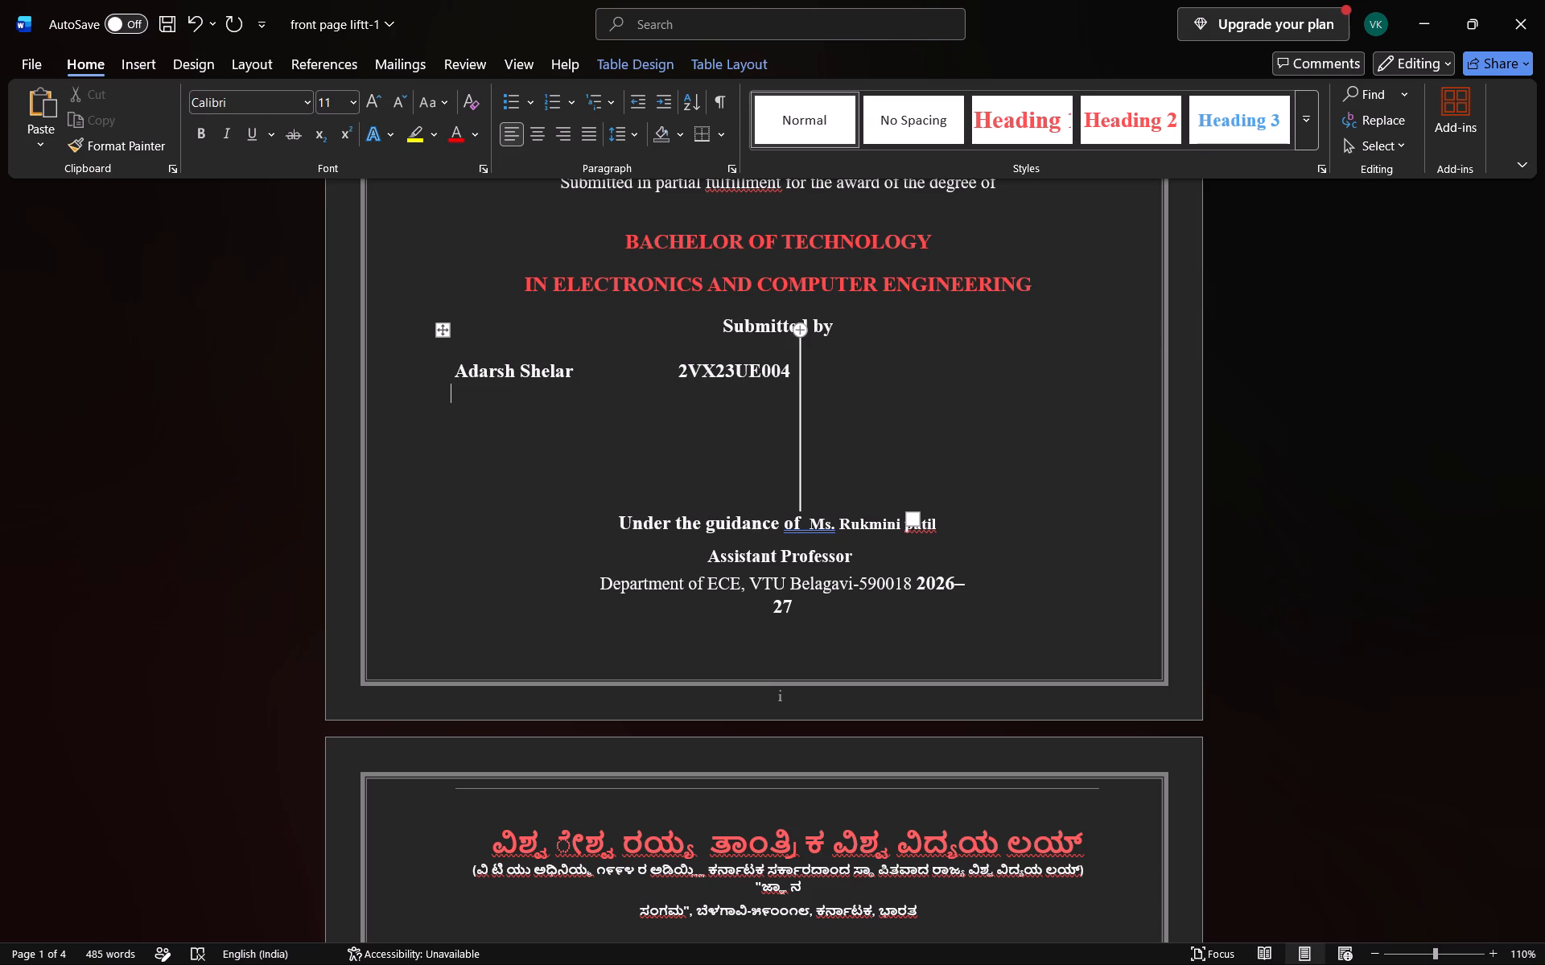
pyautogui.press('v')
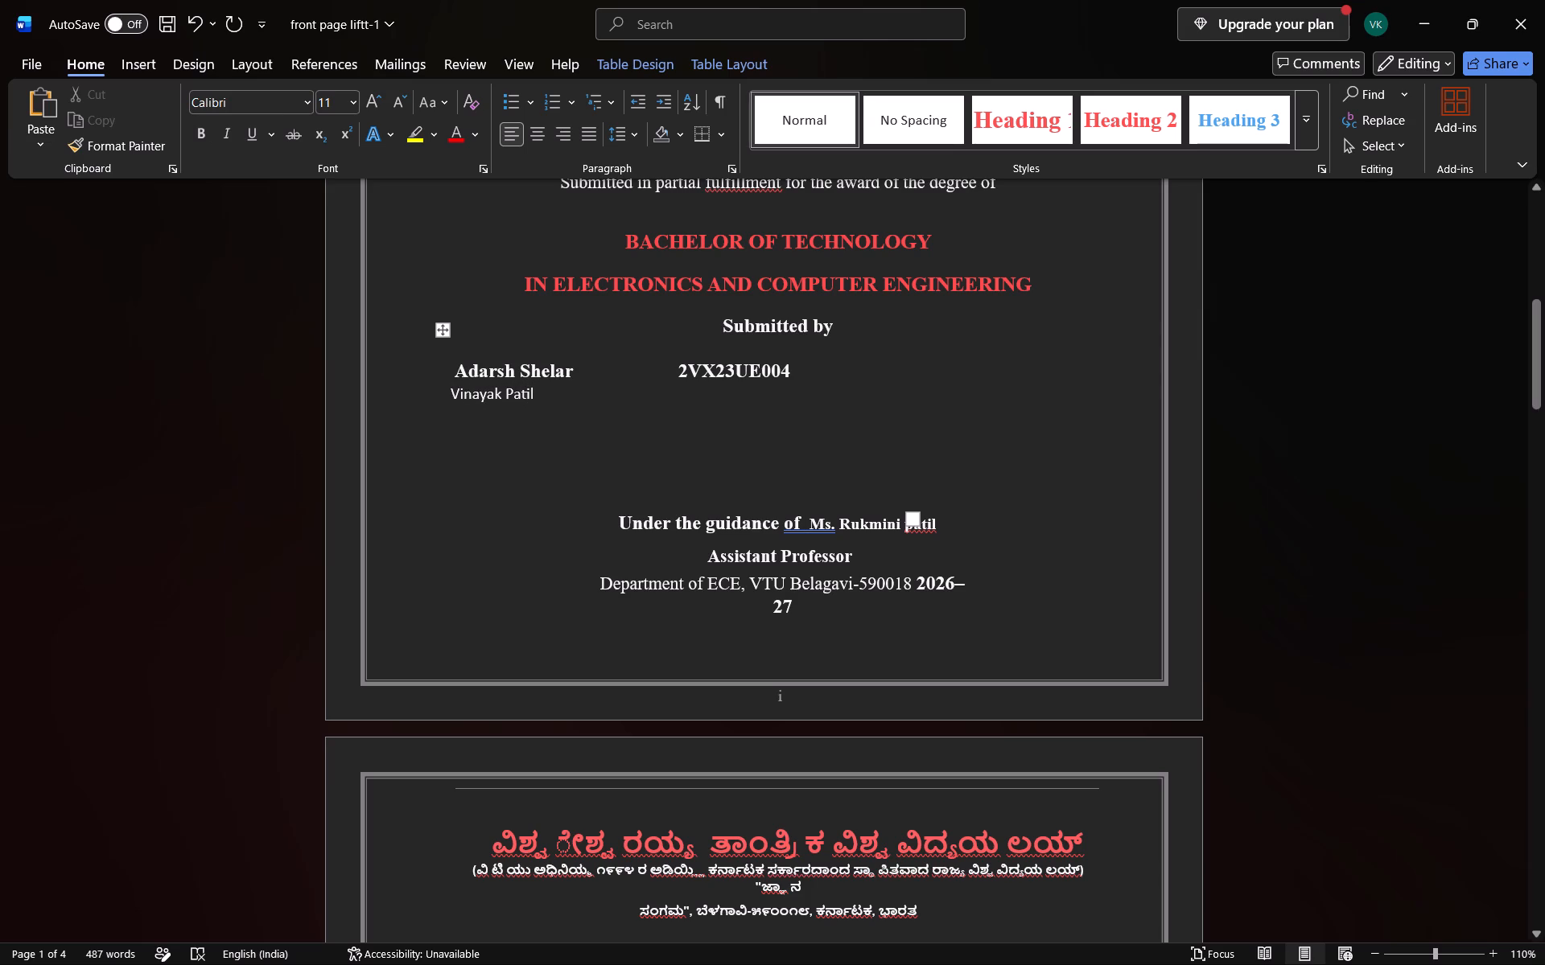
# Format the second student's name as bold Times New Roman at size 12, and indent it by one space.
pyautogui.moveTo(567, 396); pyautogui.dragTo(470, 393)
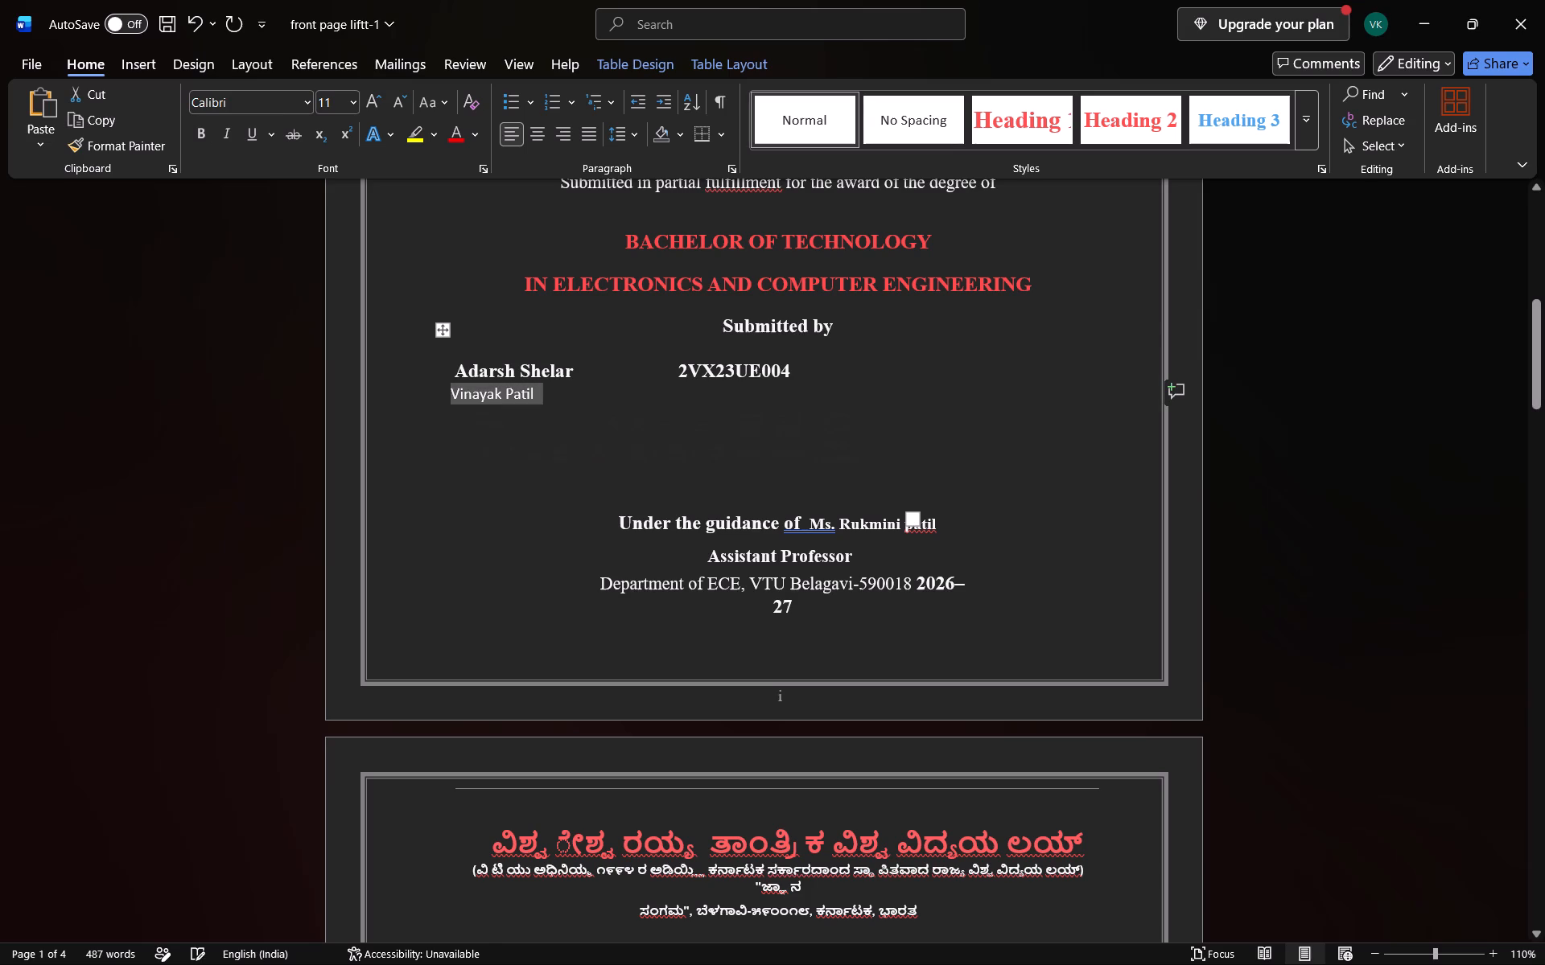
pyautogui.click(301, 104)
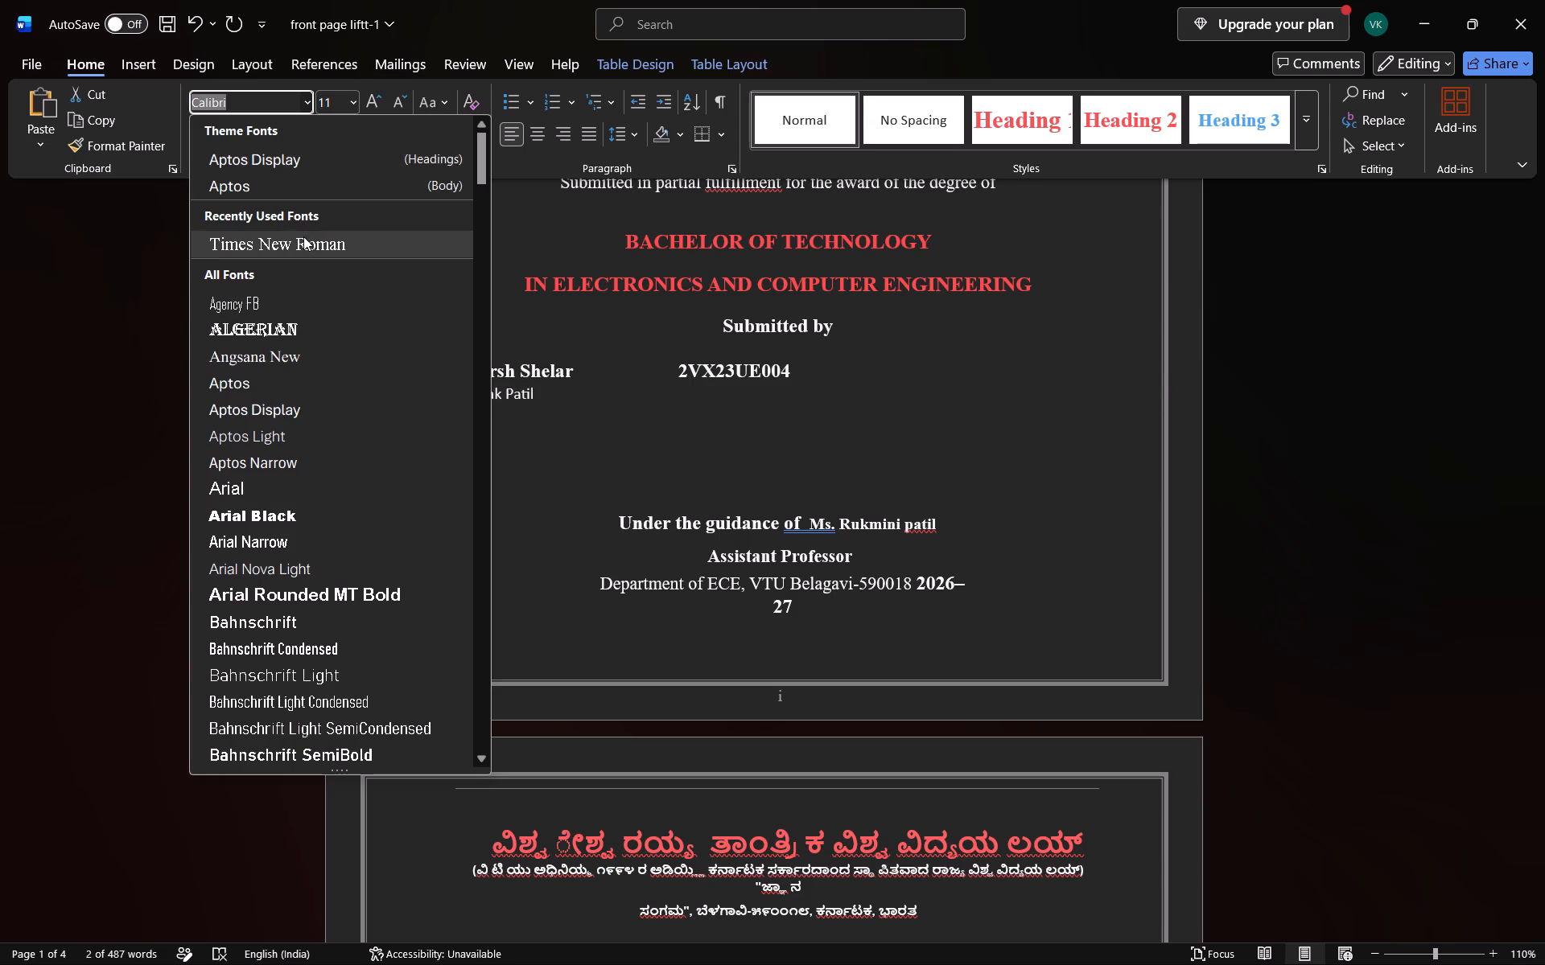
pyautogui.click(303, 236)
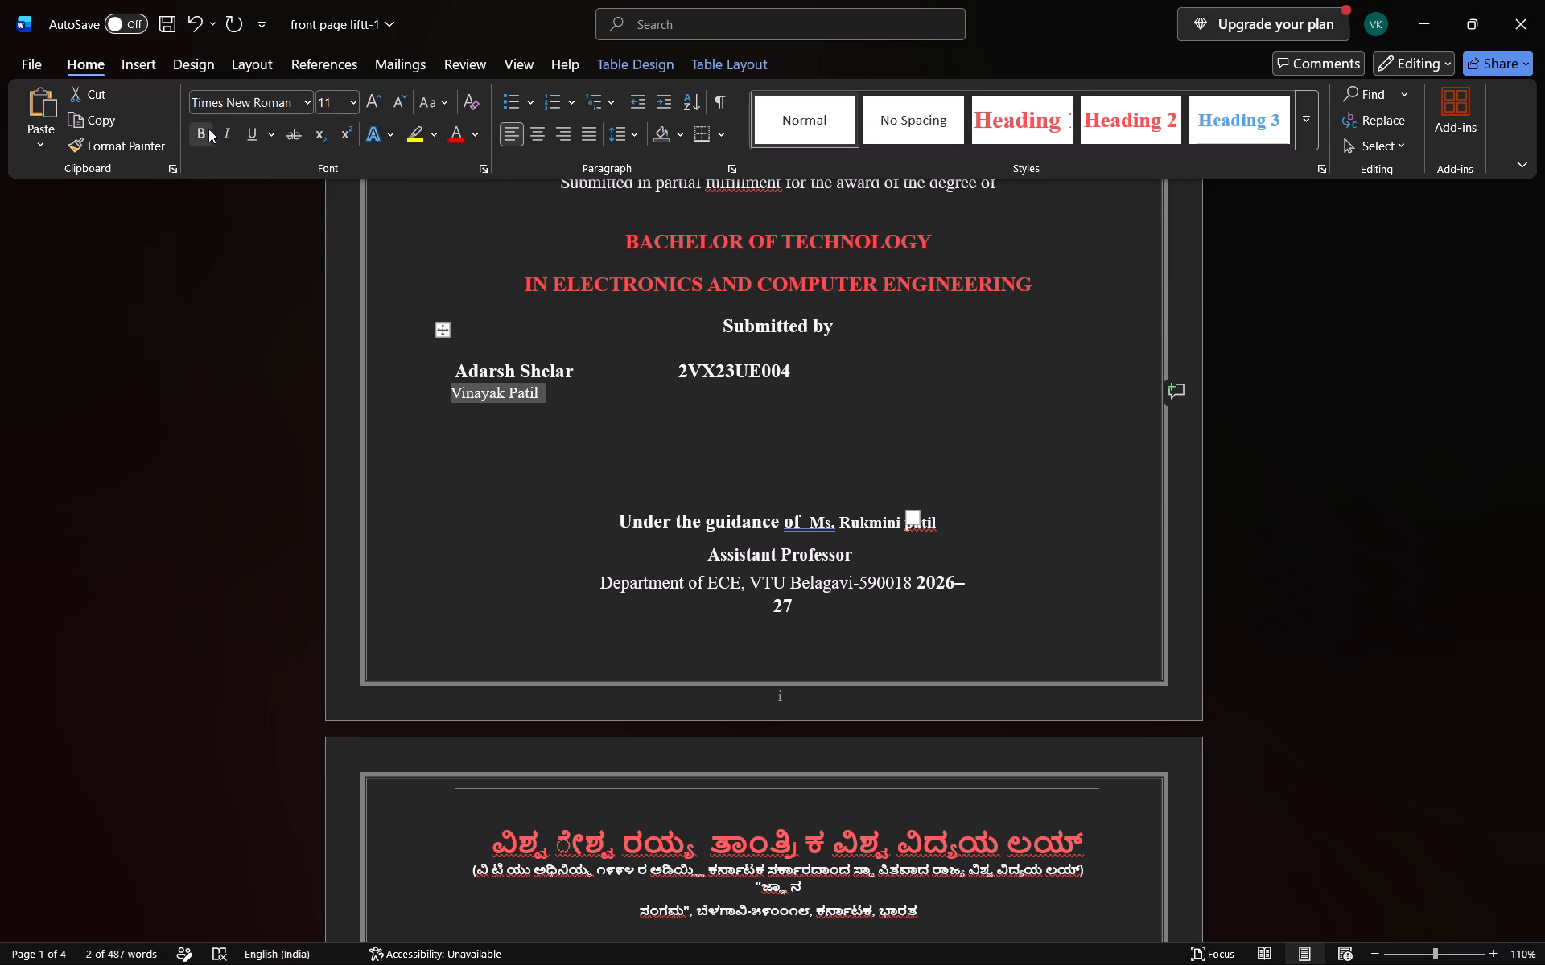
pyautogui.click(204, 129)
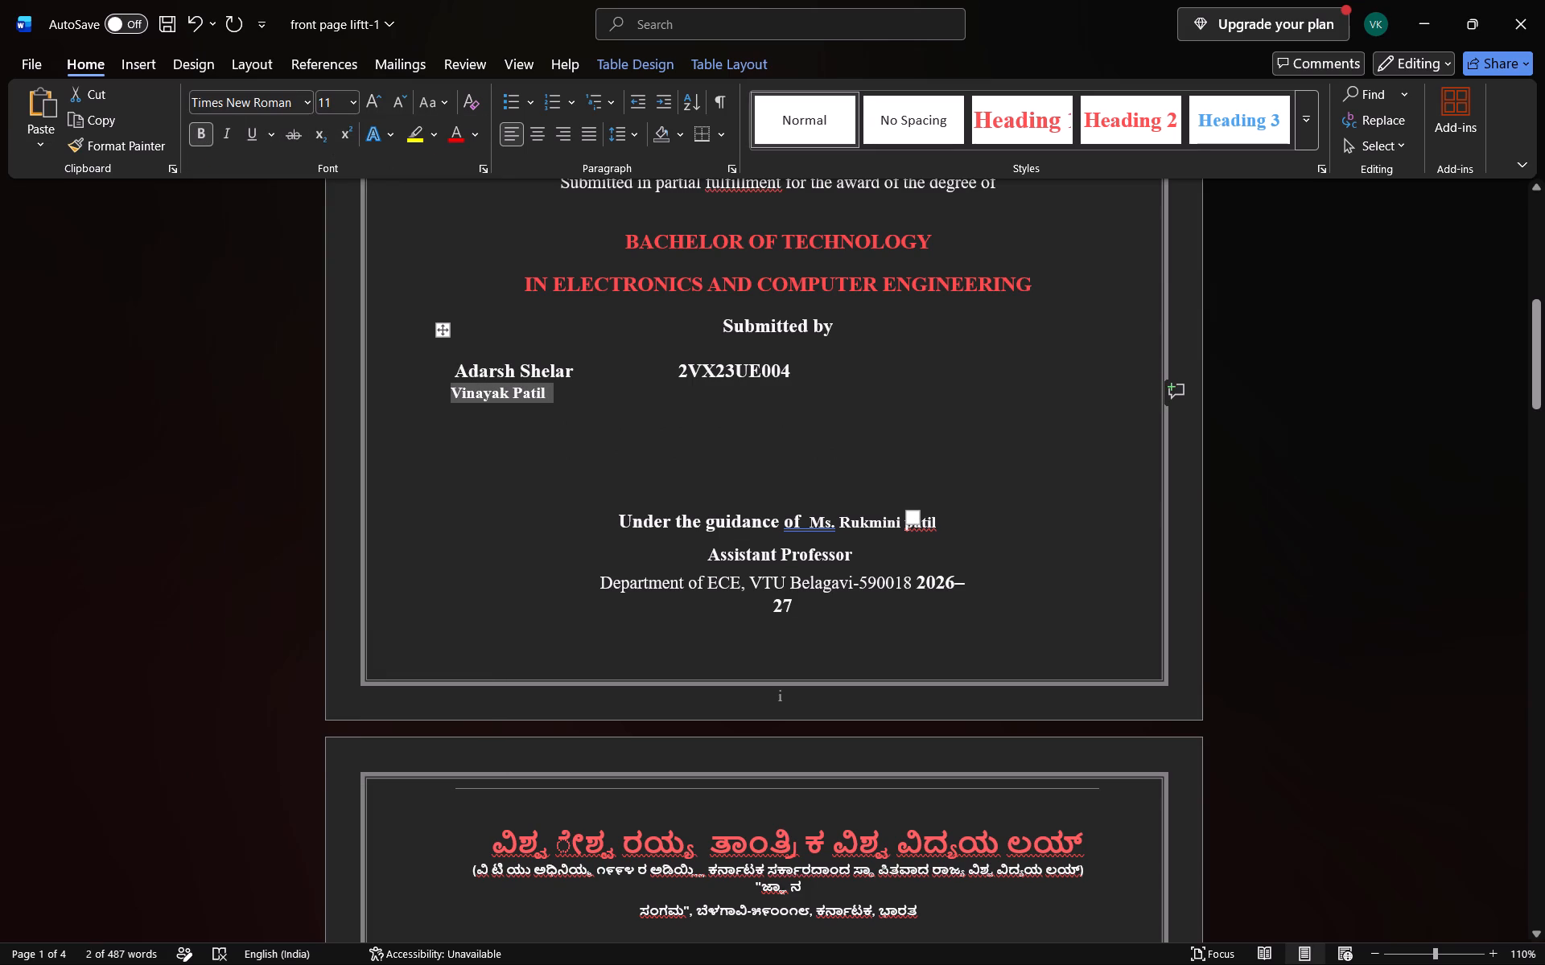
pyautogui.click(560, 394)
pyautogui.click(453, 396)
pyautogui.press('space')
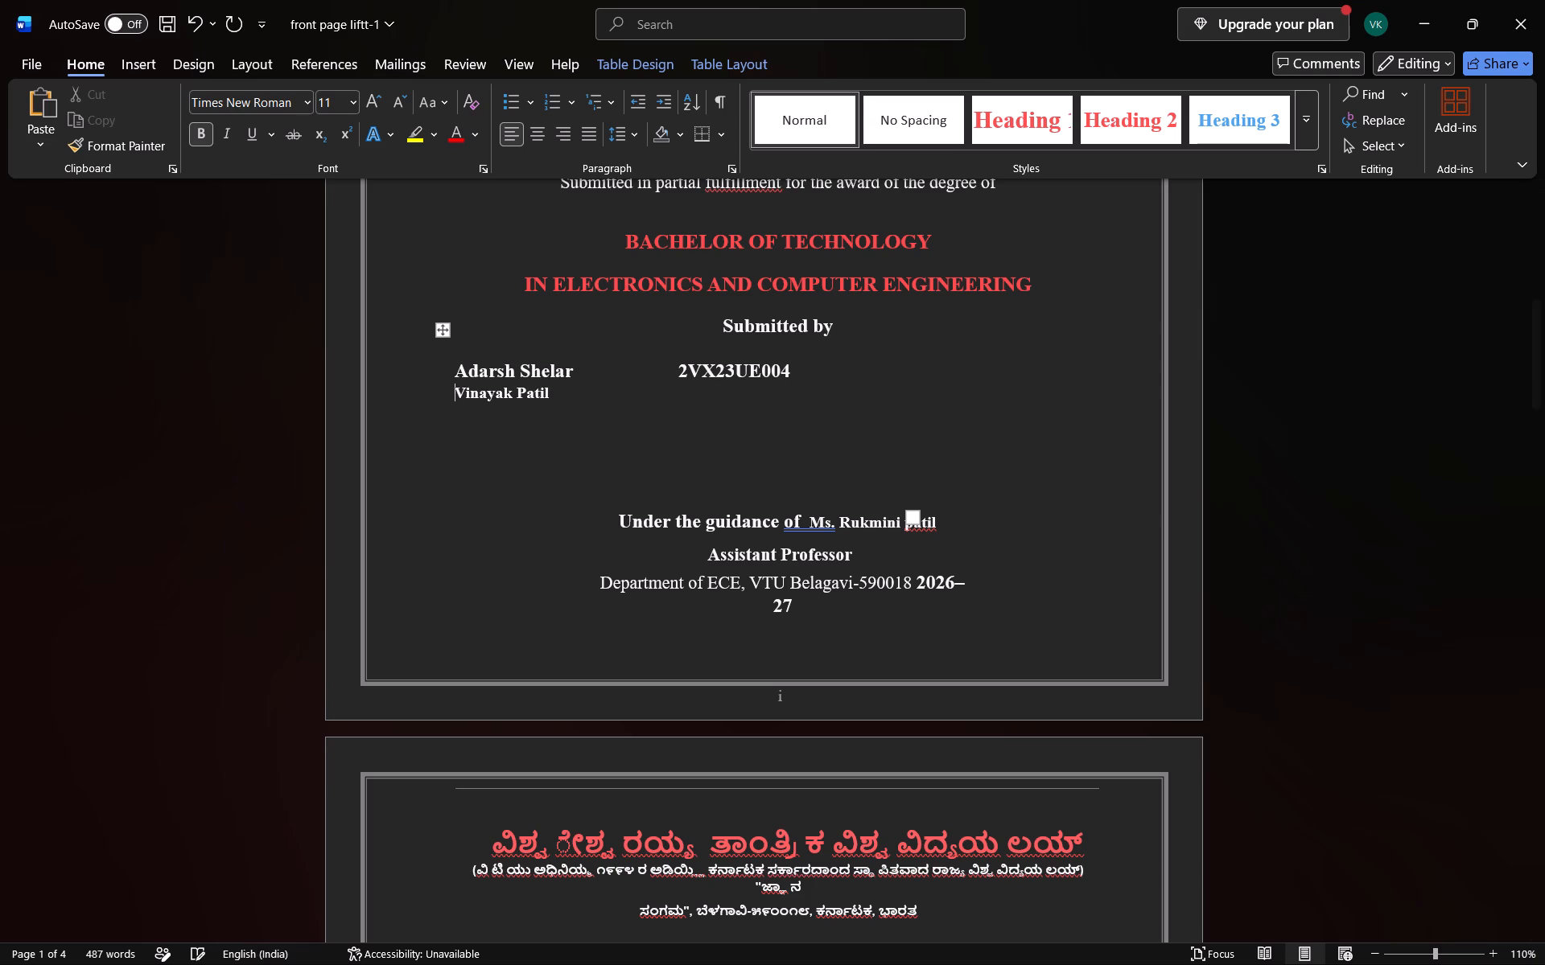
pyautogui.moveTo(559, 399); pyautogui.dragTo(464, 393)
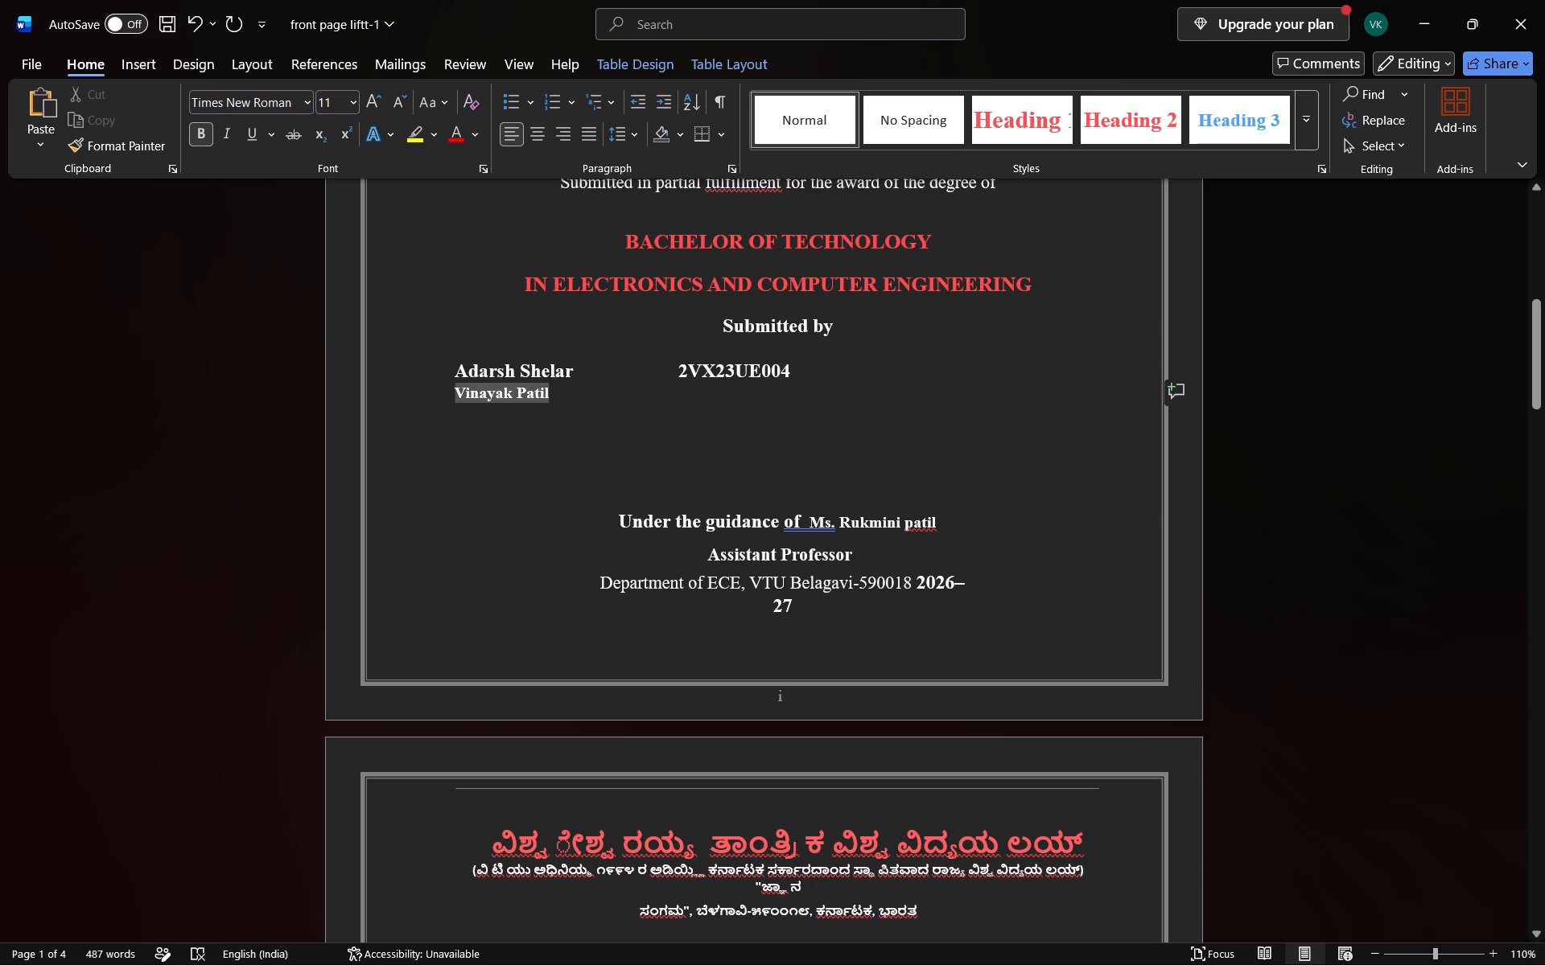
pyautogui.moveTo(464, 393); pyautogui.dragTo(463, 392)
pyautogui.click(372, 99)
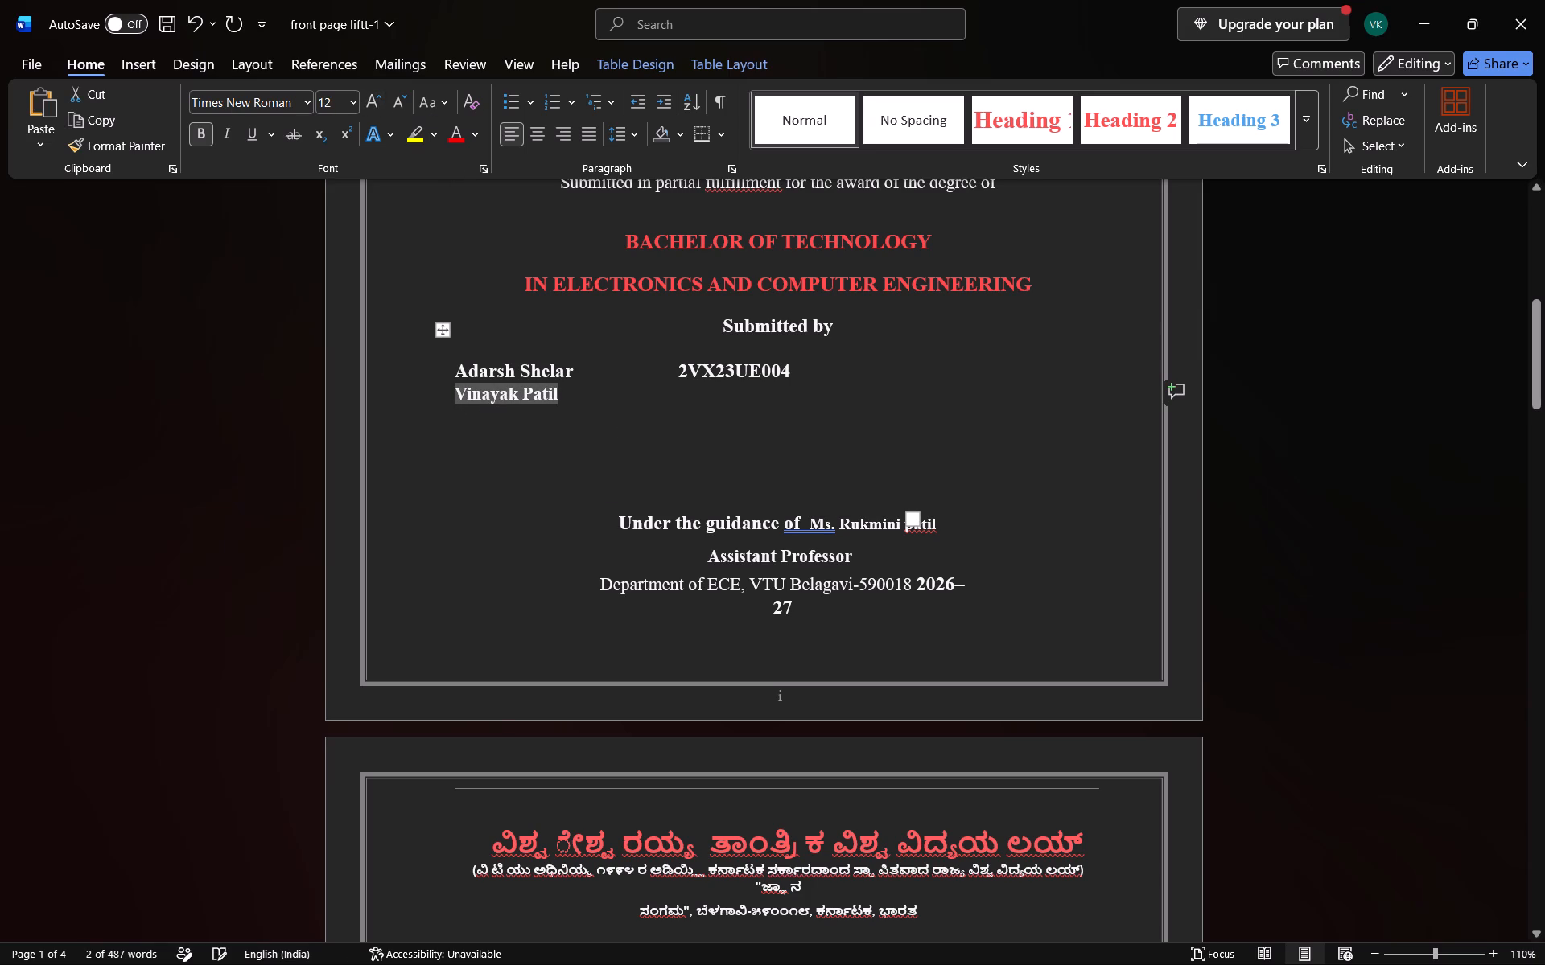
# Enter the second student's registration number beside the name, spaced across to line up under the first student's number.
pyautogui.click(602, 395)
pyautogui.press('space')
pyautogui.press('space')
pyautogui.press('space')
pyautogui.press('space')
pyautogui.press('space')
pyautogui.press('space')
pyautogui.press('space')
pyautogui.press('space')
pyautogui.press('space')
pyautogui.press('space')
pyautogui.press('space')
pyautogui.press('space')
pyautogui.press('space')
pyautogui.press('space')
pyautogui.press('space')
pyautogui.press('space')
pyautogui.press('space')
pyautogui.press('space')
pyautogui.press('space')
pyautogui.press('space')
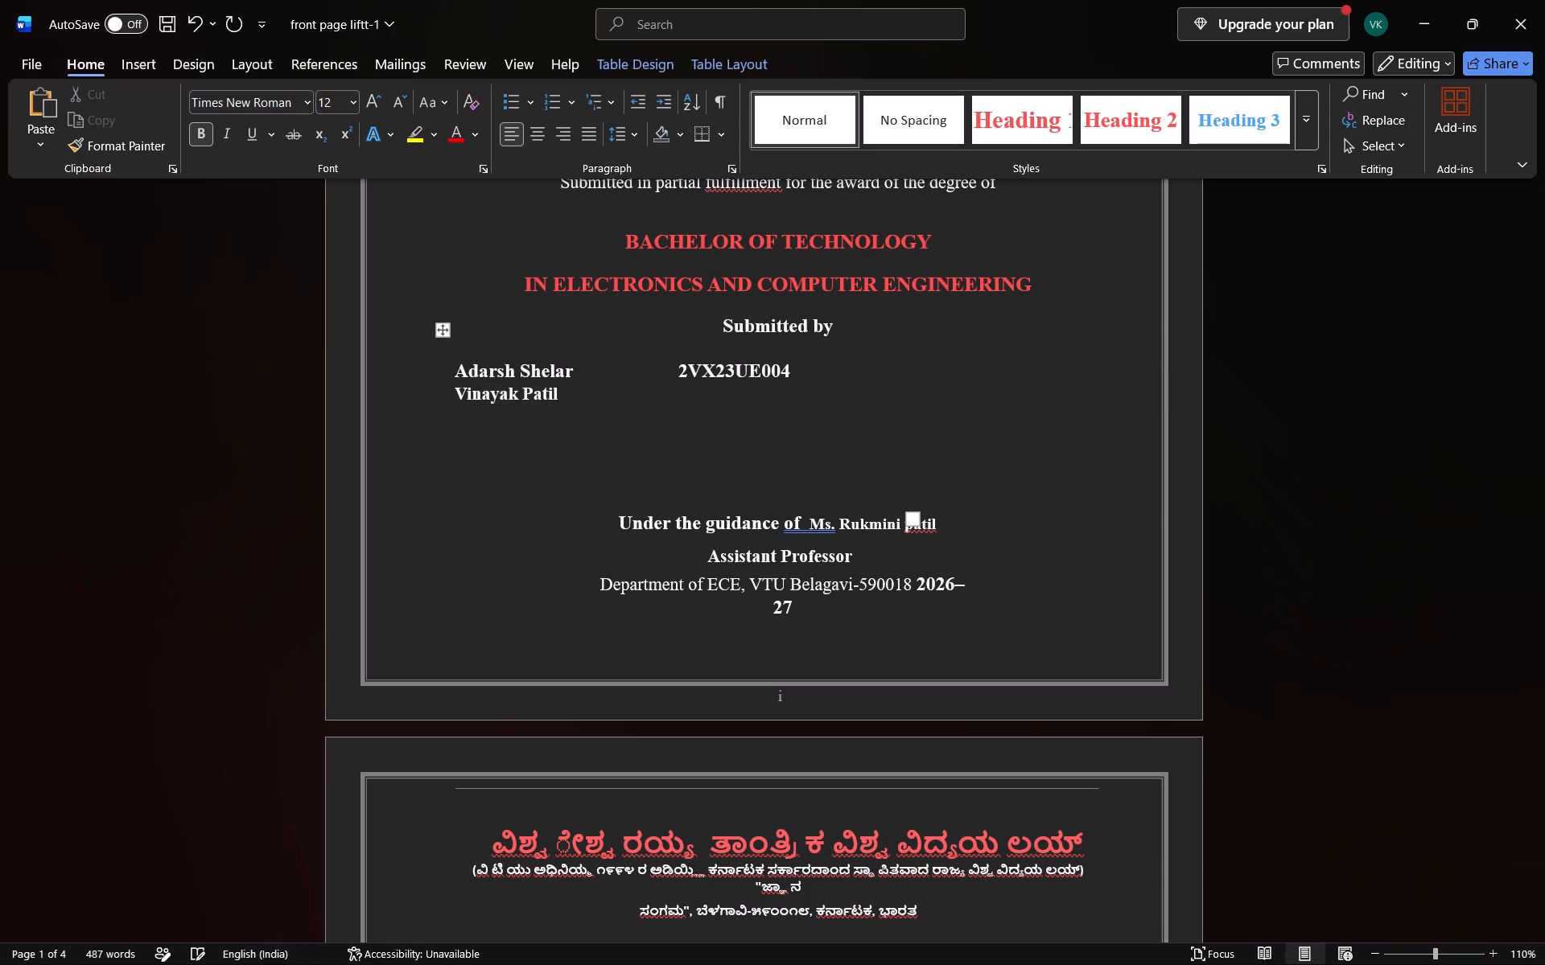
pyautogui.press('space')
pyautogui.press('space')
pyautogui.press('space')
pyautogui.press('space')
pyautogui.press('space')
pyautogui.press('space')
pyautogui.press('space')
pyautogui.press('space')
pyautogui.press('BackSpace')
pyautogui.press('BackSpace')
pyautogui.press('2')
pyautogui.press('BackSpace')
pyautogui.press('Right')
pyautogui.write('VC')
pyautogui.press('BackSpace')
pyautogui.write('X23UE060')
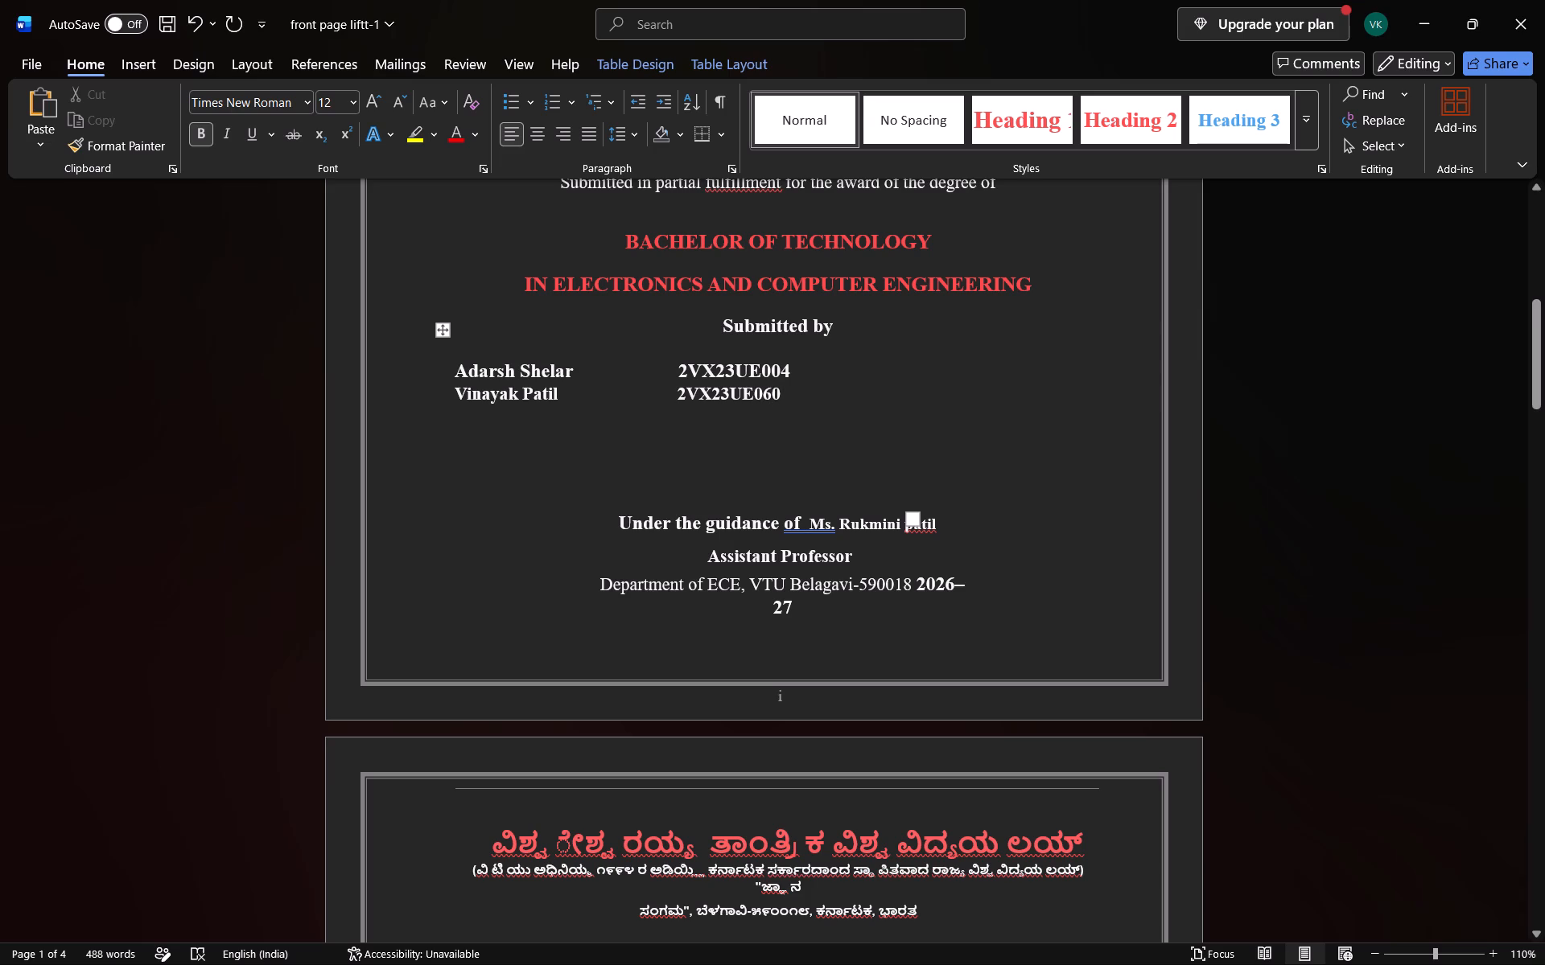
# Enter the third student's name in Times New Roman on the line directly below the second student's name, indented by one space.
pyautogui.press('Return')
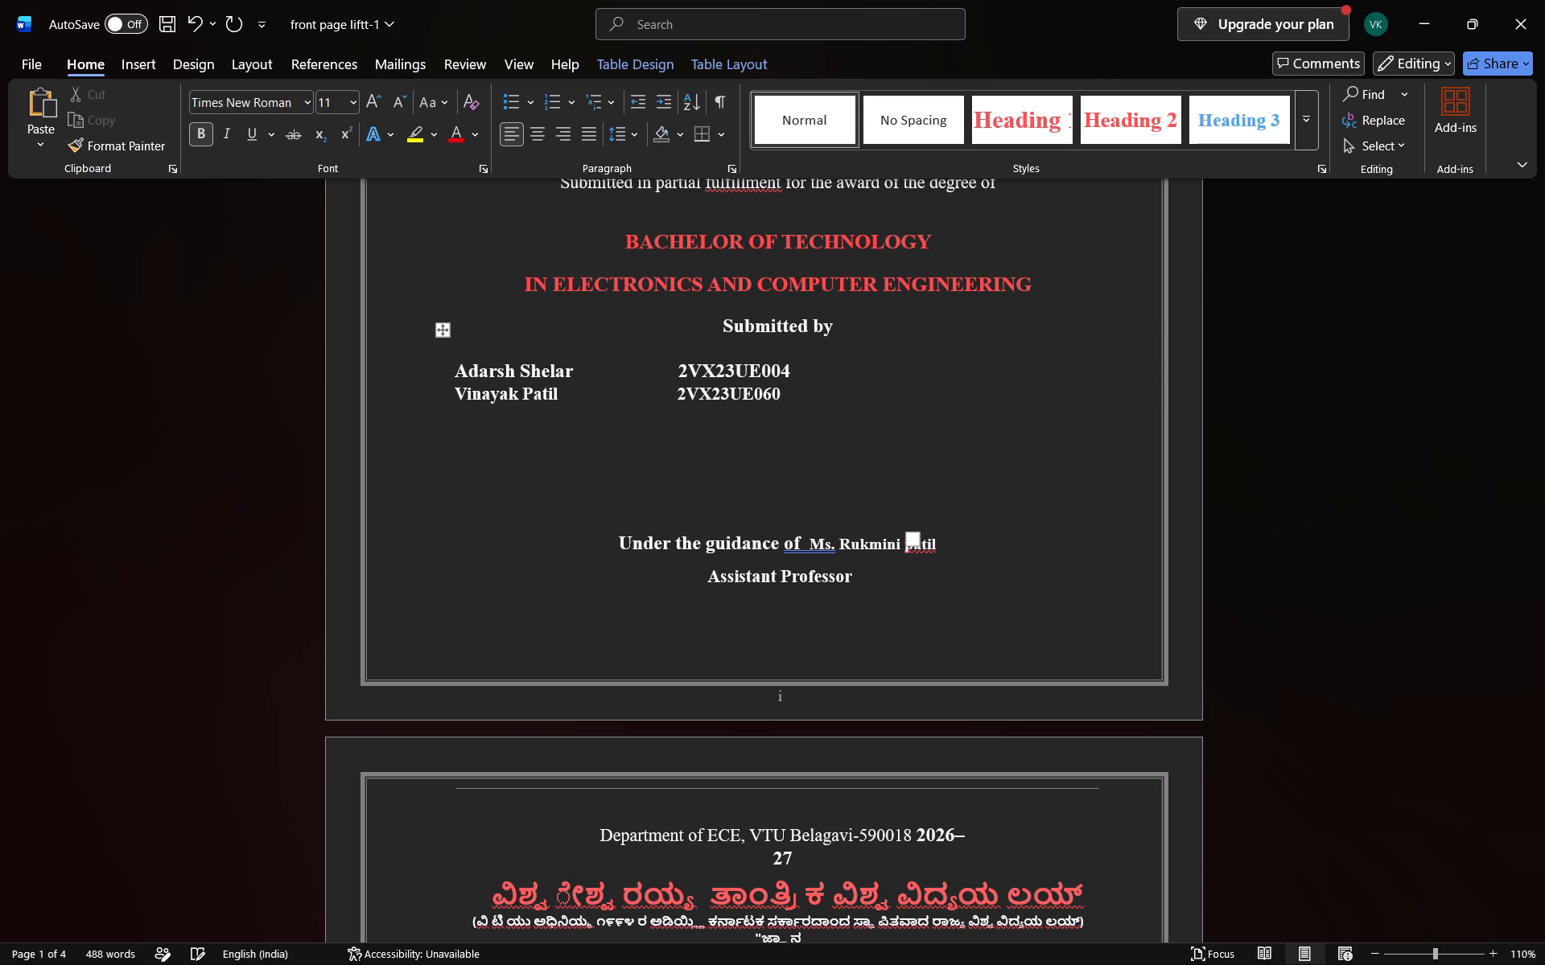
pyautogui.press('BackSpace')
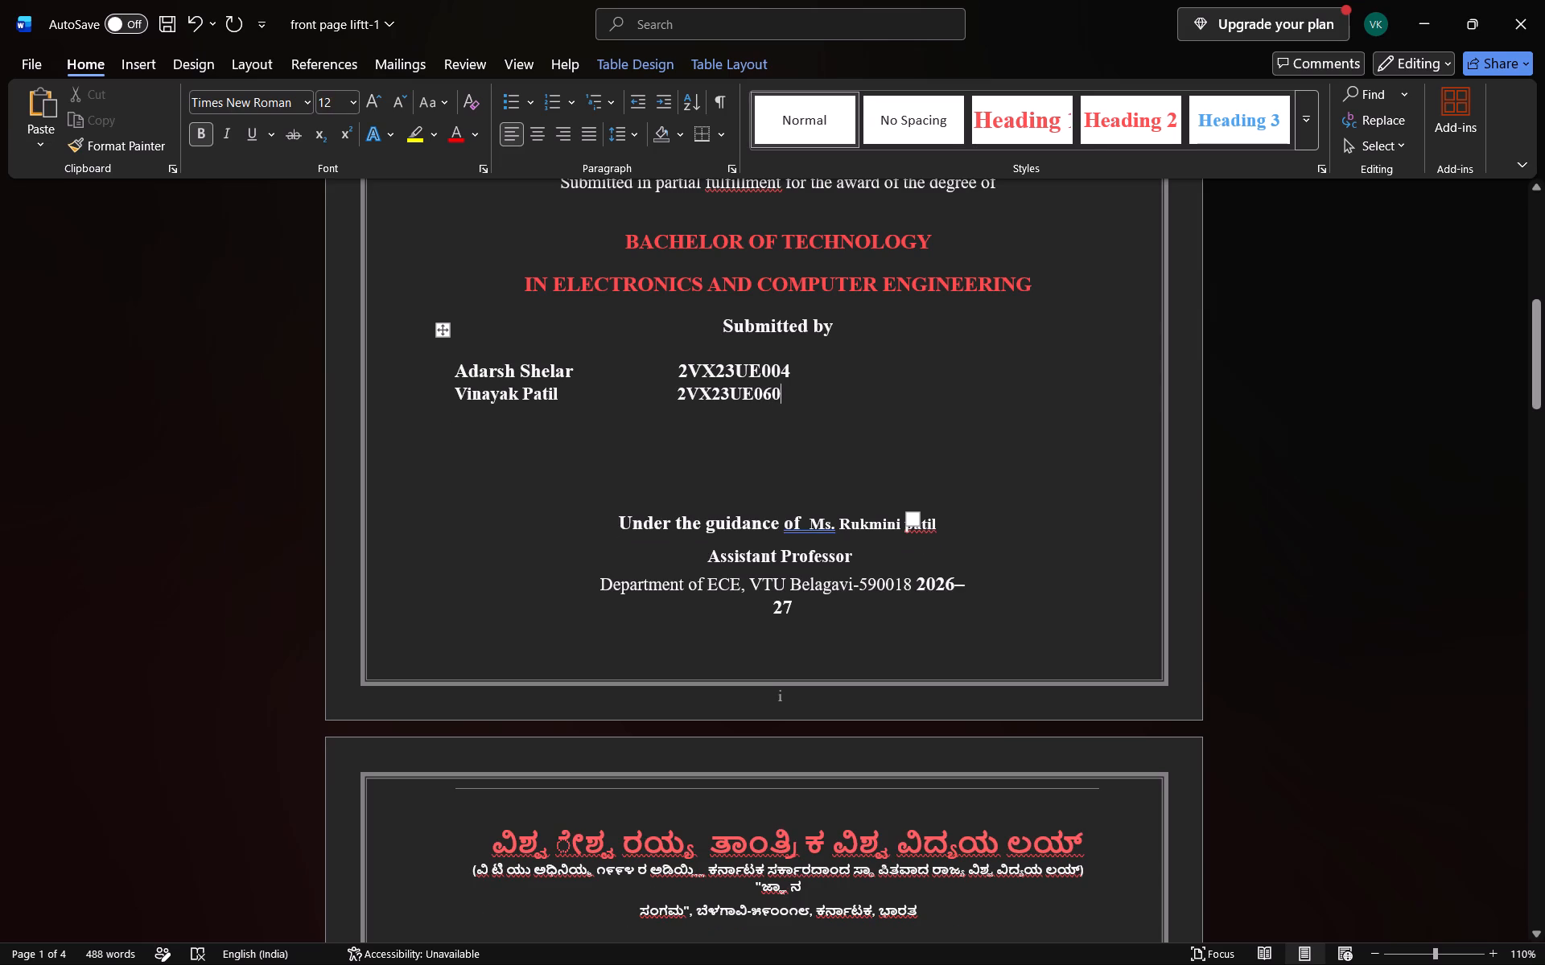
pyautogui.click(468, 421)
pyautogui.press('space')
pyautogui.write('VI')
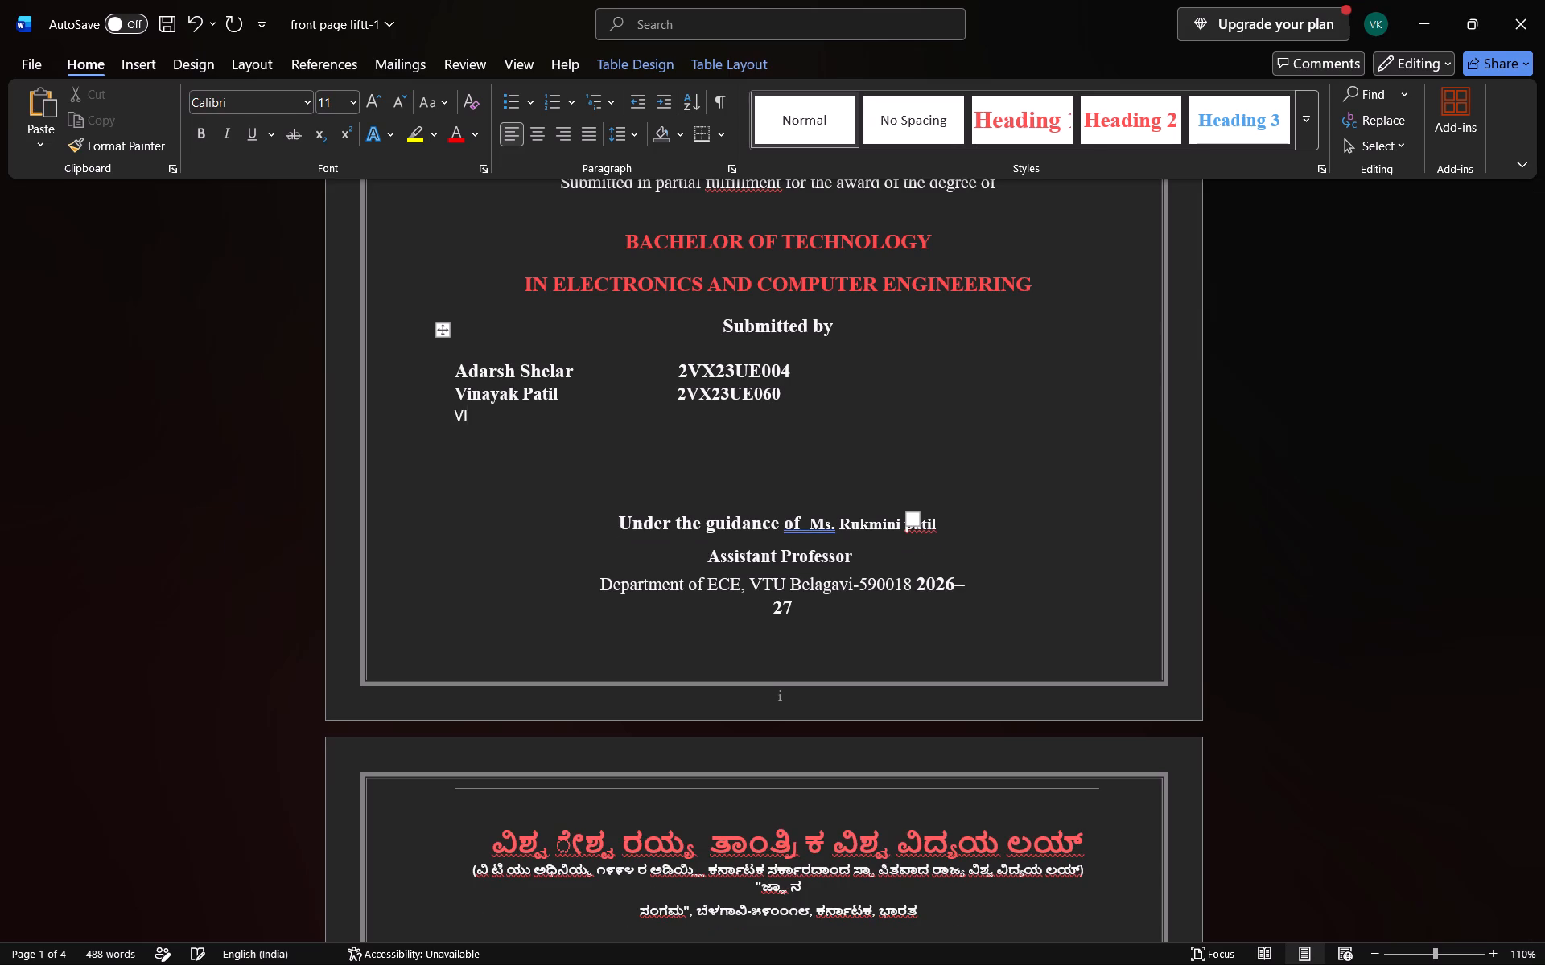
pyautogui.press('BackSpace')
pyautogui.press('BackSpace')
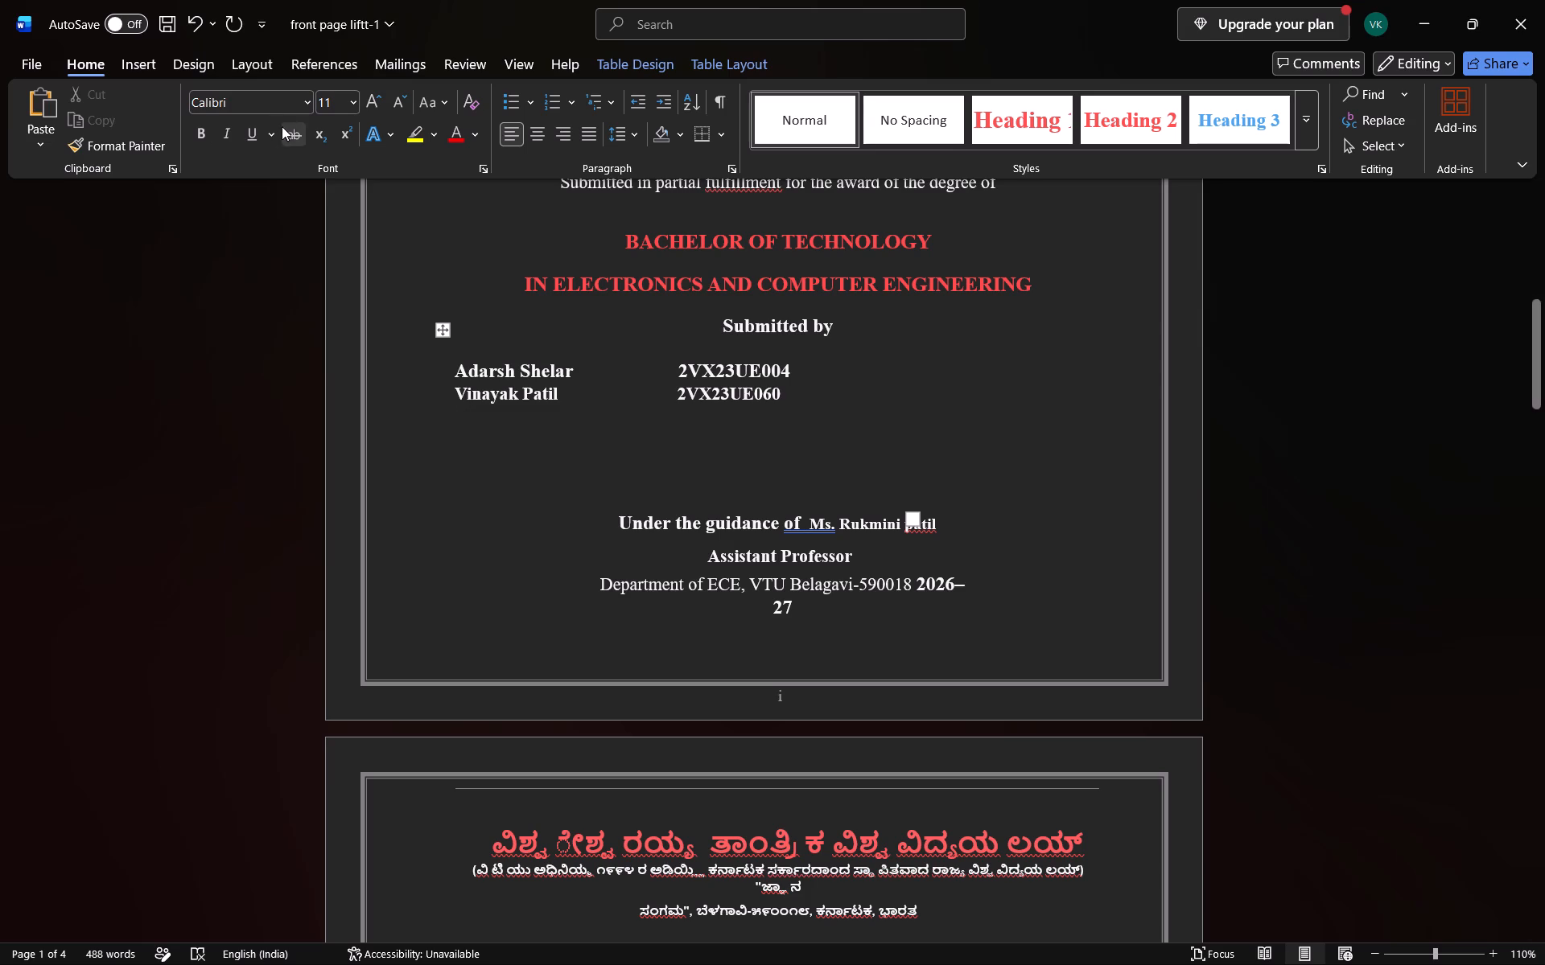
pyautogui.click(313, 107)
pyautogui.click(305, 96)
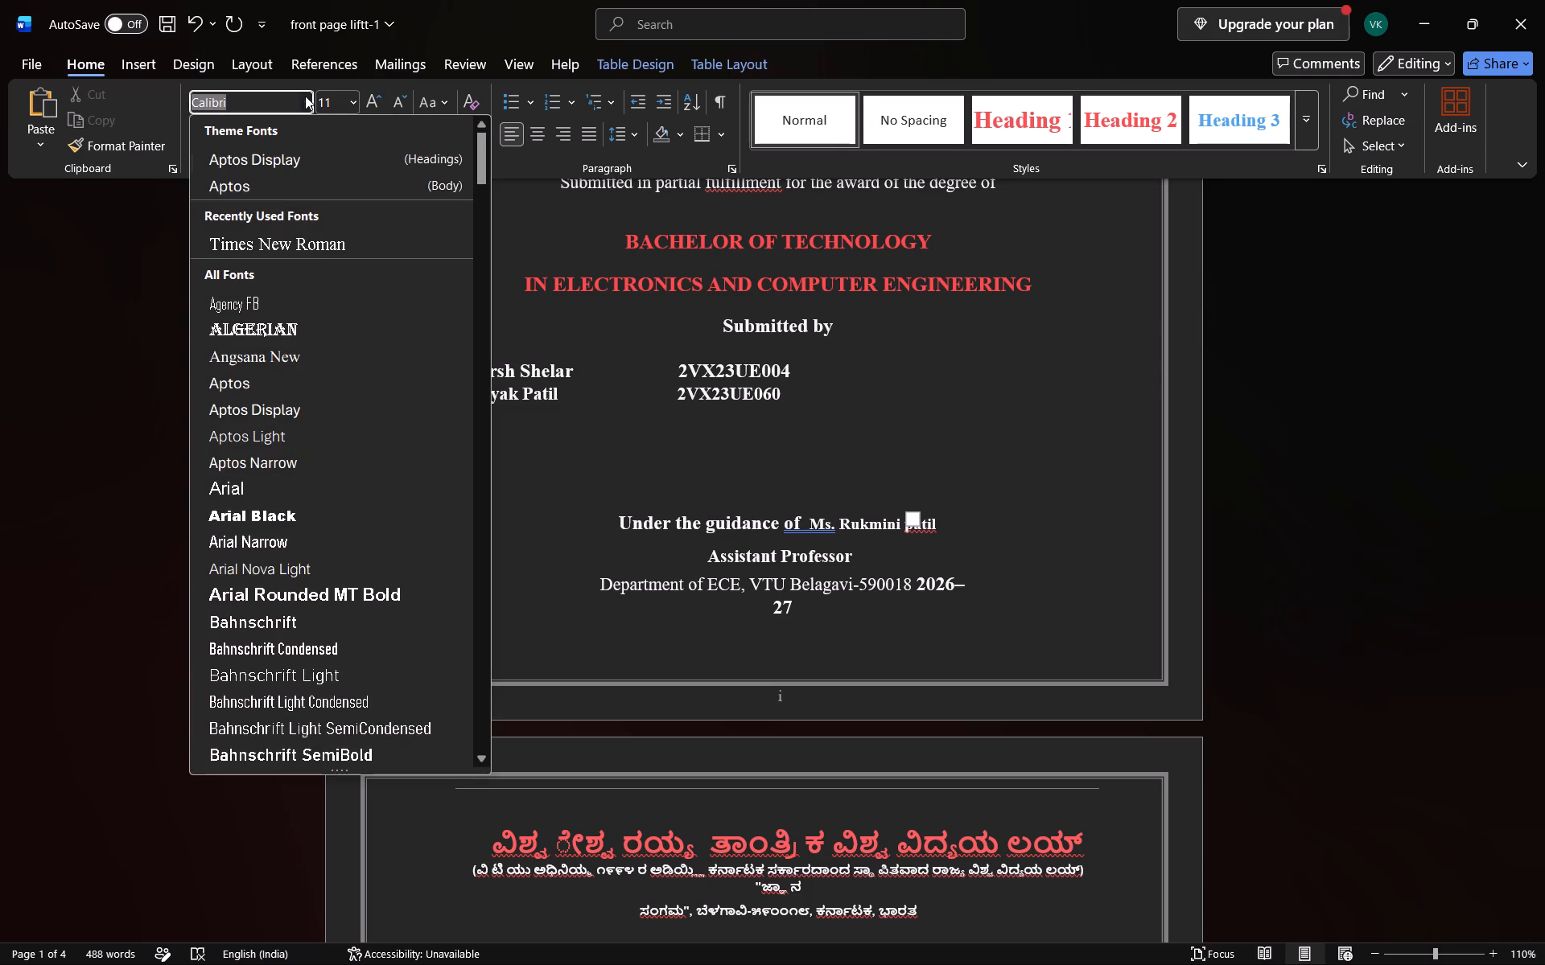
pyautogui.click(272, 244)
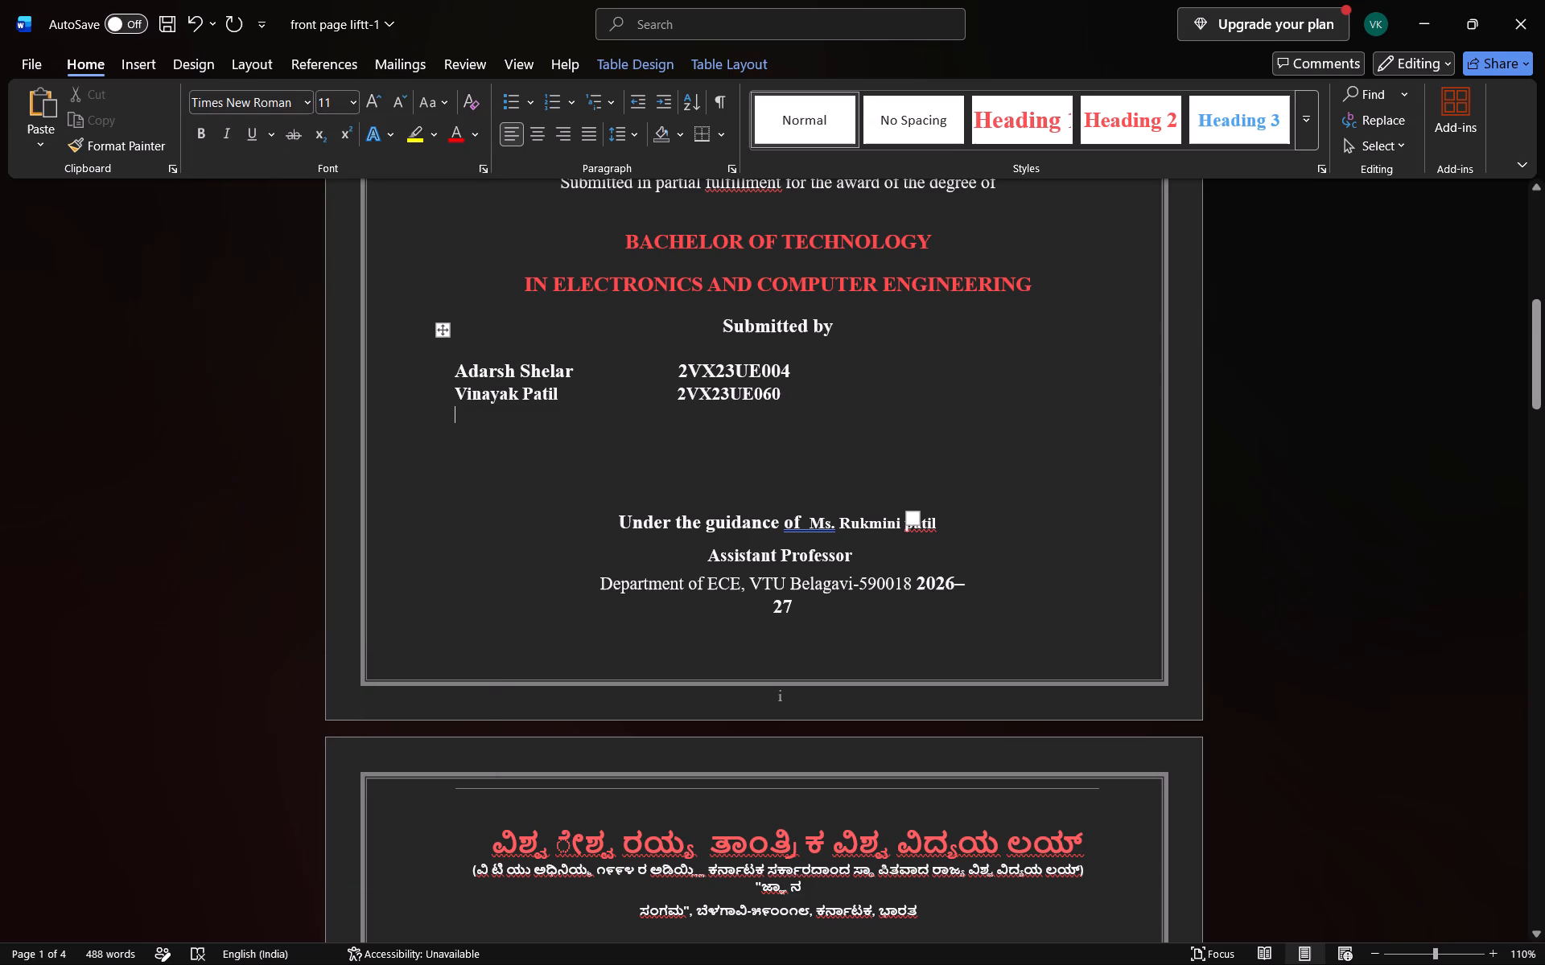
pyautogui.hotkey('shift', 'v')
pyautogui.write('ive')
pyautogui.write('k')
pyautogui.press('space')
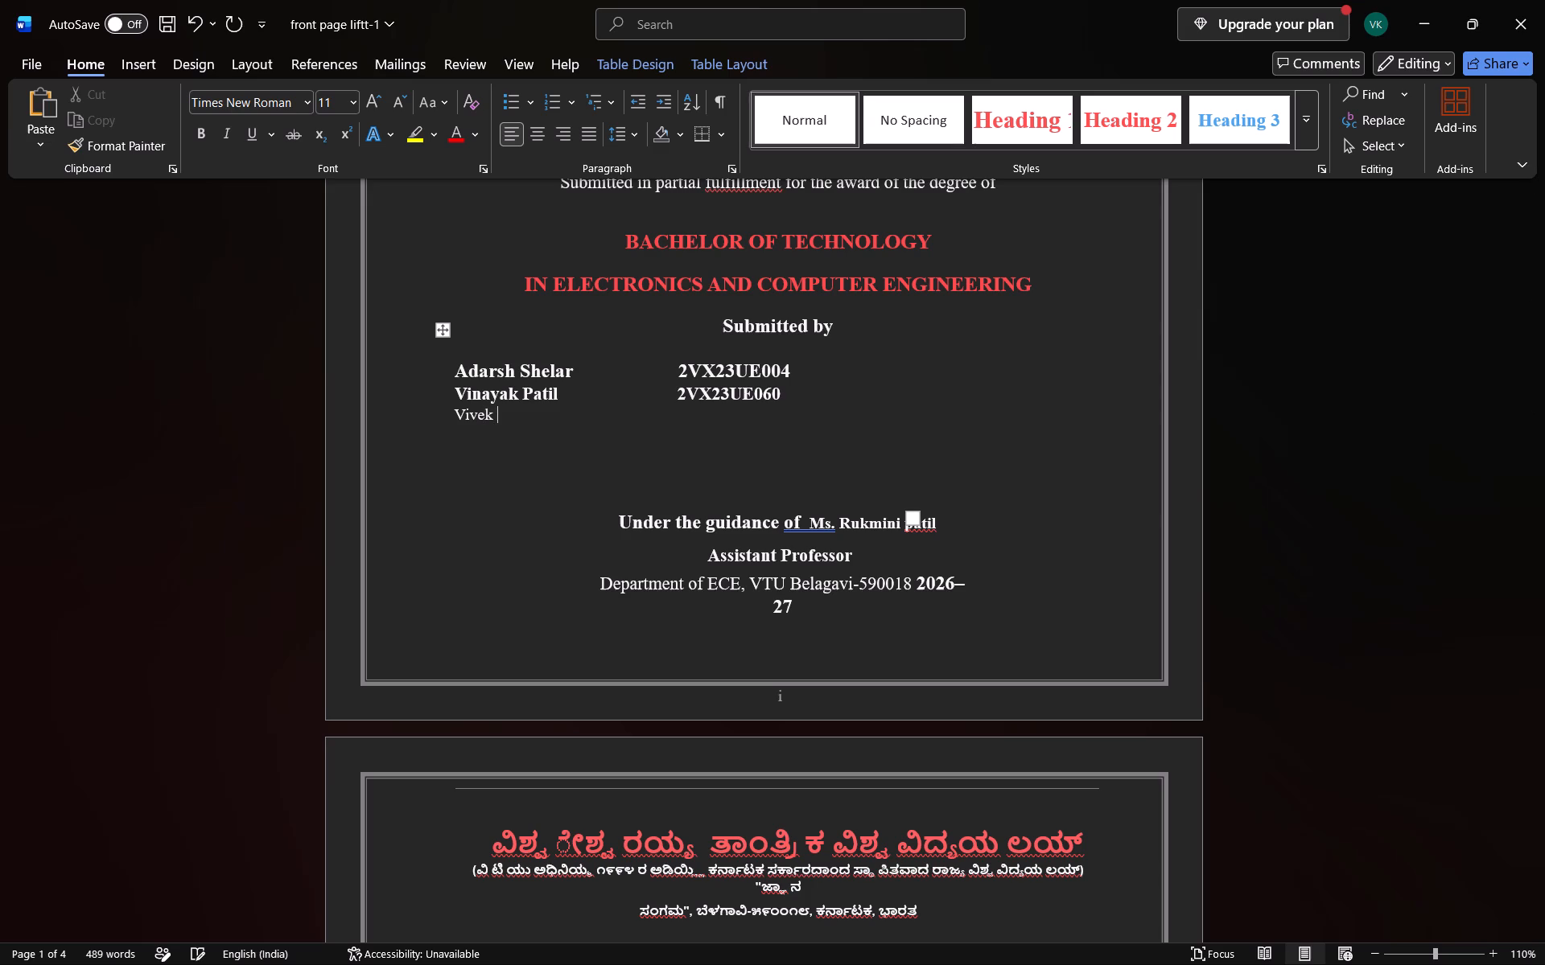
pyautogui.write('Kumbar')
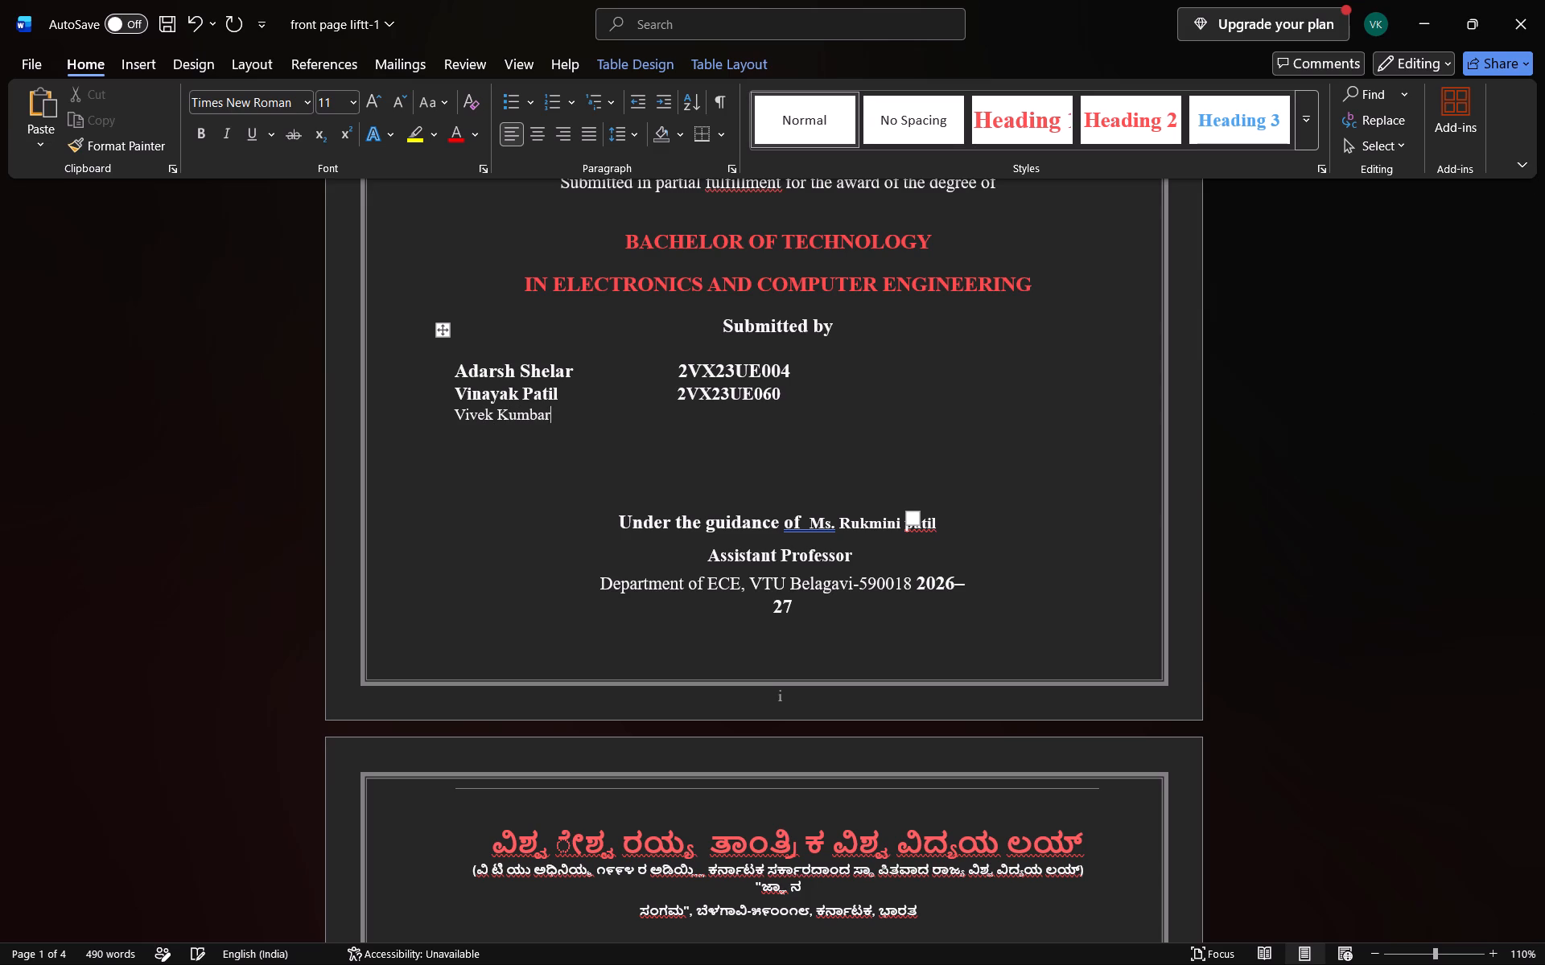
# Format the third student's name as bold at size 12.
pyautogui.moveTo(553, 415); pyautogui.dragTo(426, 415)
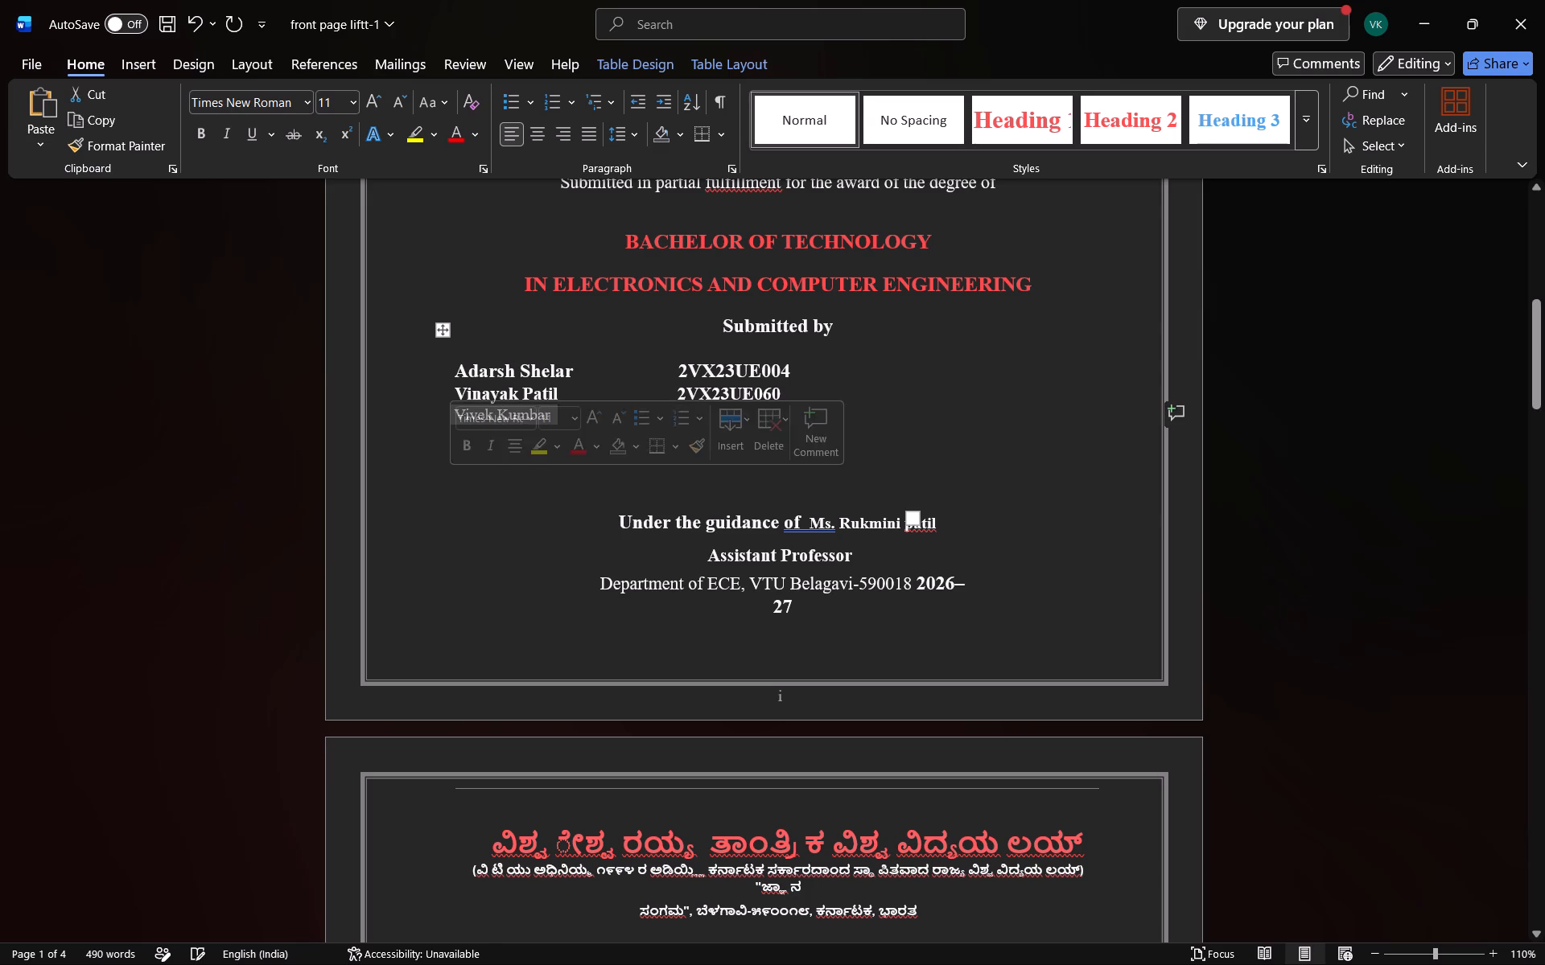
pyautogui.click(365, 106)
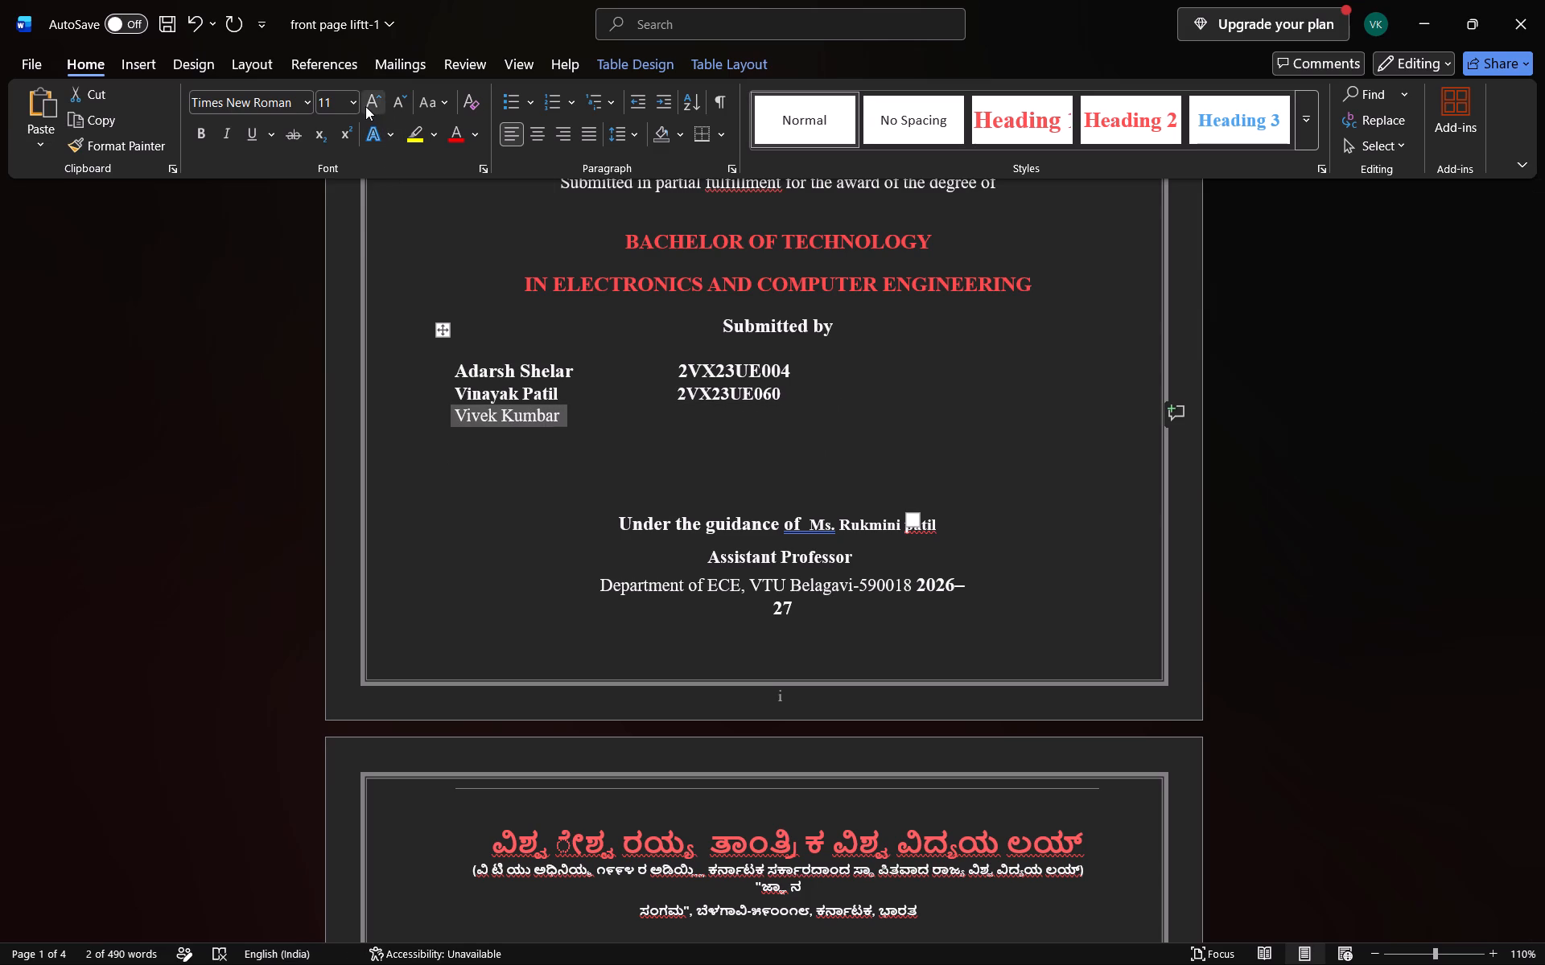
pyautogui.click(197, 123)
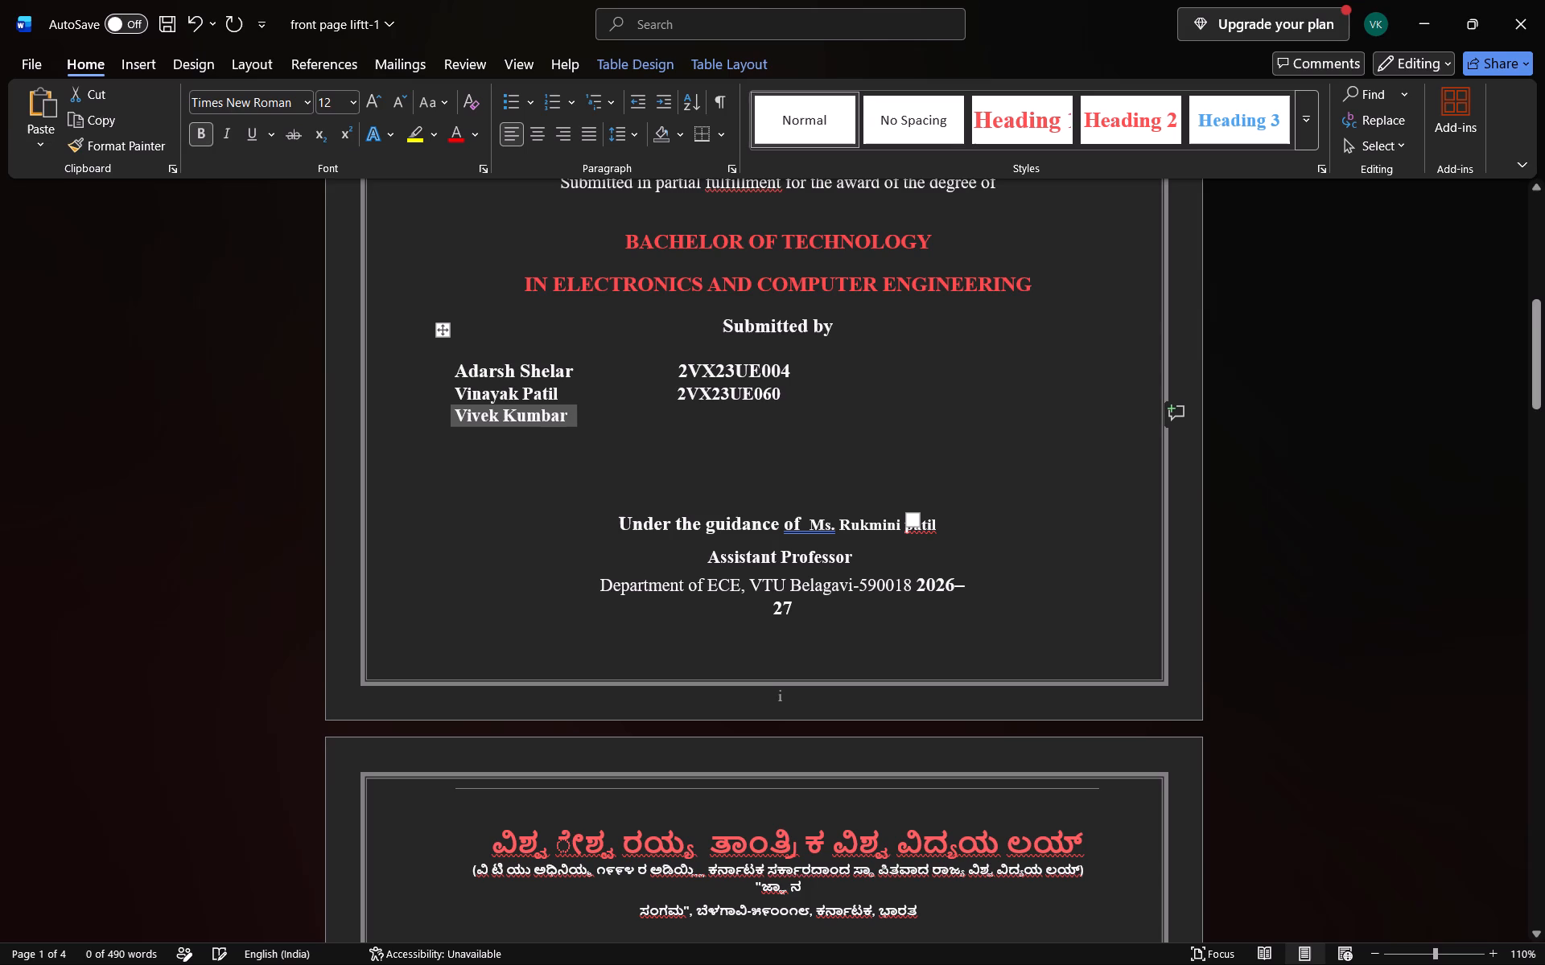
# Enter the third student's registration number beside the name, spaced across to line up under the second student's number.
pyautogui.click(683, 423)
pyautogui.click(682, 417)
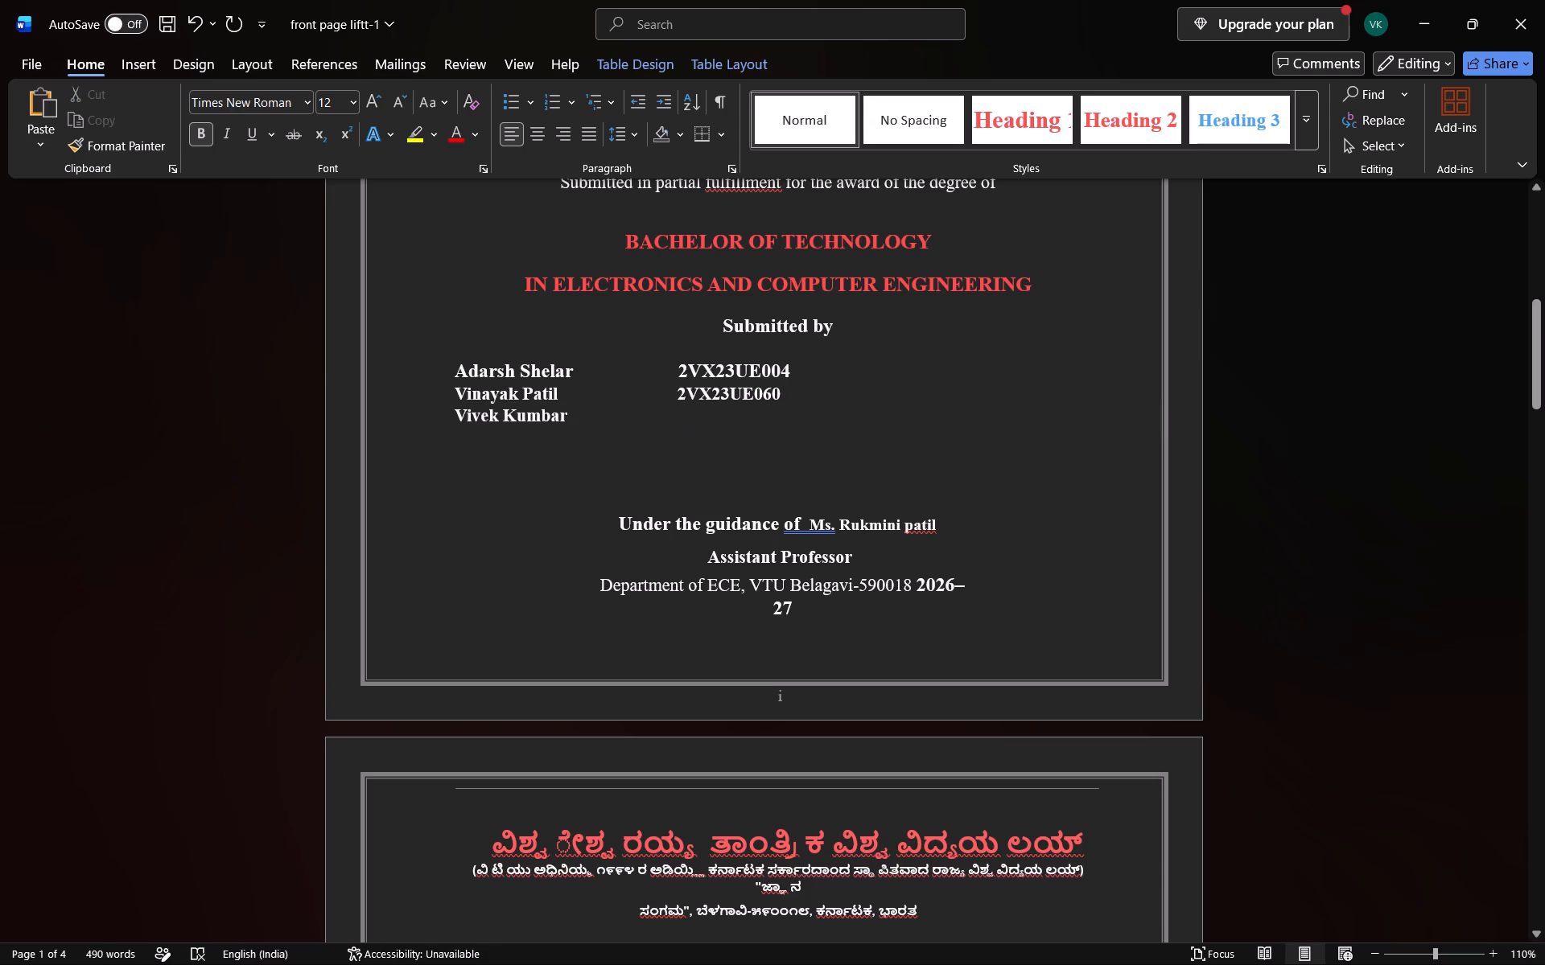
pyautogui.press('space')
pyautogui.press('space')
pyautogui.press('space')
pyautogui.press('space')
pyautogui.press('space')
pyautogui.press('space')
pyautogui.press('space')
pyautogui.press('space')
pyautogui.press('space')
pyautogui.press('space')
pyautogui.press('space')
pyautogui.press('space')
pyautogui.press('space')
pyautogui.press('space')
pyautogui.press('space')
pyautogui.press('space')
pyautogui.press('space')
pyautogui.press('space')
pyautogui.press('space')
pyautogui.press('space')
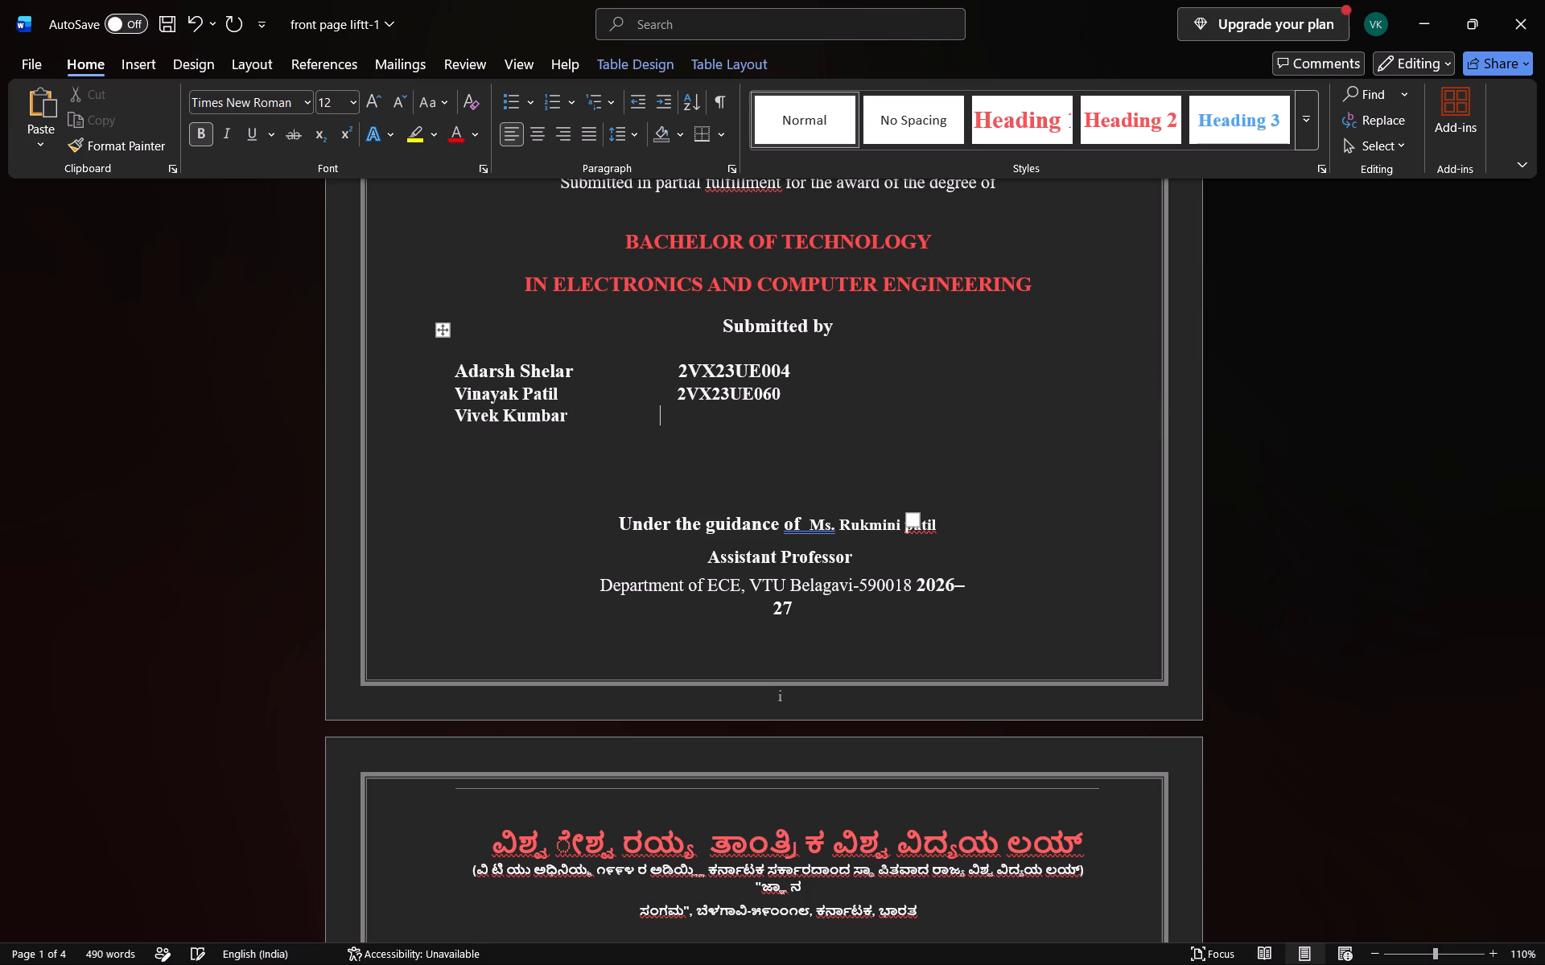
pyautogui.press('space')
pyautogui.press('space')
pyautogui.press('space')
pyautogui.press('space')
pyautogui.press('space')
pyautogui.press('BackSpace')
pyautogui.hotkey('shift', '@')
pyautogui.press('BackSpace')
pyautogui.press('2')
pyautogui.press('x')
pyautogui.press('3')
pyautogui.press('BackSpace')
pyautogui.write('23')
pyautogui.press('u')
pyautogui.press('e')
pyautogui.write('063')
# Make all three students' names and registration numbers a uniform font size of 12.
pyautogui.moveTo(793, 417); pyautogui.dragTo(754, 411)
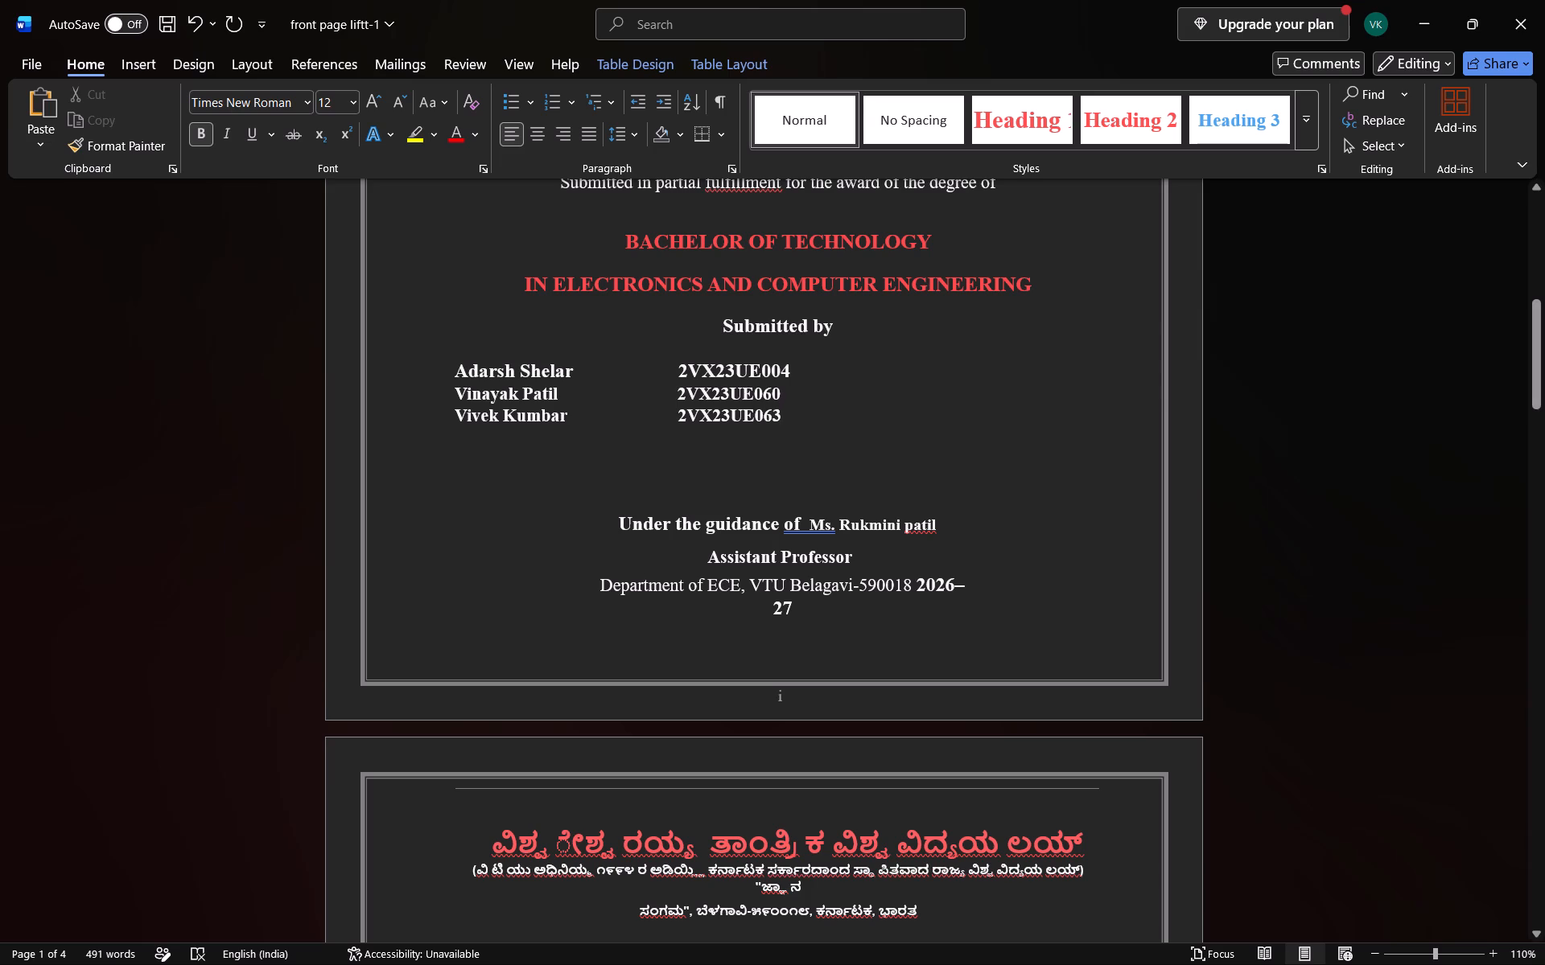
pyautogui.moveTo(754, 411); pyautogui.dragTo(488, 379)
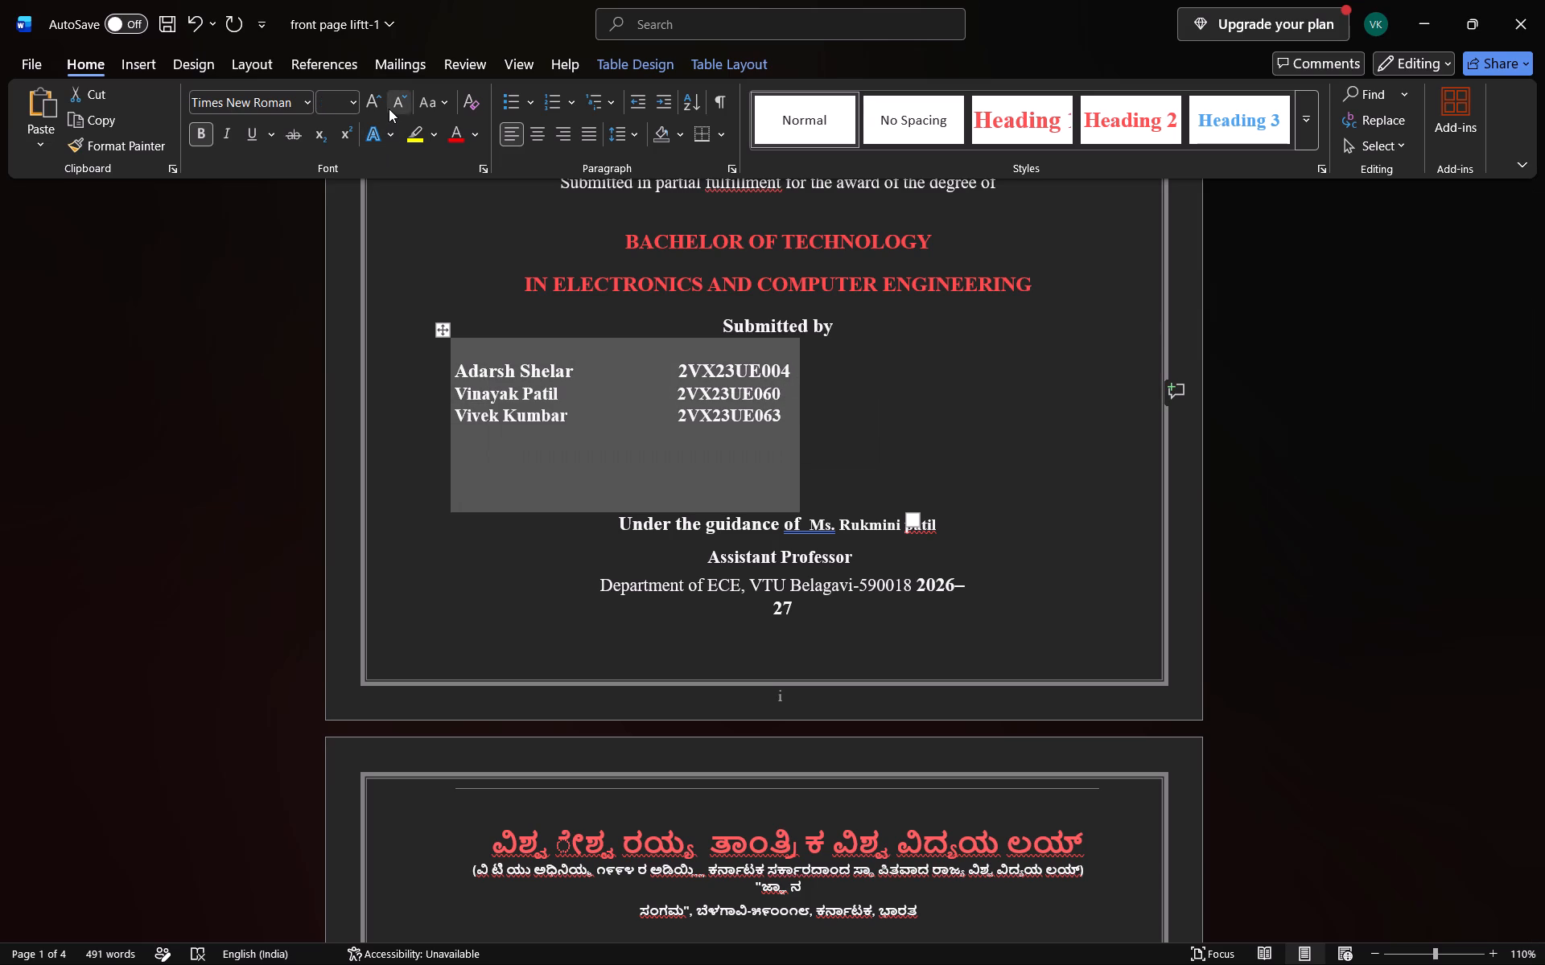
pyautogui.click(389, 109)
pyautogui.click(367, 105)
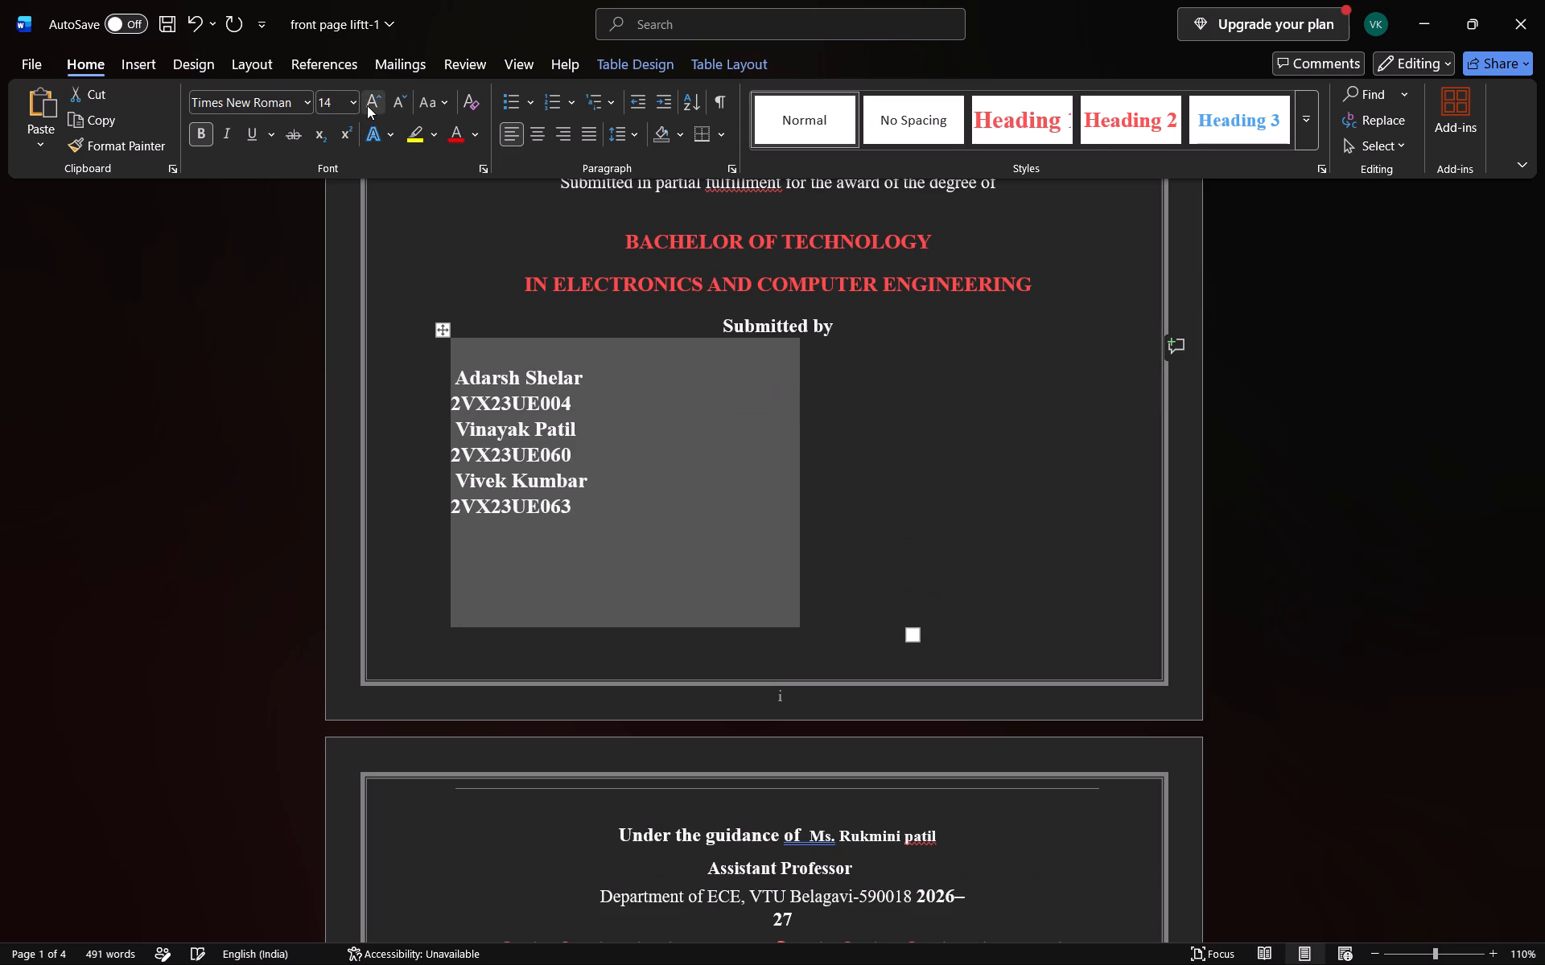
pyautogui.hotkey('ctrl', 'z')
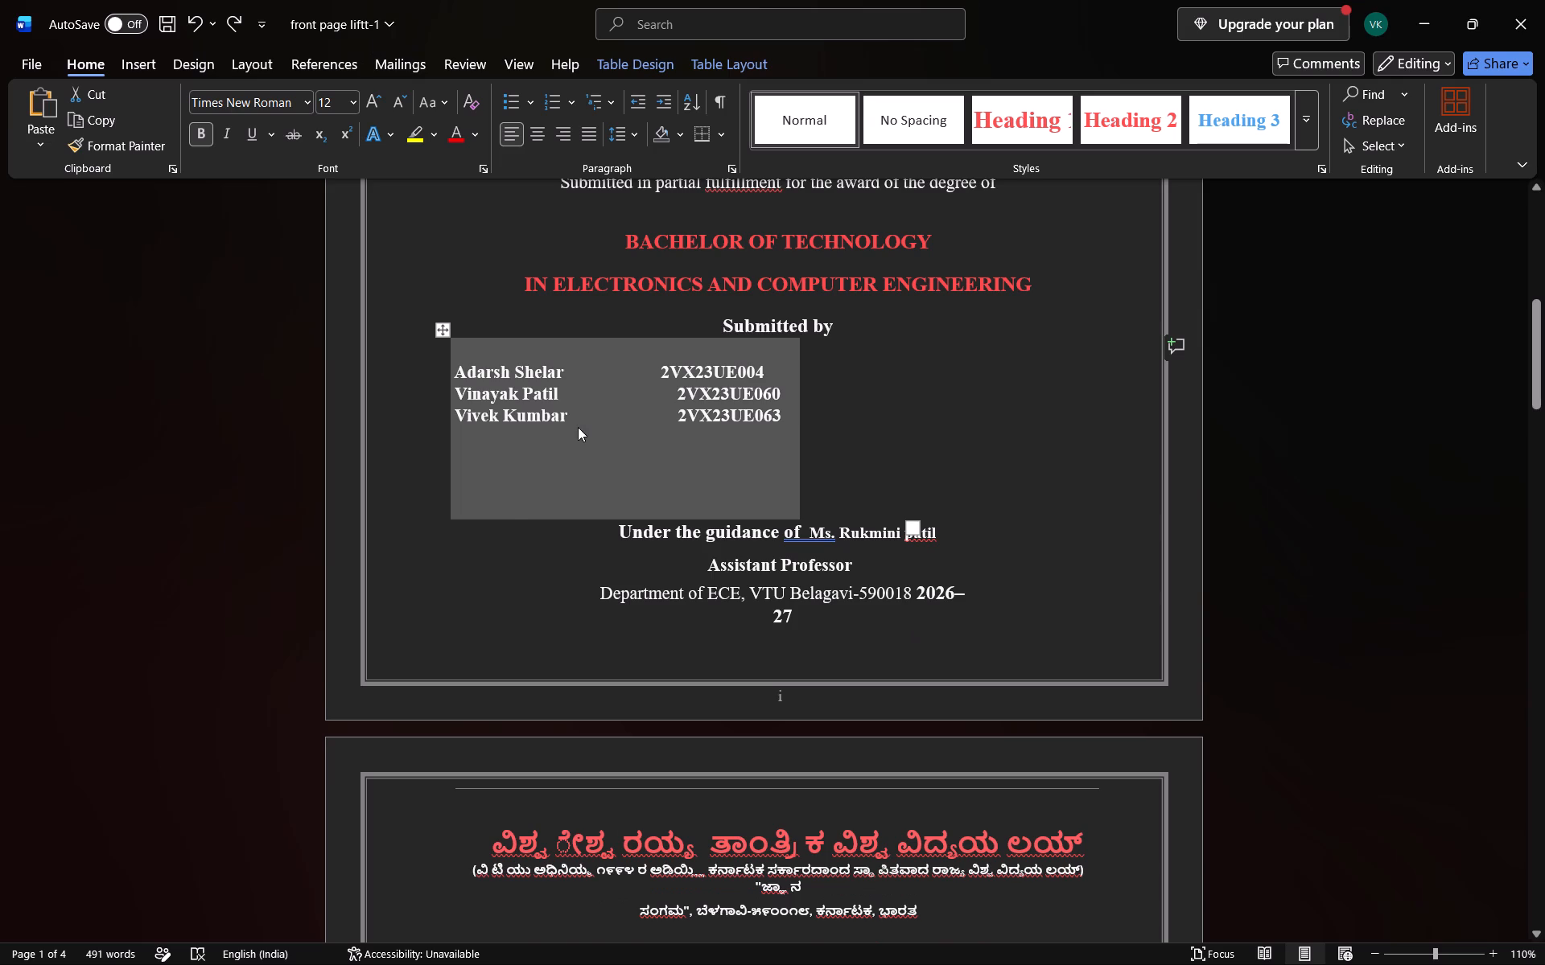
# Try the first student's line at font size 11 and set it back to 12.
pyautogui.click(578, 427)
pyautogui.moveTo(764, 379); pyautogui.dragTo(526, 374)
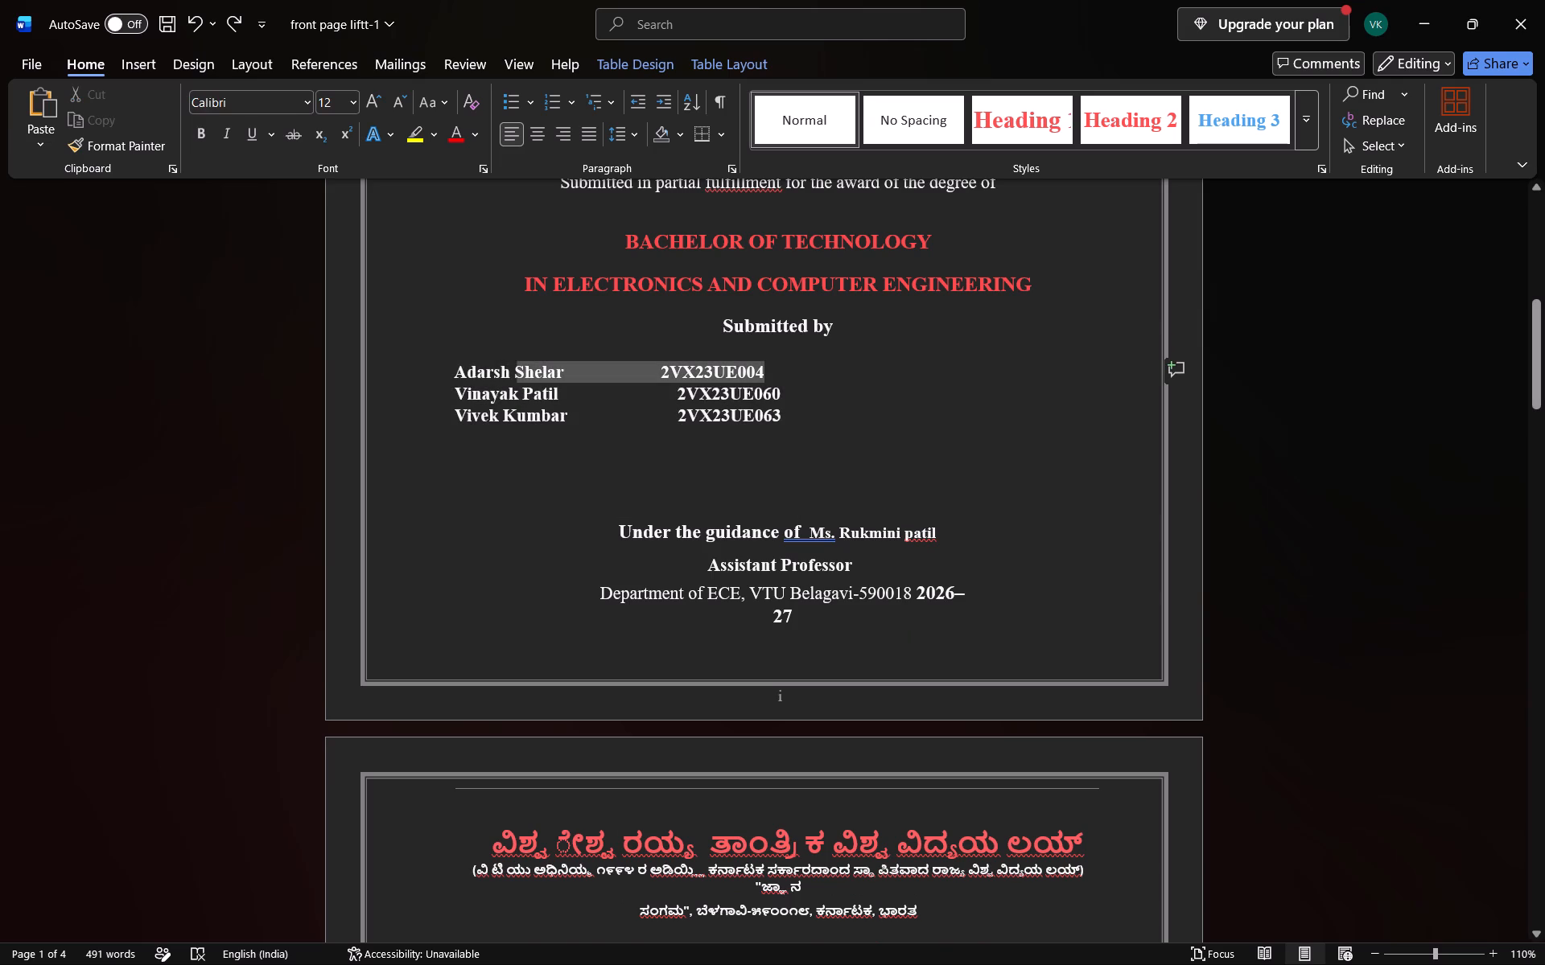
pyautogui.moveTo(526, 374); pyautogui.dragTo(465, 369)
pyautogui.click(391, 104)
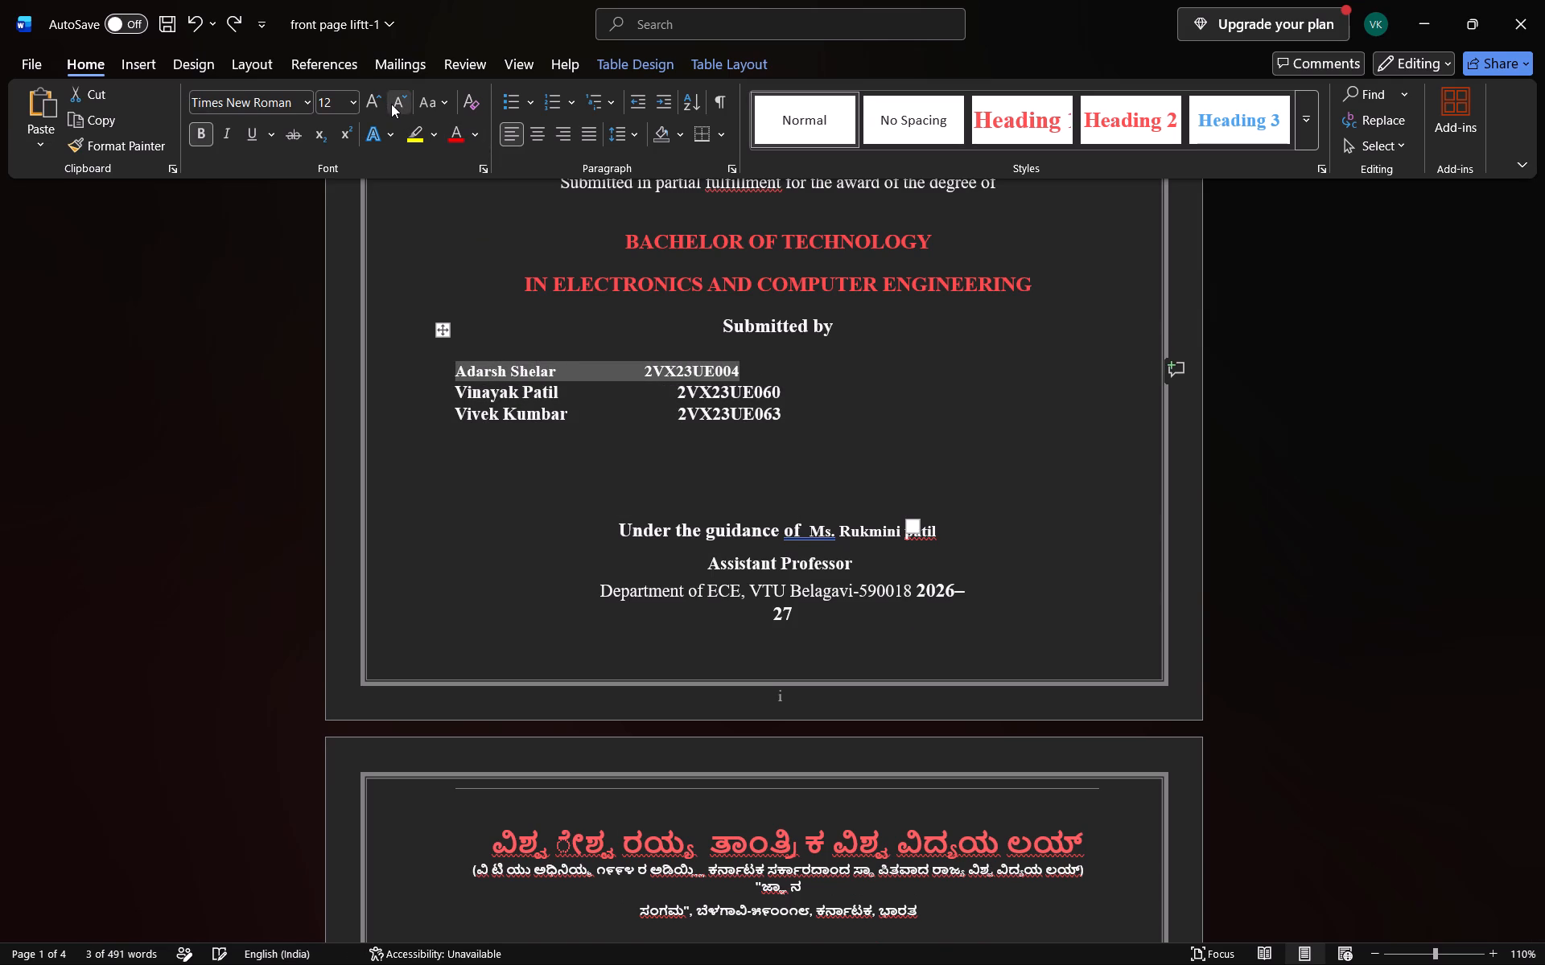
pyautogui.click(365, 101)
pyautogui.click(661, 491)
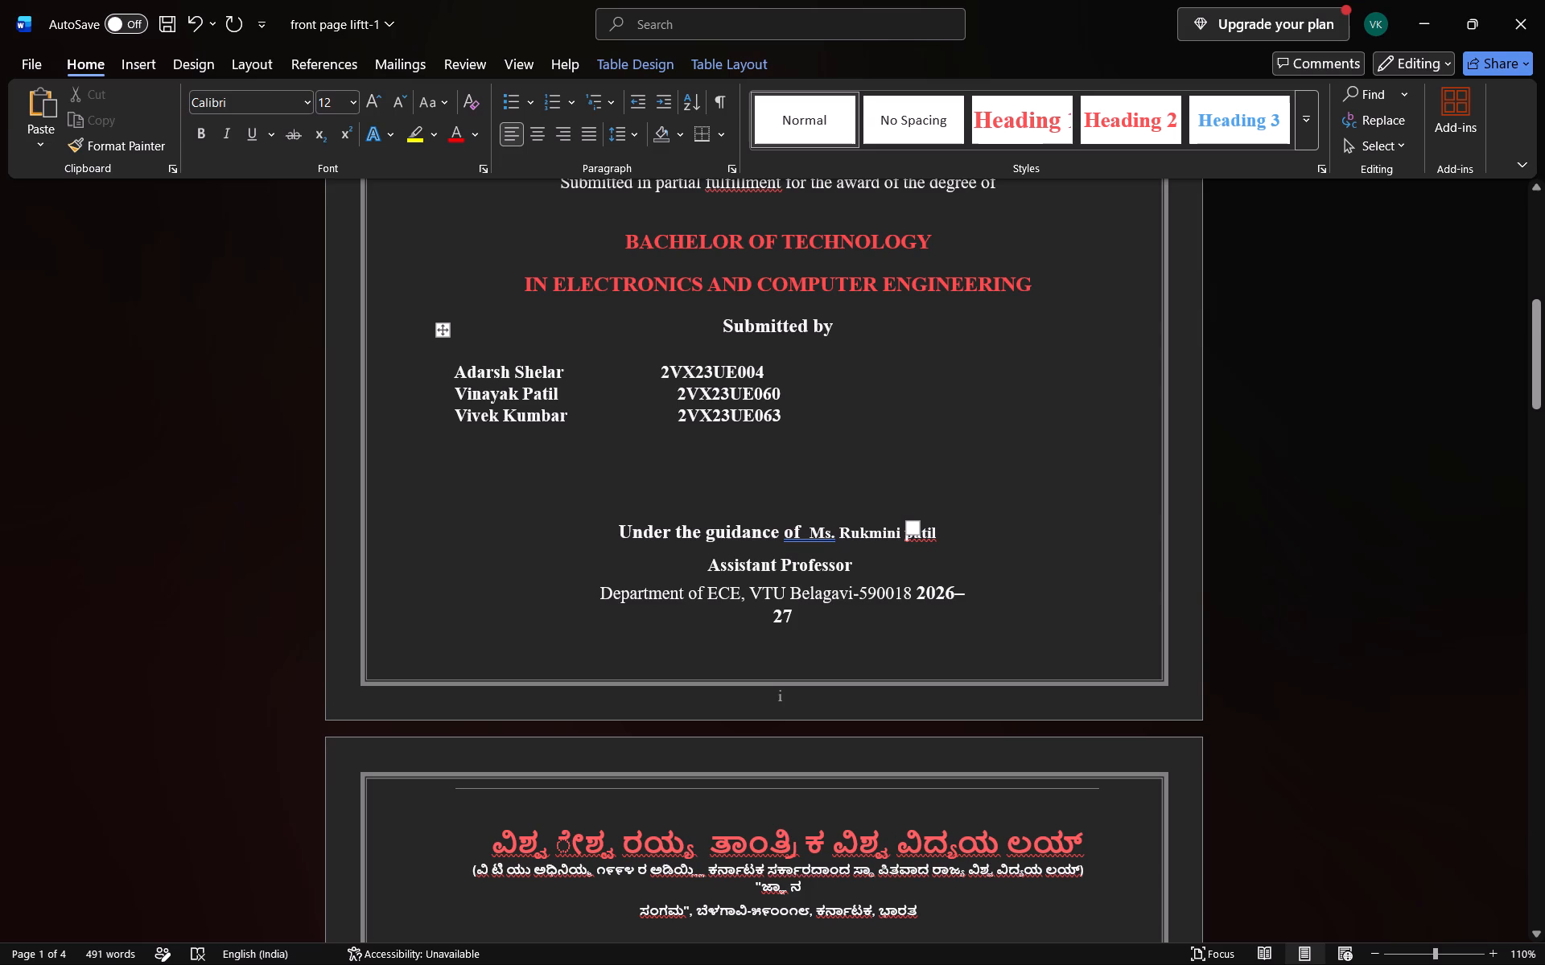
# Add four spaces before the first student's registration number to line it up with the two numbers below.
pyautogui.click(657, 373)
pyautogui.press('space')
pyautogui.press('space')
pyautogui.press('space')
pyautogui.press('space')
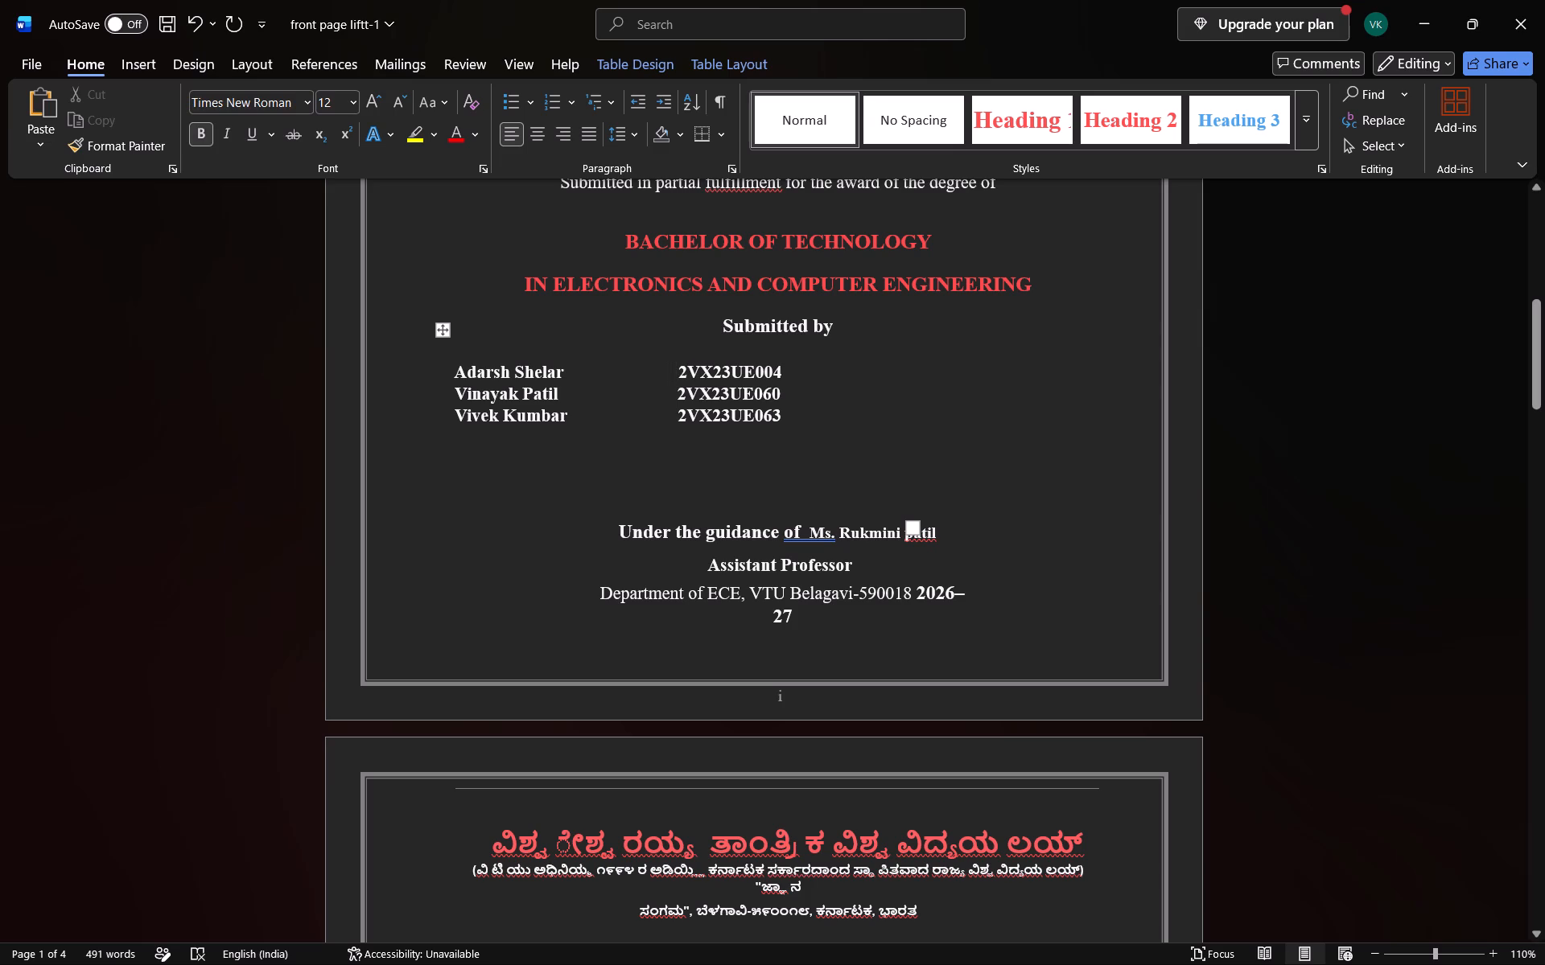
# Shift the first student's name towards the centre of the page by inserting 20 spaces in front of it.
pyautogui.click(458, 371)
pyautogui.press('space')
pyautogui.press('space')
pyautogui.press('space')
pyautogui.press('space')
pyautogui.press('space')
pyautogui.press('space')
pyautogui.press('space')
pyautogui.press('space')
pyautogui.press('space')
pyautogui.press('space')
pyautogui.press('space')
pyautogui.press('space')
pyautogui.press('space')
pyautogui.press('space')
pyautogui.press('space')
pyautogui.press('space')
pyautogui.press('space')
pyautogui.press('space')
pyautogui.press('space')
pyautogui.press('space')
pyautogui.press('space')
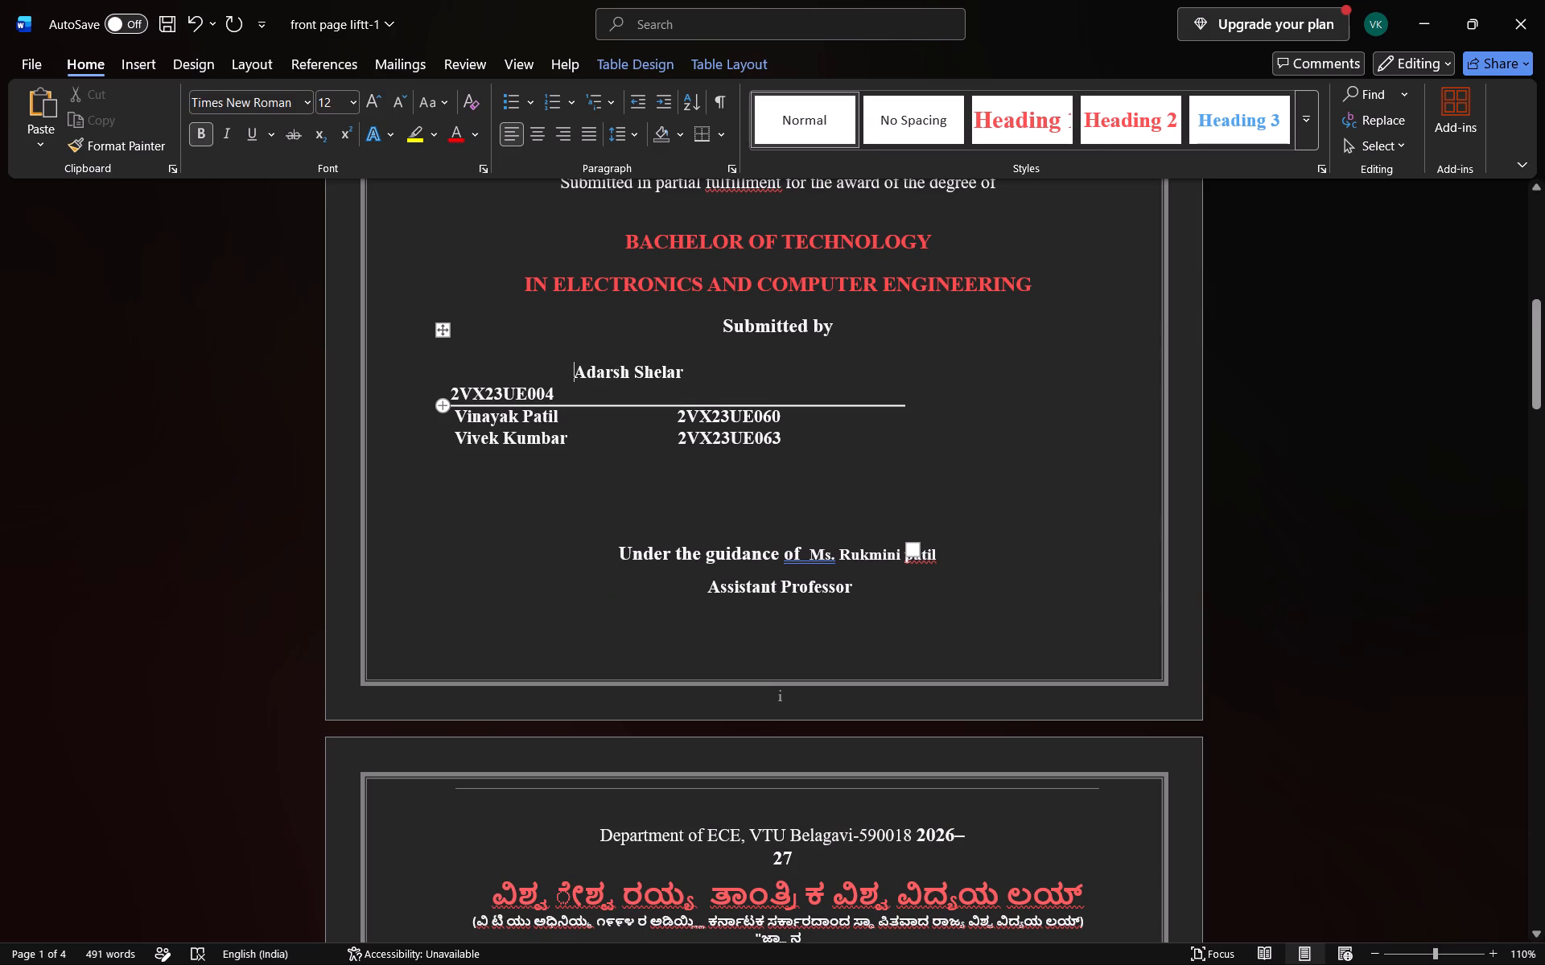
pyautogui.press('BackSpace')
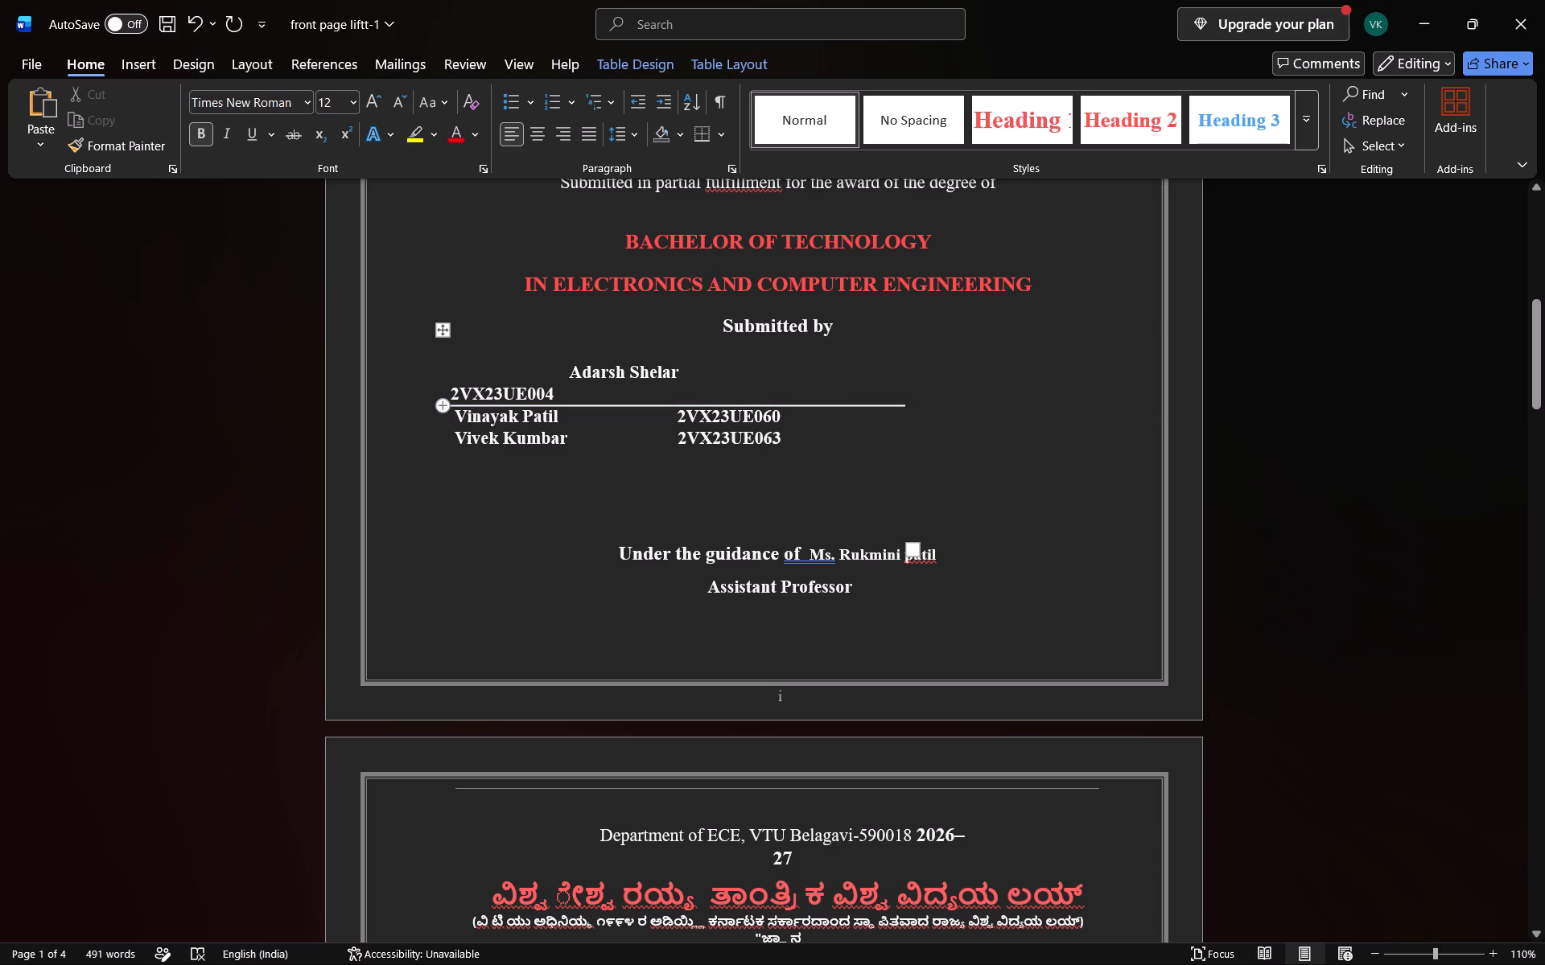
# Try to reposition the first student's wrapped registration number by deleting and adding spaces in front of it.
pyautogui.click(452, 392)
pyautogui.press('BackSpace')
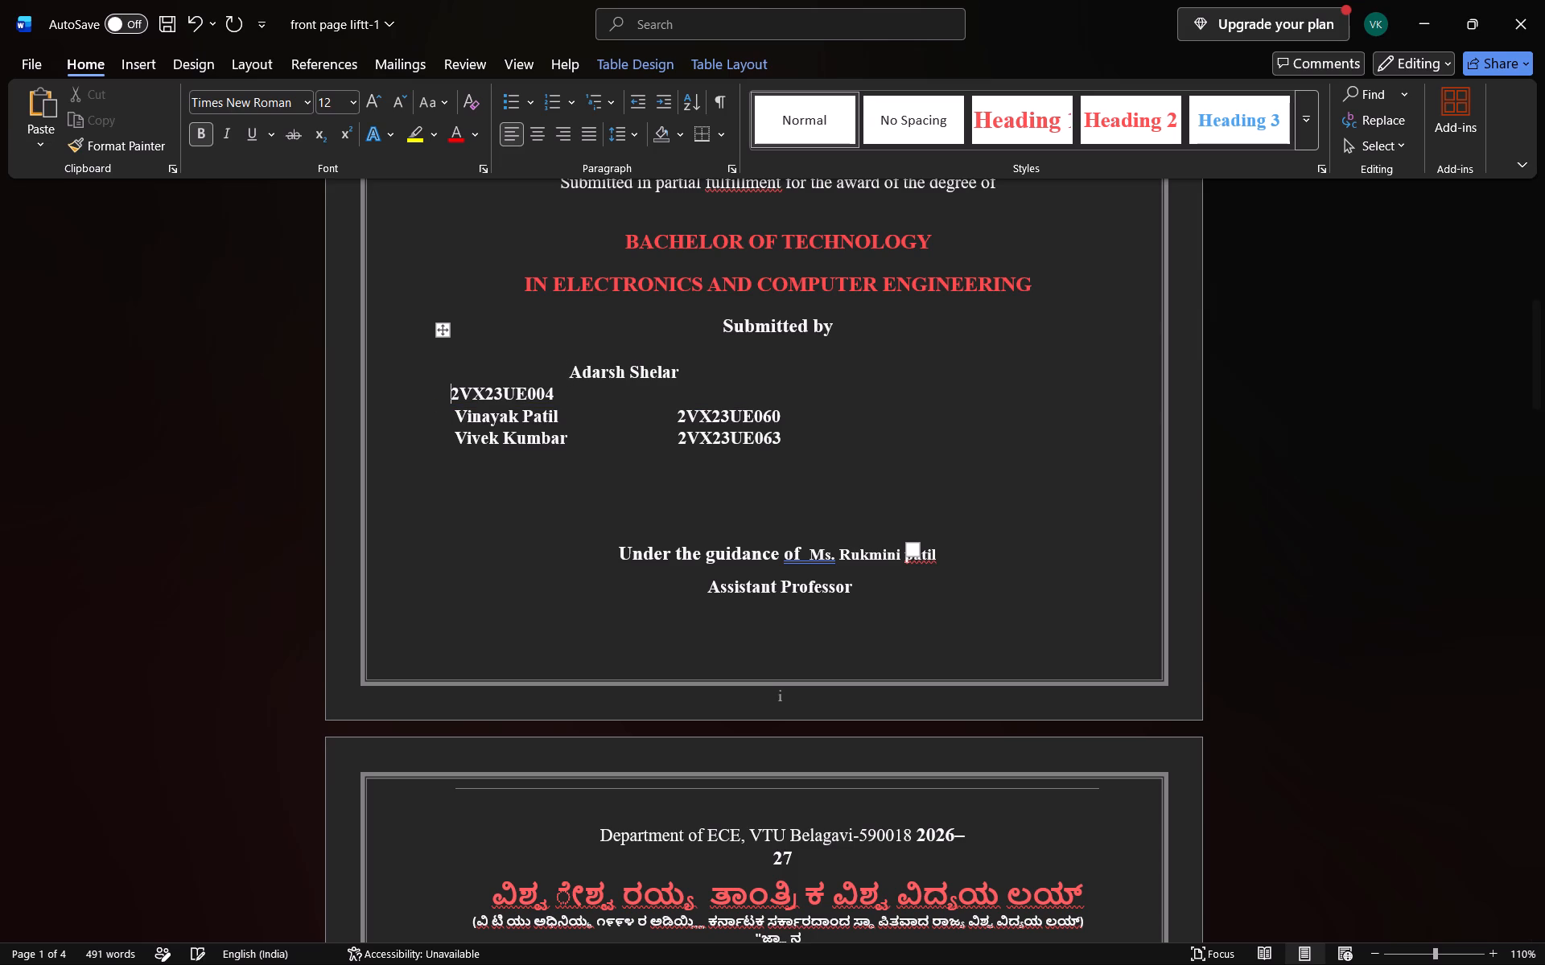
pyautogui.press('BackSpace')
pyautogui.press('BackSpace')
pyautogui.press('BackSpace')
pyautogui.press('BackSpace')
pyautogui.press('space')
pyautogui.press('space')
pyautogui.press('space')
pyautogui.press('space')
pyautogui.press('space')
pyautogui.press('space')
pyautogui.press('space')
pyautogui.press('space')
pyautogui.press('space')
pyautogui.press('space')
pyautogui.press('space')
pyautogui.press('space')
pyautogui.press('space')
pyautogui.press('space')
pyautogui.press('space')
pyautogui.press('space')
# Delete the surplus spaces between the first student's name and the registration number.
pyautogui.click(757, 376)
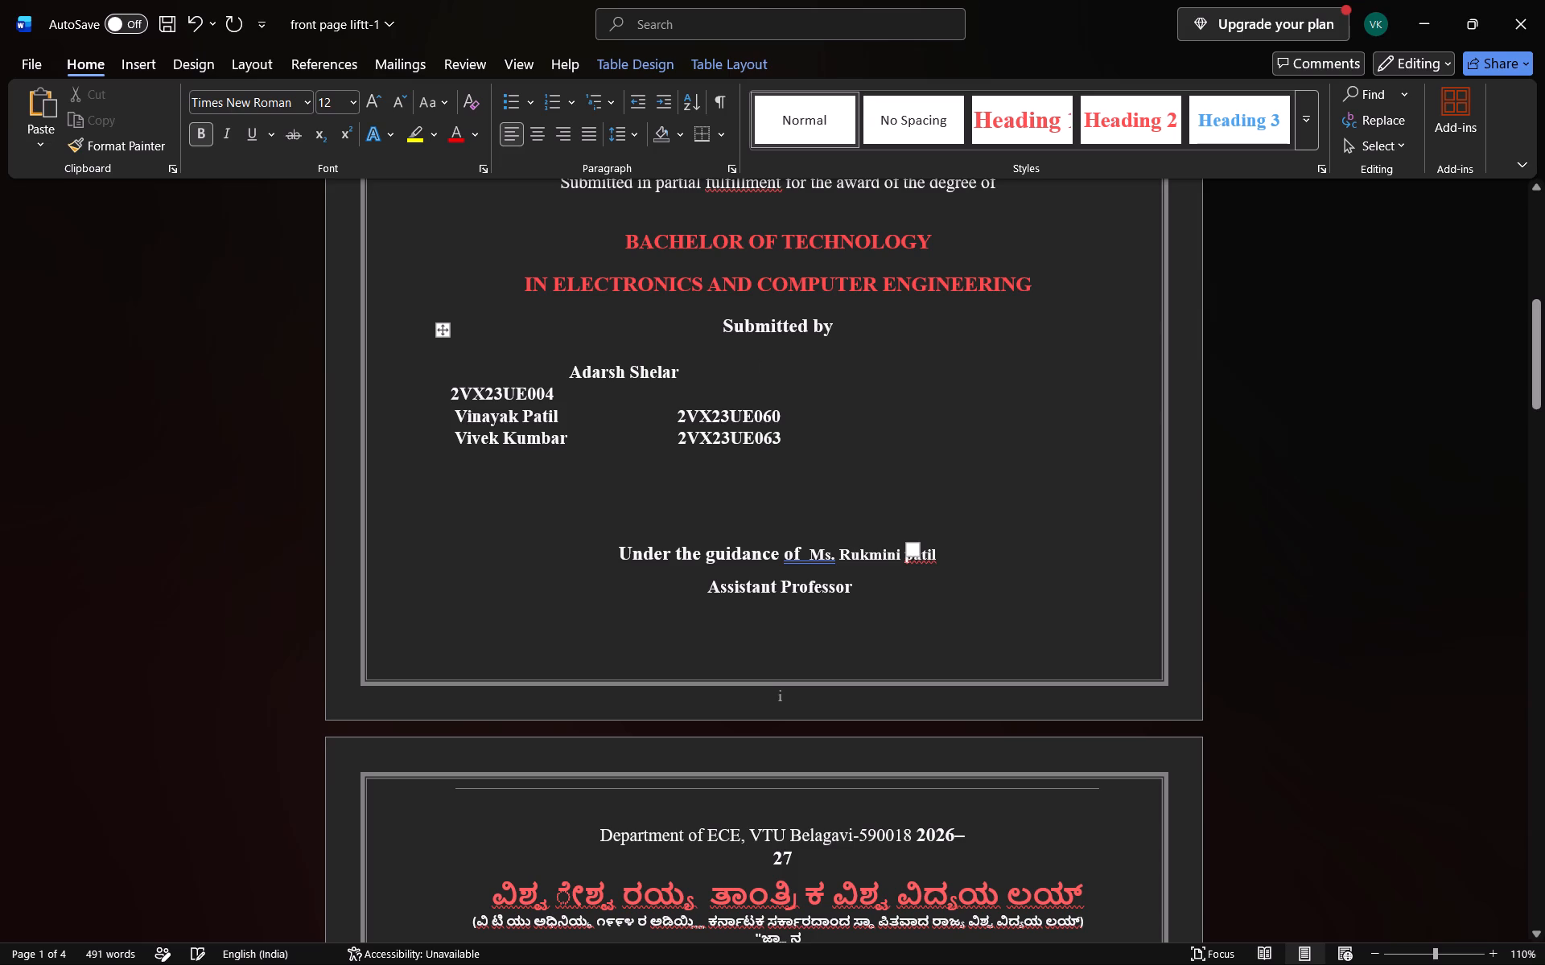
pyautogui.press('BackSpace')
pyautogui.press('BackSpace')
pyautogui.press('BackSpace')
pyautogui.press('BackSpace')
pyautogui.press('BackSpace')
pyautogui.press('BackSpace')
pyautogui.press('BackSpace')
pyautogui.press('BackSpace')
pyautogui.press('BackSpace')
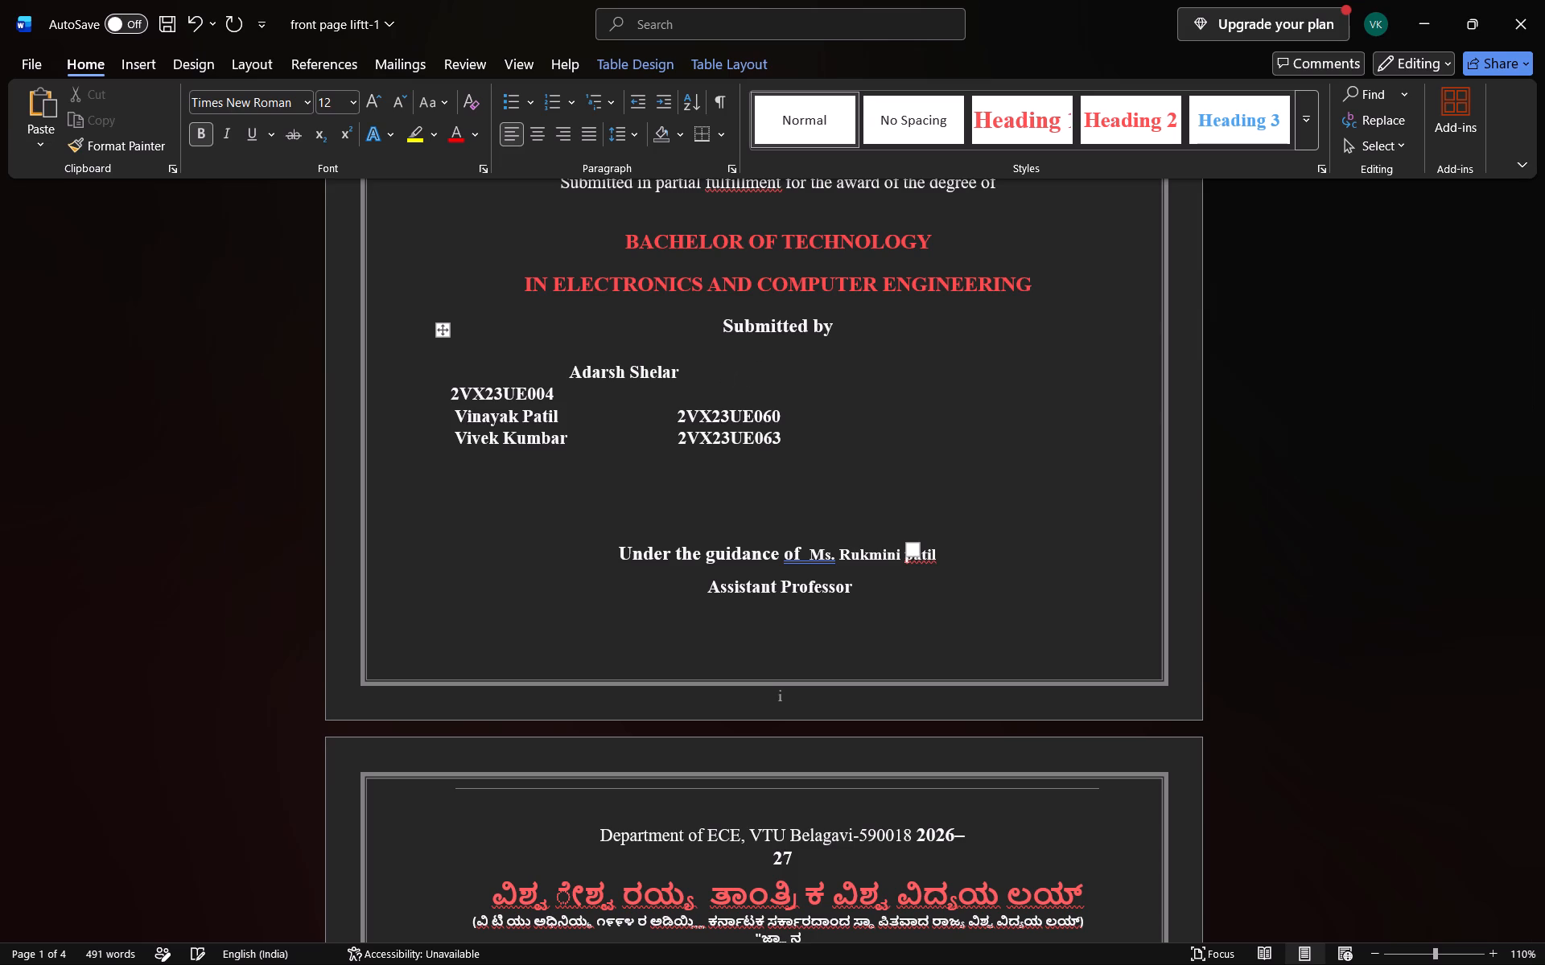
pyautogui.press('BackSpace')
pyautogui.press('BackSpace')
pyautogui.press('BackSpace')
pyautogui.press('BackSpace')
pyautogui.press('BackSpace')
pyautogui.press('BackSpace')
pyautogui.press('BackSpace')
pyautogui.press('BackSpace')
pyautogui.press('BackSpace')
# Delete the long run of spaces in front of the first student's name to bring its registration number back onto the same row.
pyautogui.click(566, 371)
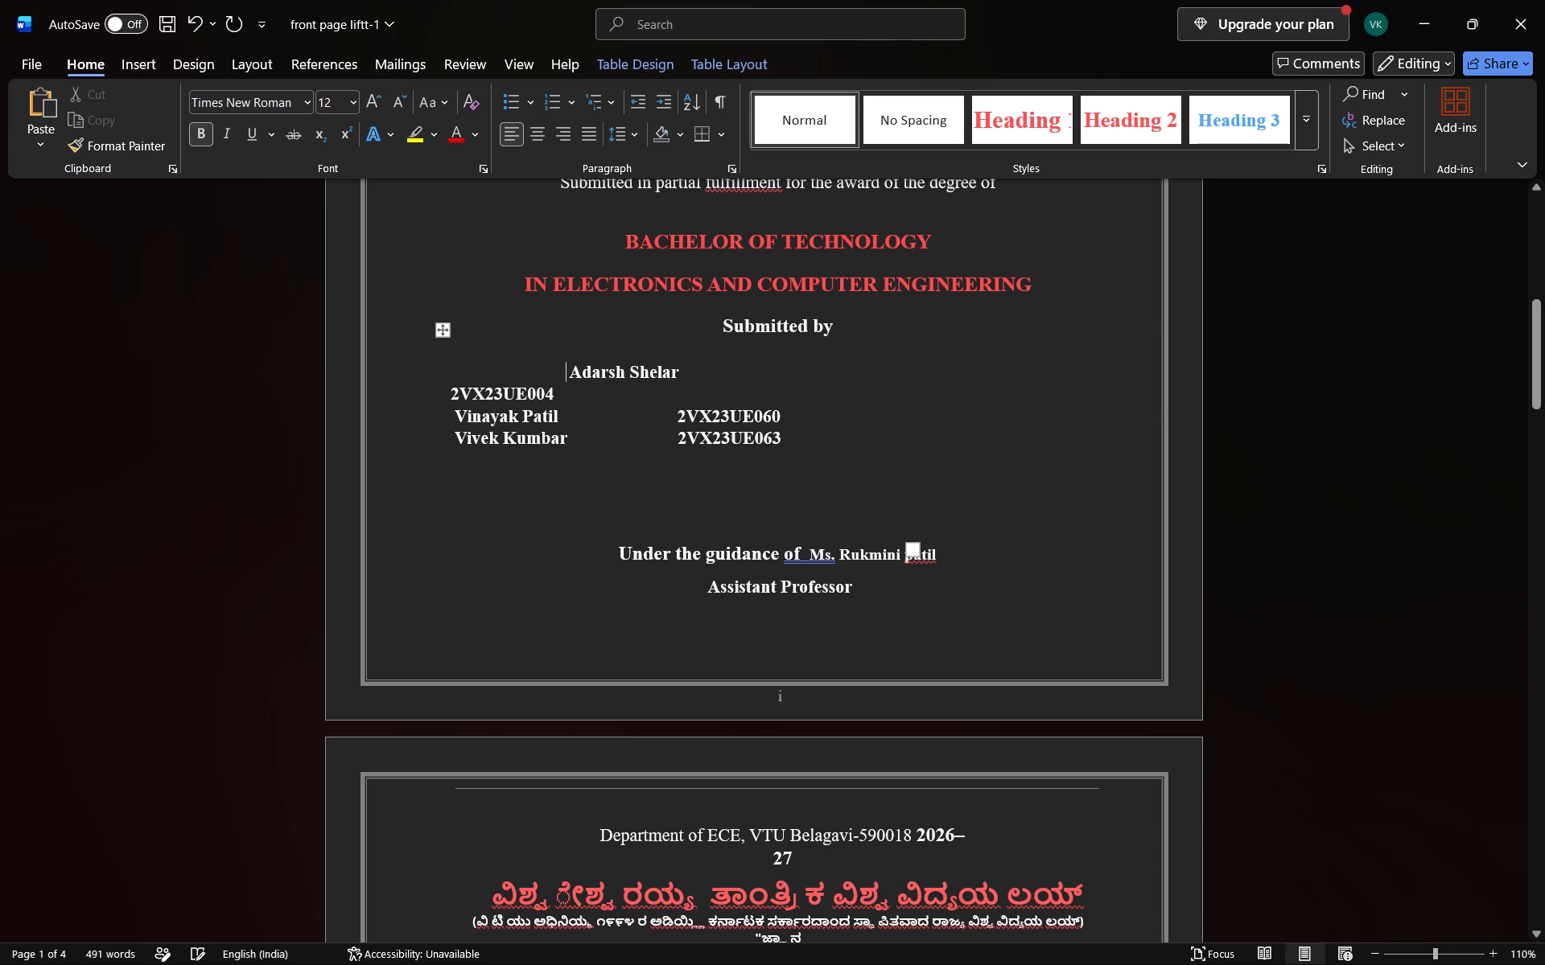
pyautogui.press('BackSpace')
pyautogui.press('BackSpace')
pyautogui.press('BackSpace')
pyautogui.press('BackSpace')
pyautogui.press('BackSpace')
pyautogui.press('BackSpace')
pyautogui.press('BackSpace')
pyautogui.press('BackSpace')
pyautogui.press('BackSpace')
pyautogui.press('BackSpace')
pyautogui.press('BackSpace')
pyautogui.press('BackSpace')
pyautogui.press('BackSpace')
pyautogui.press('BackSpace')
pyautogui.press('BackSpace')
pyautogui.press('BackSpace')
pyautogui.press('BackSpace')
pyautogui.press('BackSpace')
pyautogui.press('BackSpace')
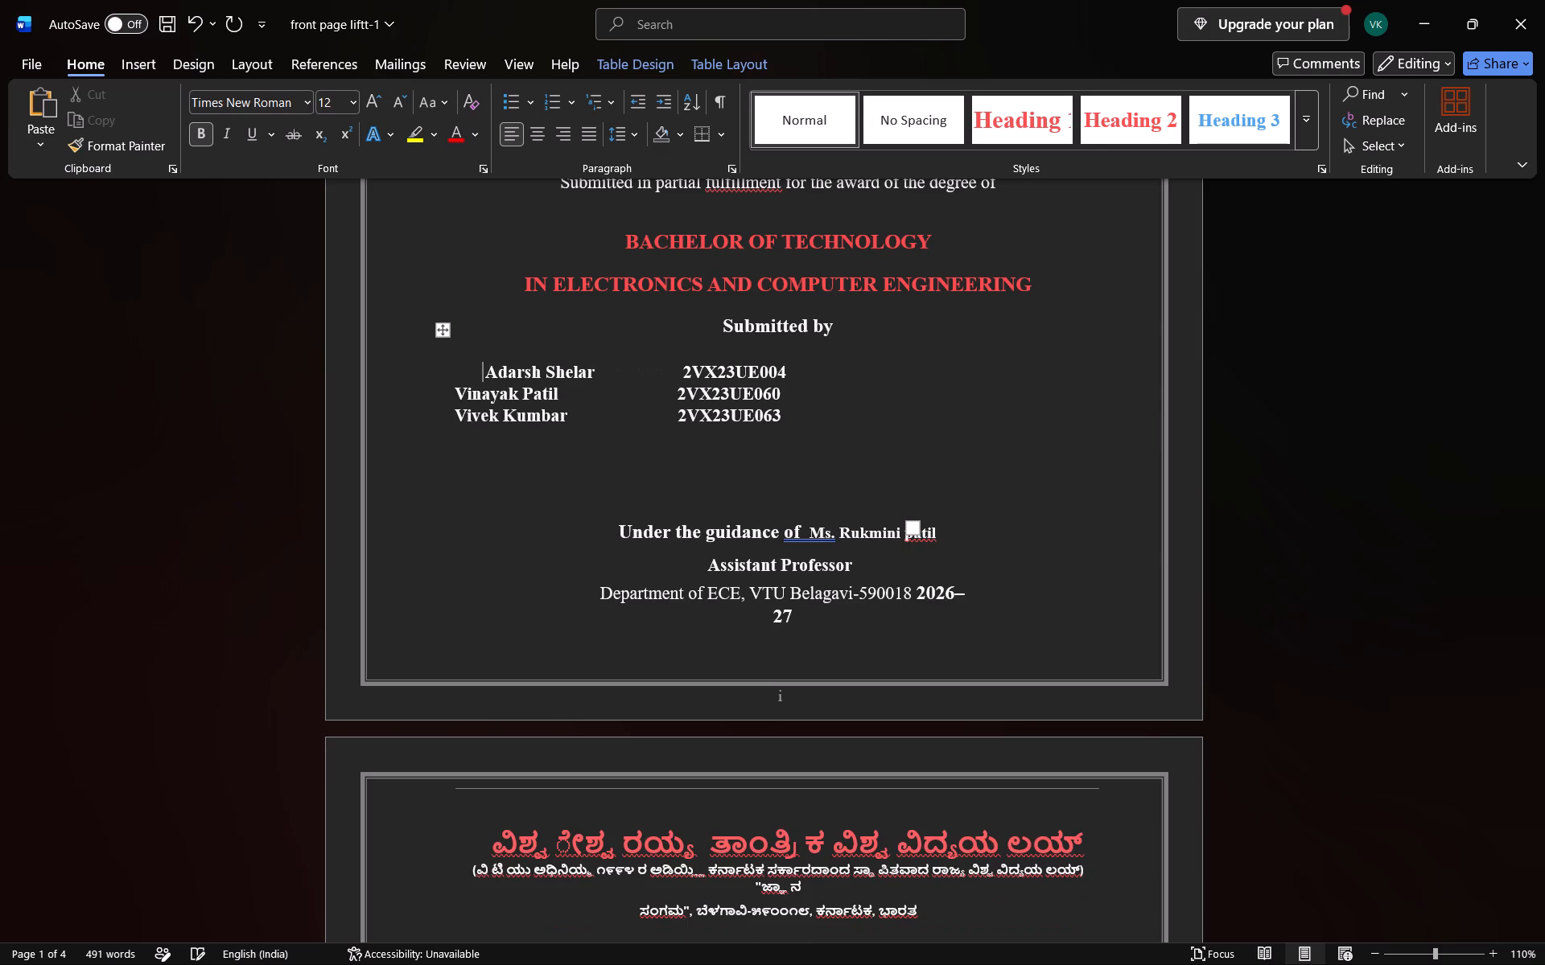
pyautogui.press('BackSpace')
pyautogui.press('BackSpace')
pyautogui.press('BackSpace')
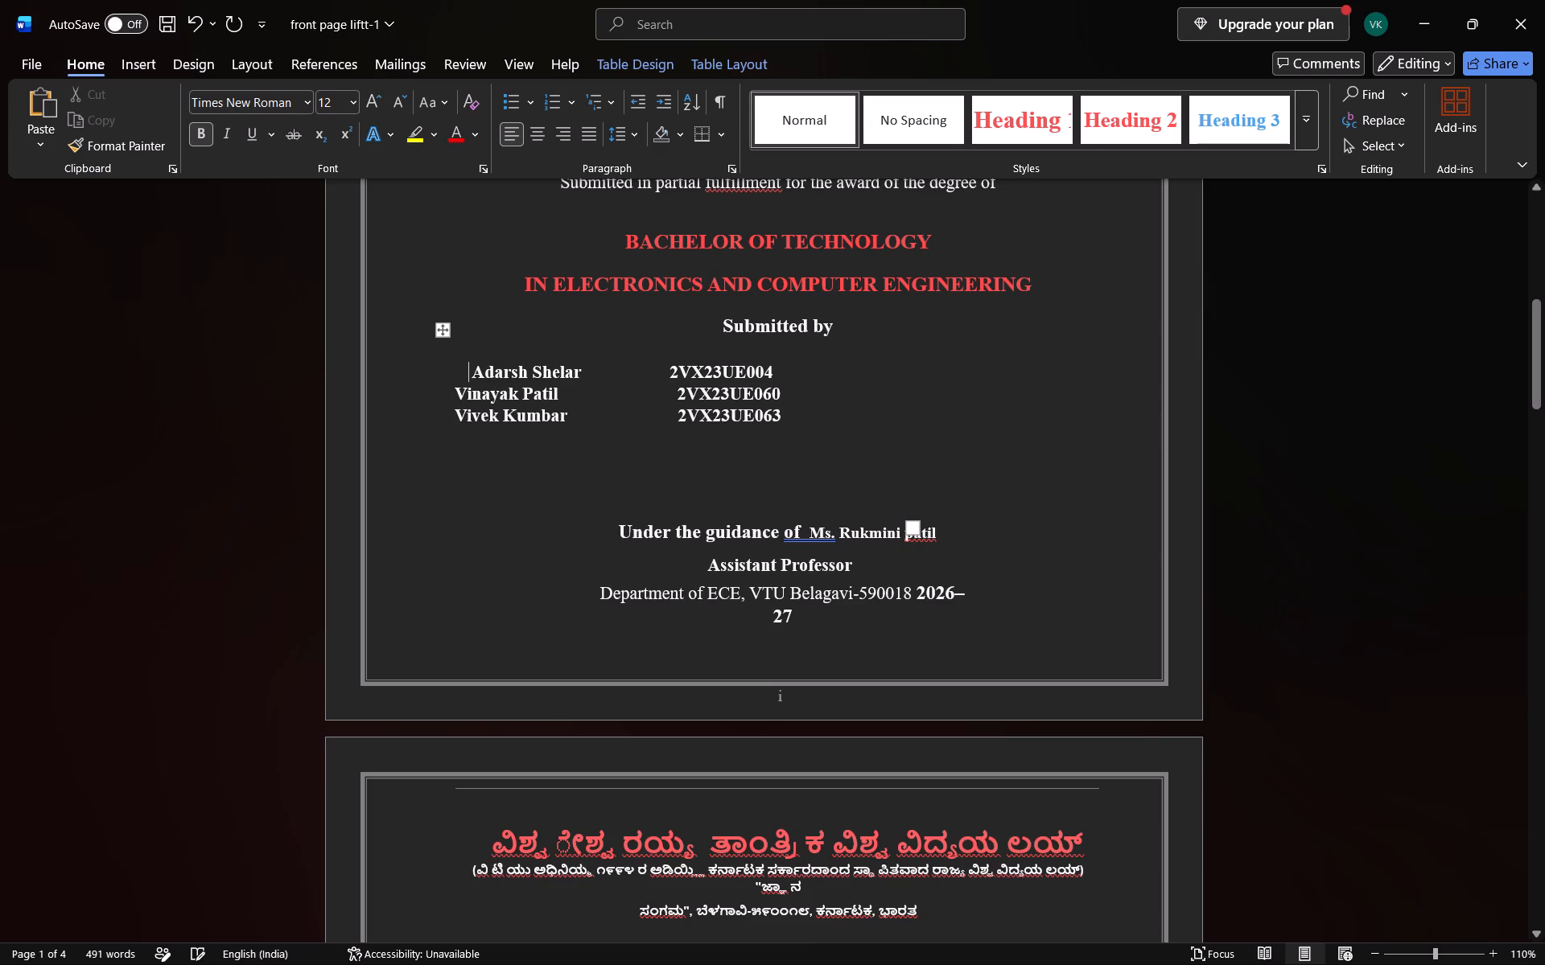
# Widen the gap between the first student's name and registration number by inserting spaces and trimming the excess.
pyautogui.click(641, 383)
pyautogui.click(647, 373)
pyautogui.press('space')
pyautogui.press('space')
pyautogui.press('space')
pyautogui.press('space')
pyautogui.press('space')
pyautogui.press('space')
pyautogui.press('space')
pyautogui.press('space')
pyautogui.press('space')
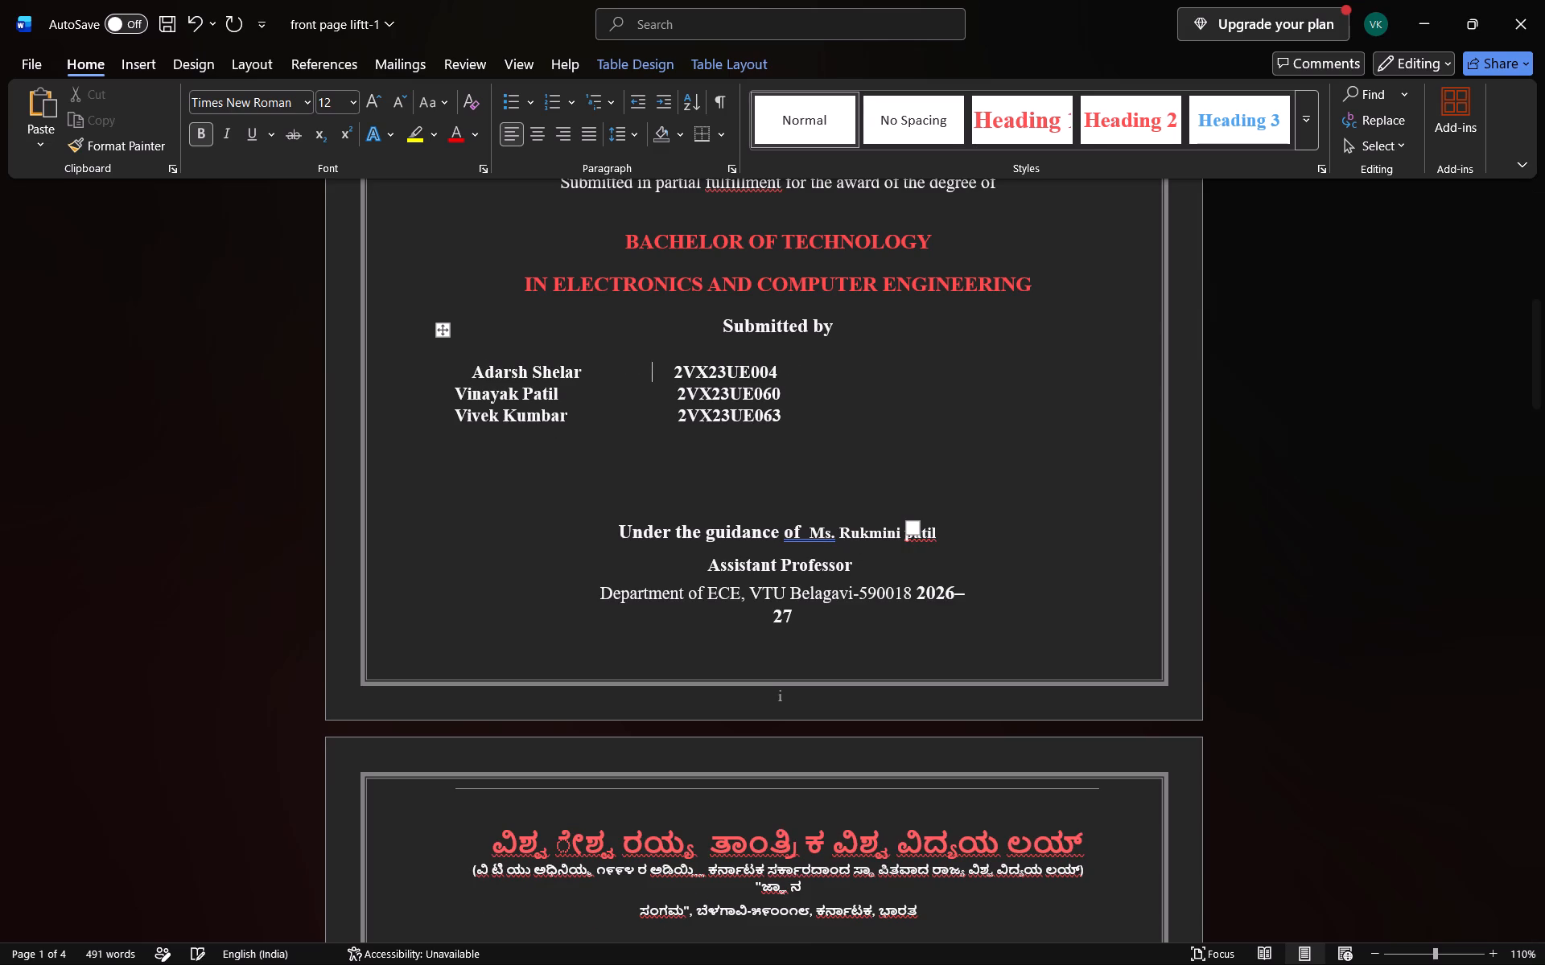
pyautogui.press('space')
pyautogui.press('BackSpace')
pyautogui.press('BackSpace')
pyautogui.press('BackSpace')
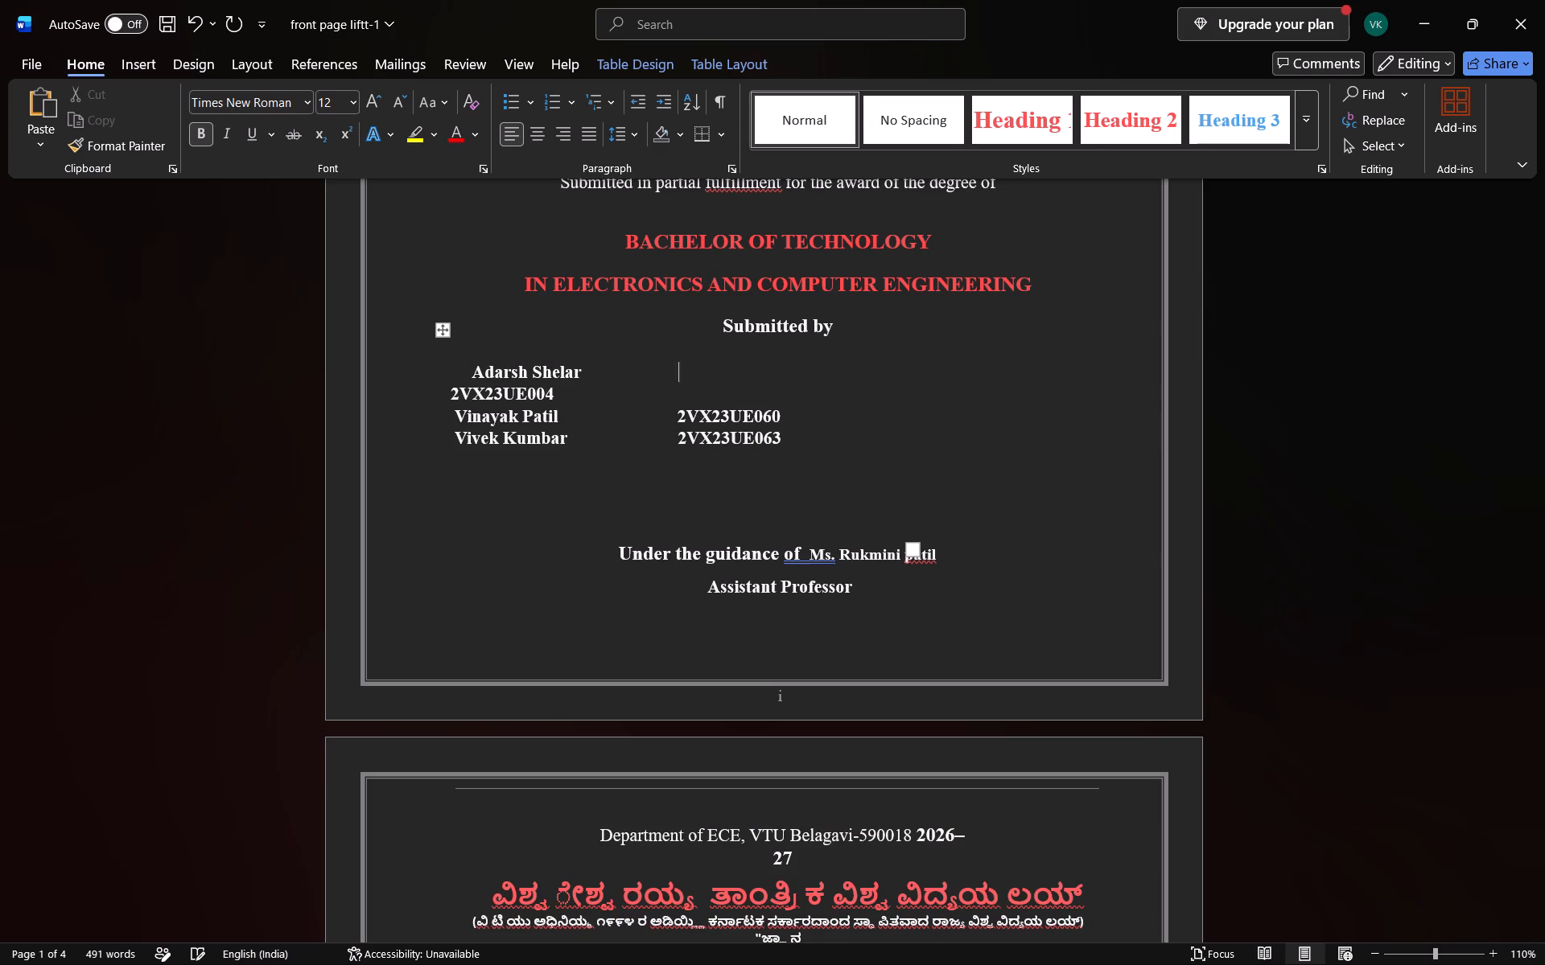
pyautogui.press('BackSpace')
pyautogui.press('BackSpace')
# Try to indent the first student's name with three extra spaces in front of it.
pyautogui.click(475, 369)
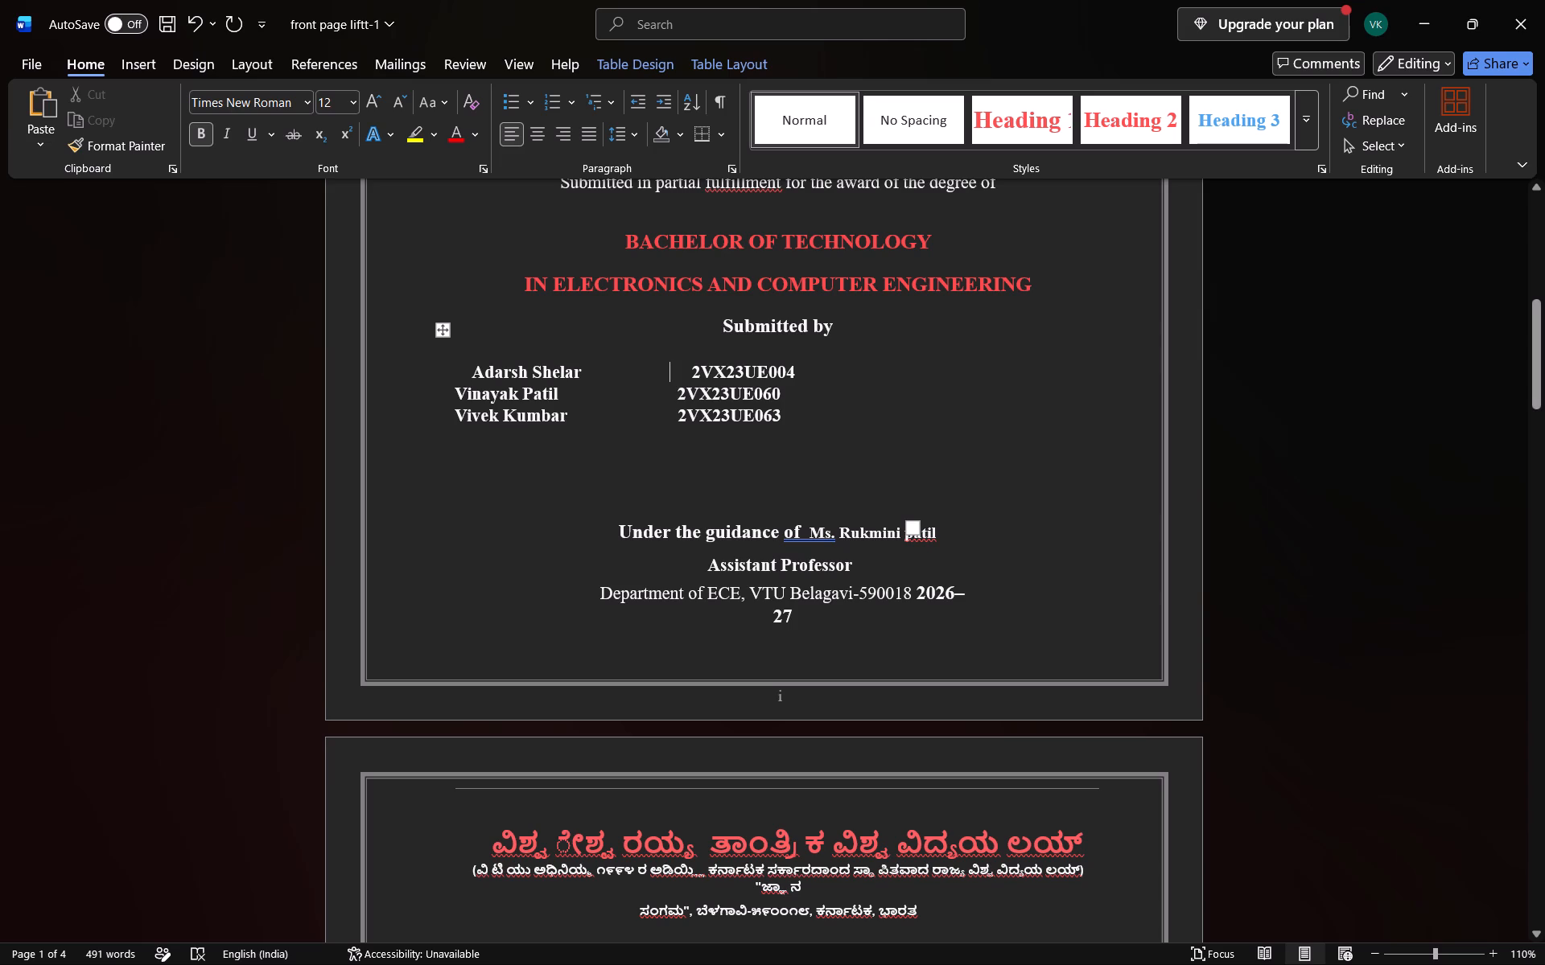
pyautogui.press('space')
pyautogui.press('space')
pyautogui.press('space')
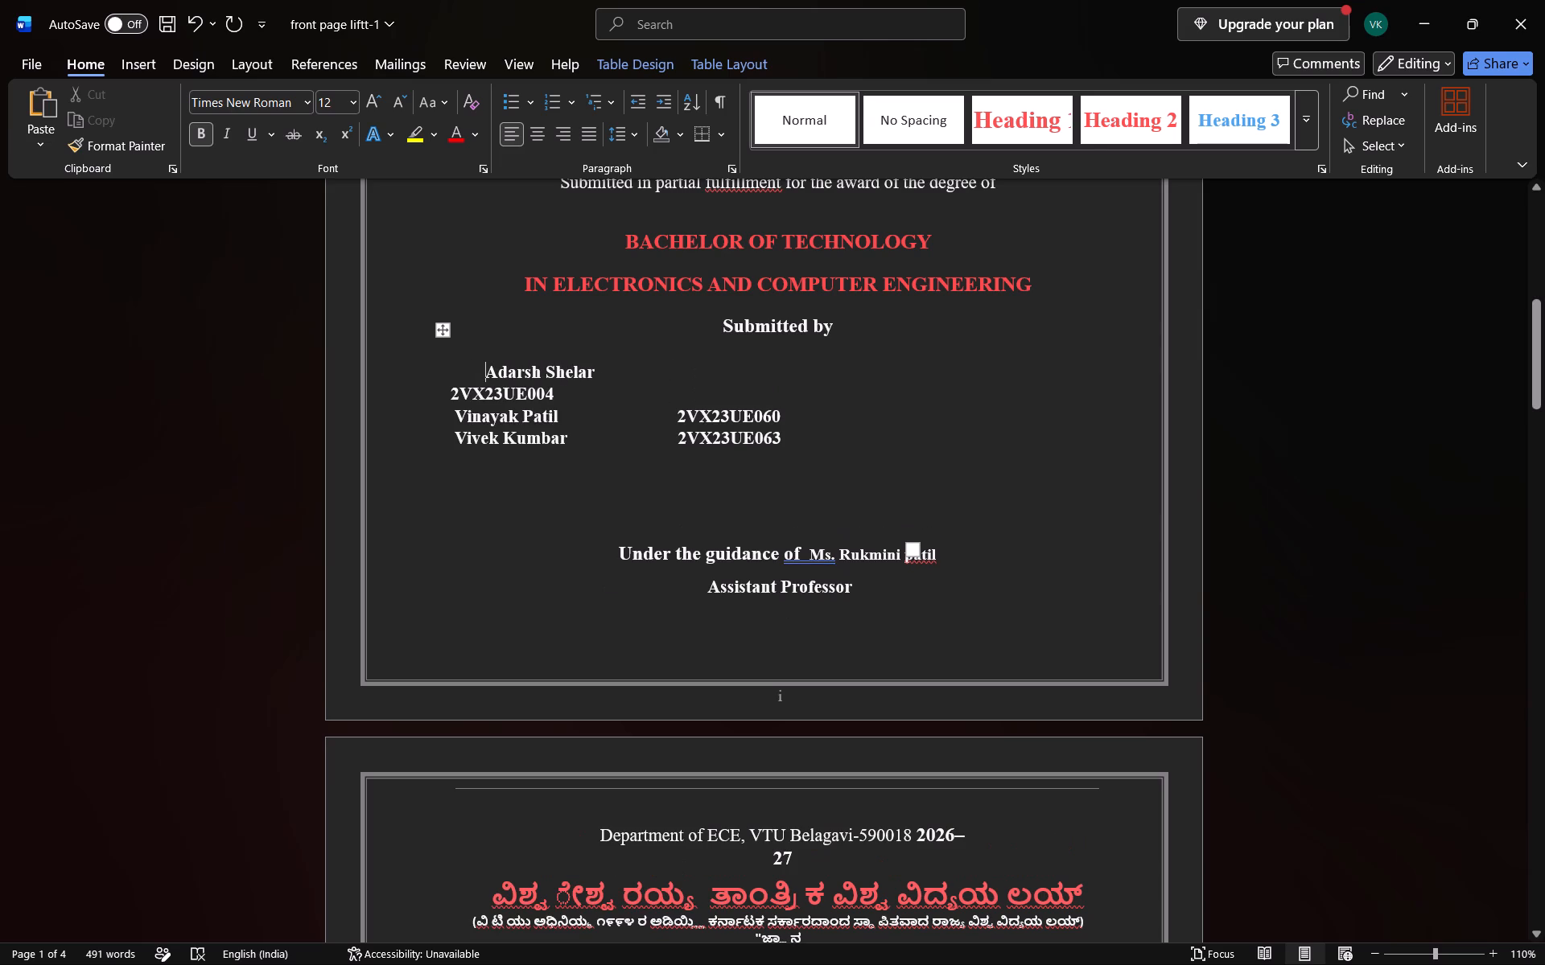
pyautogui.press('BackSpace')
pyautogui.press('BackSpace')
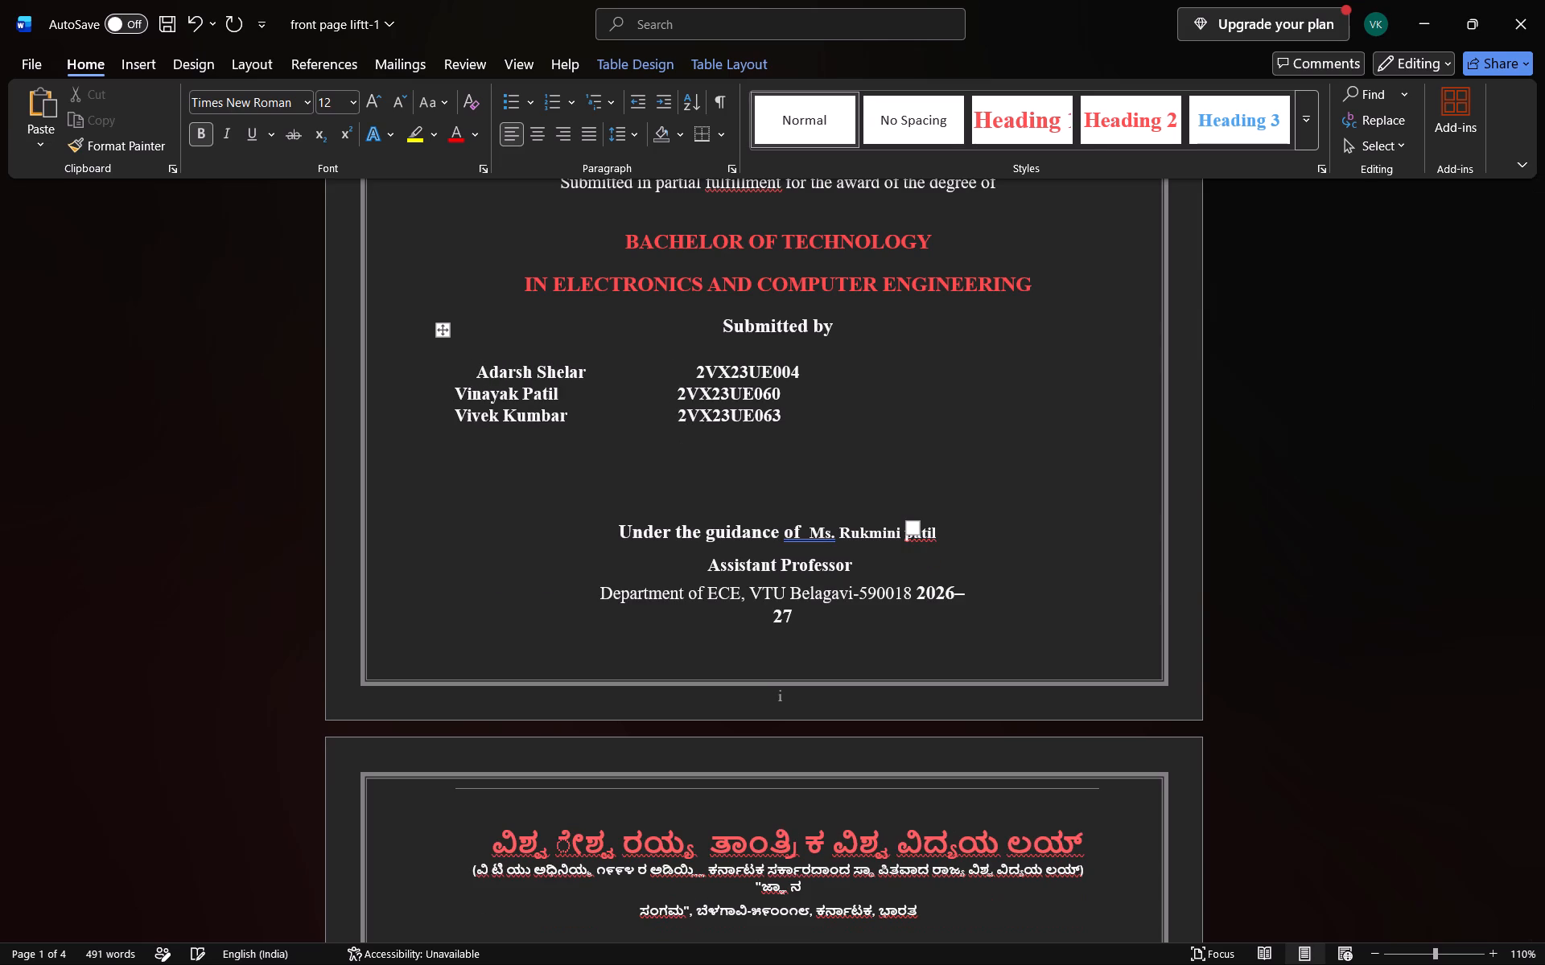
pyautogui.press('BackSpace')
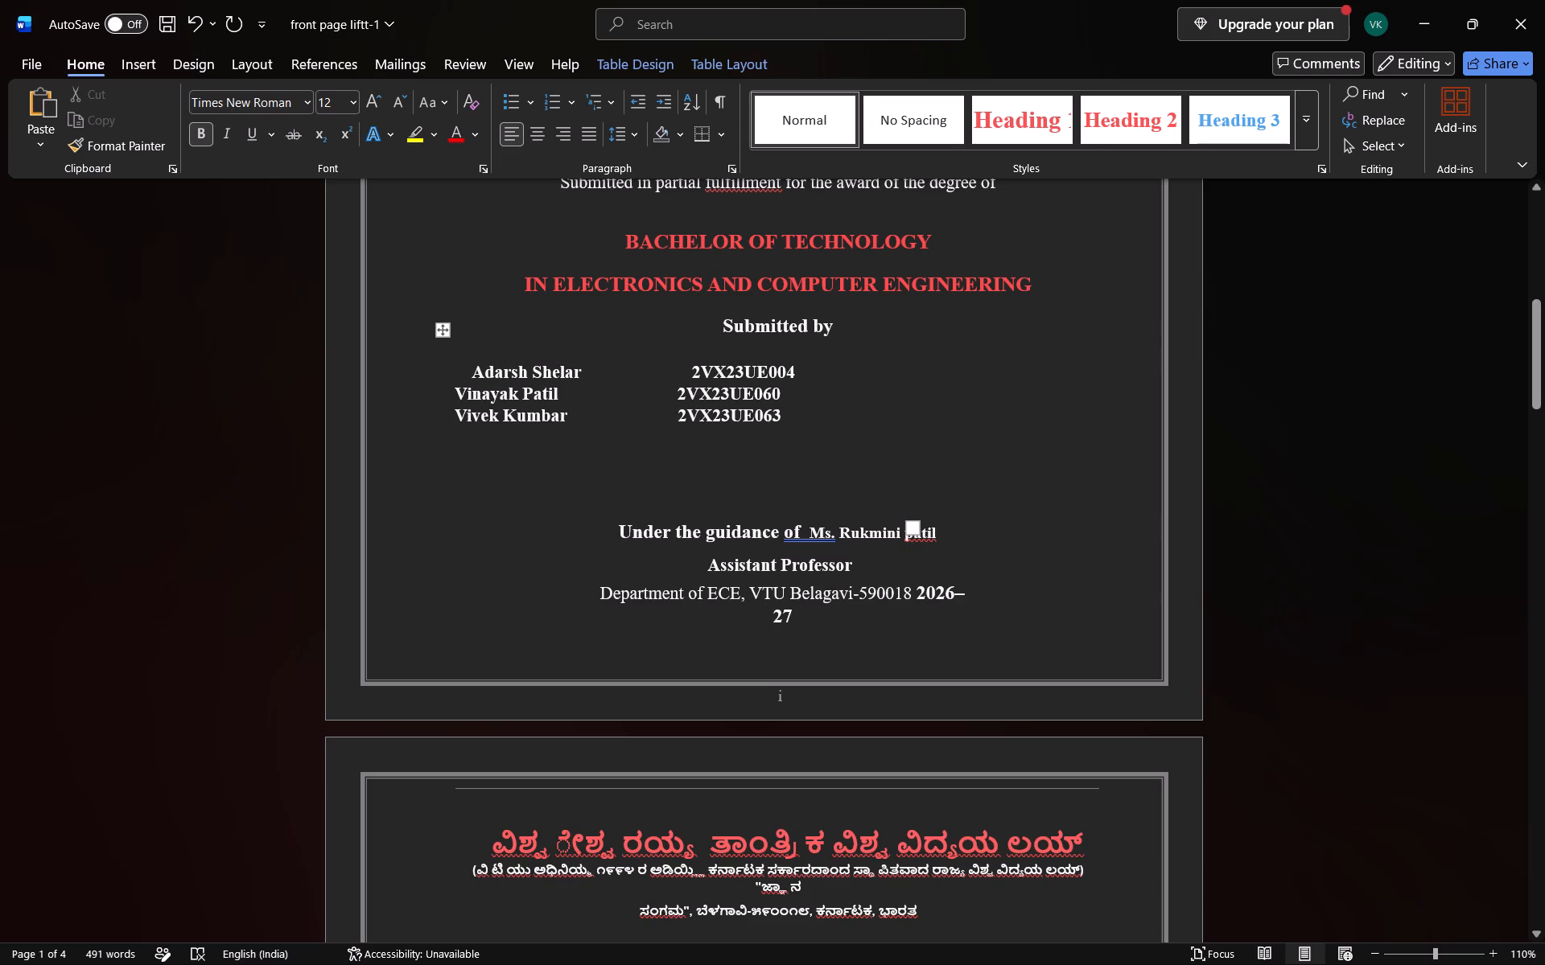
# Right-align all three student rows with names and registration numbers under "Submitted by".
pyautogui.moveTo(786, 413); pyautogui.dragTo(477, 377)
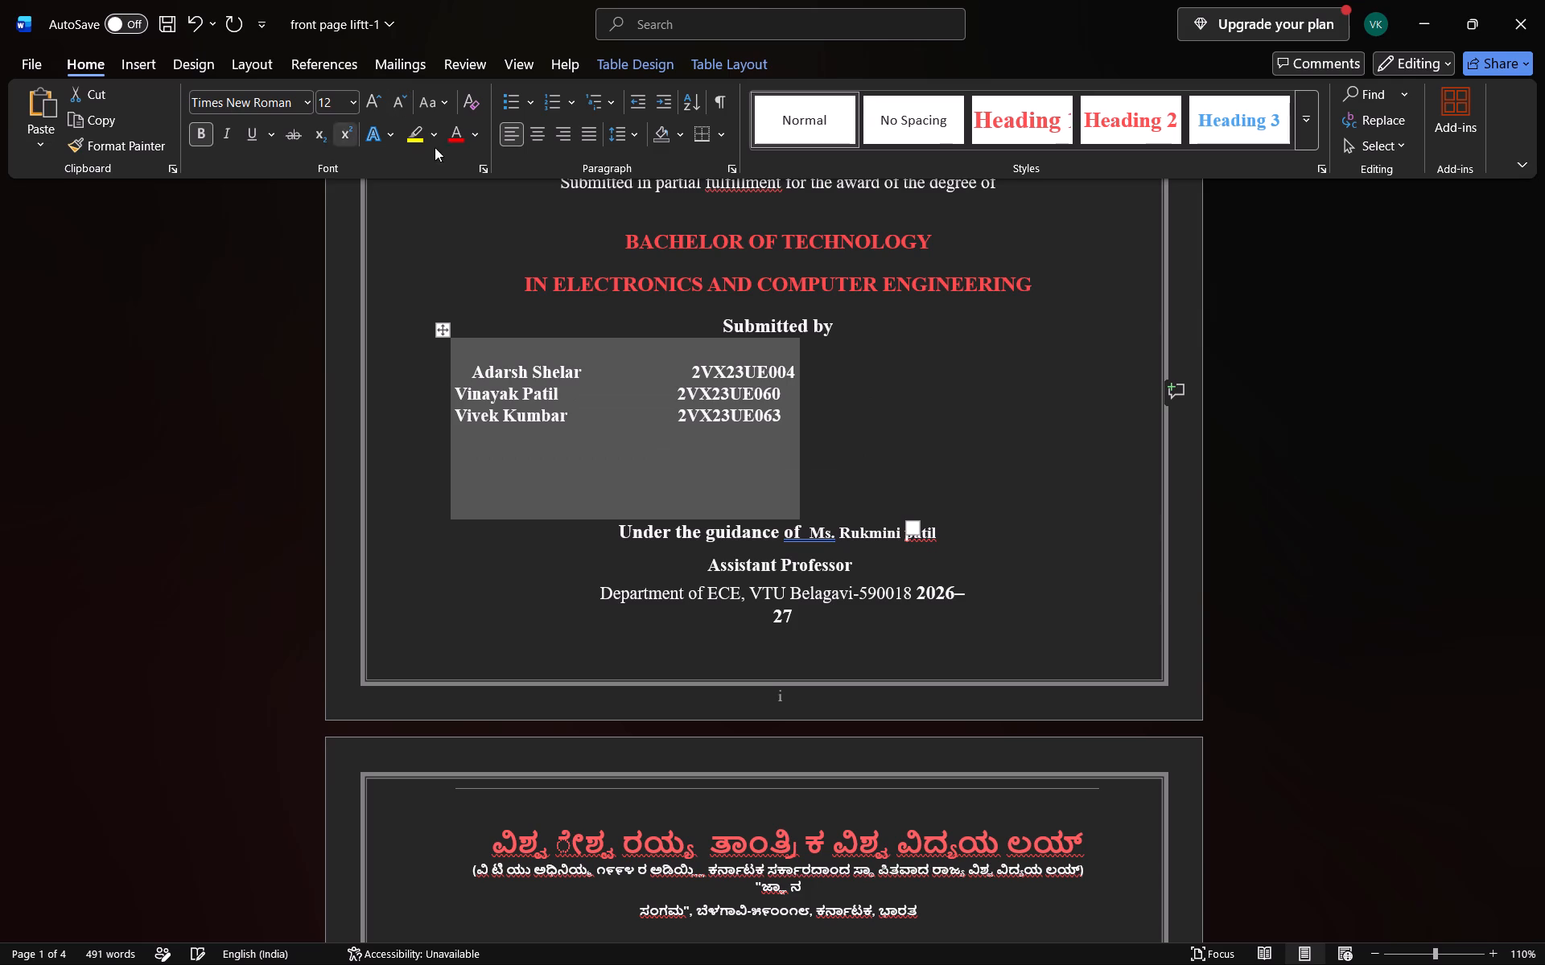
pyautogui.click(534, 128)
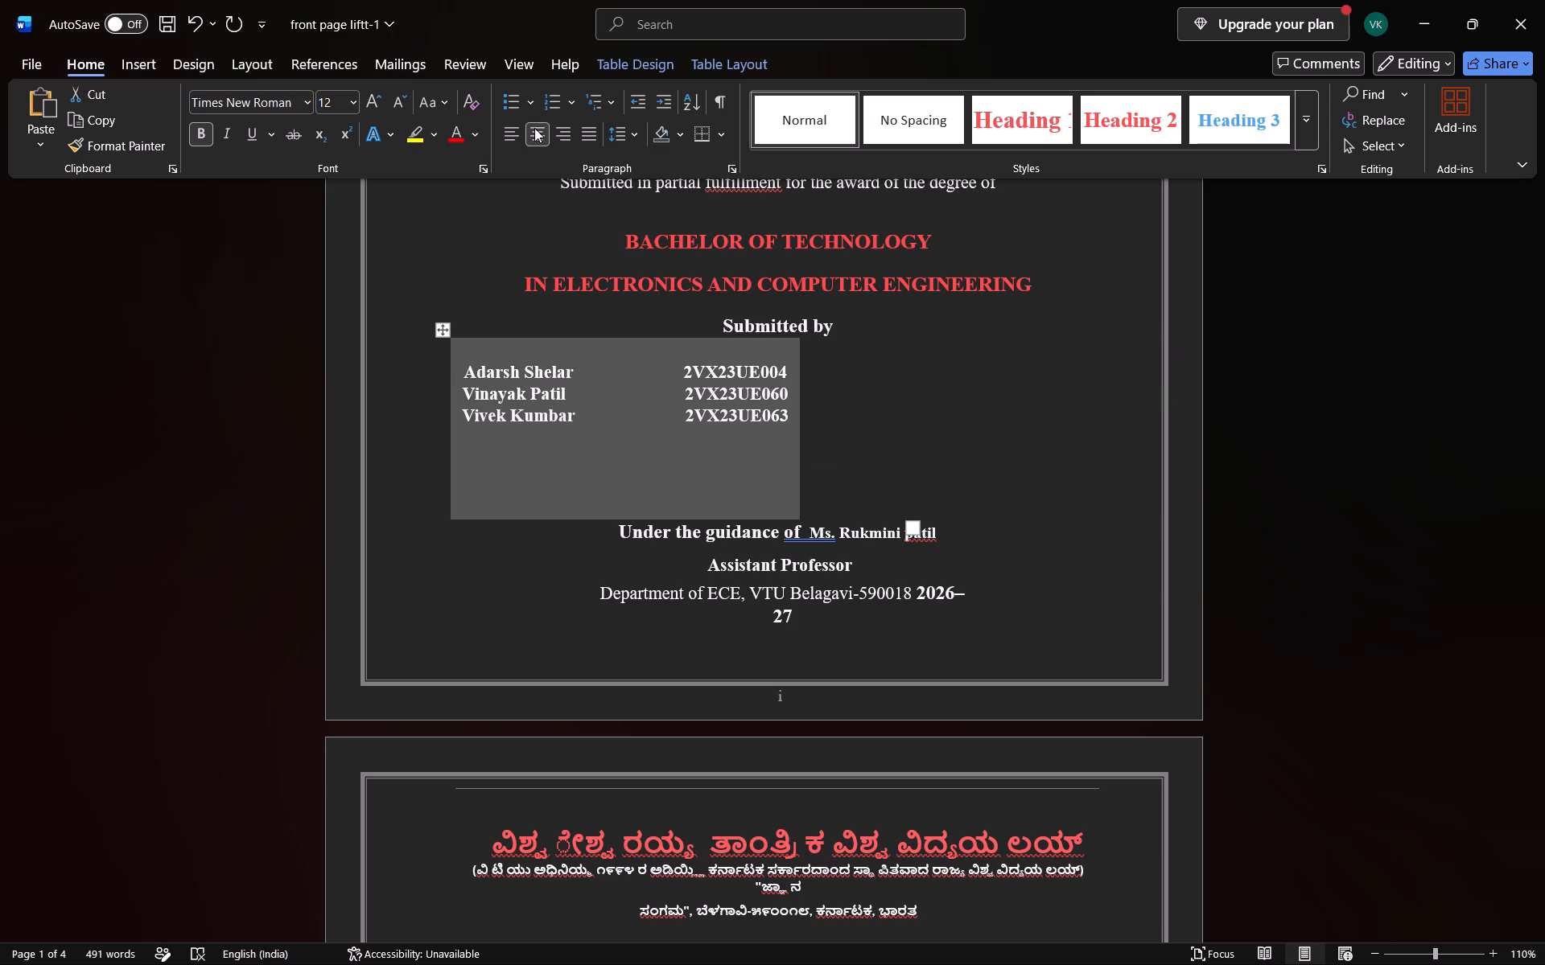
pyautogui.click(562, 133)
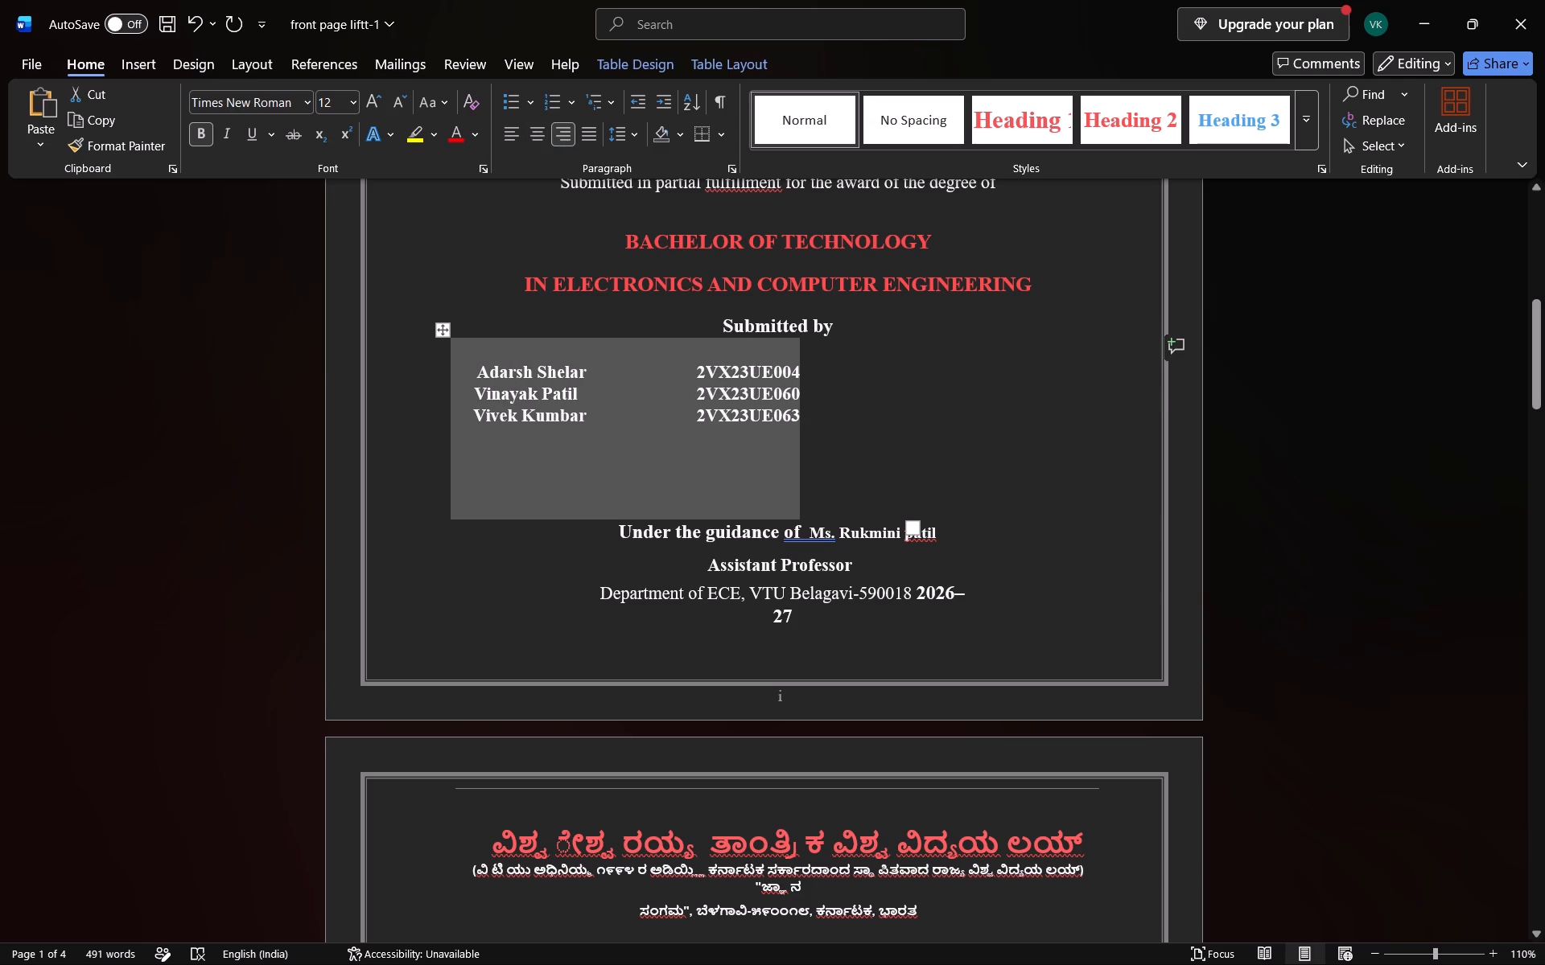
# Narrow the gap between the first student's name and registration number by deleting surplus spaces.
pyautogui.click(656, 363)
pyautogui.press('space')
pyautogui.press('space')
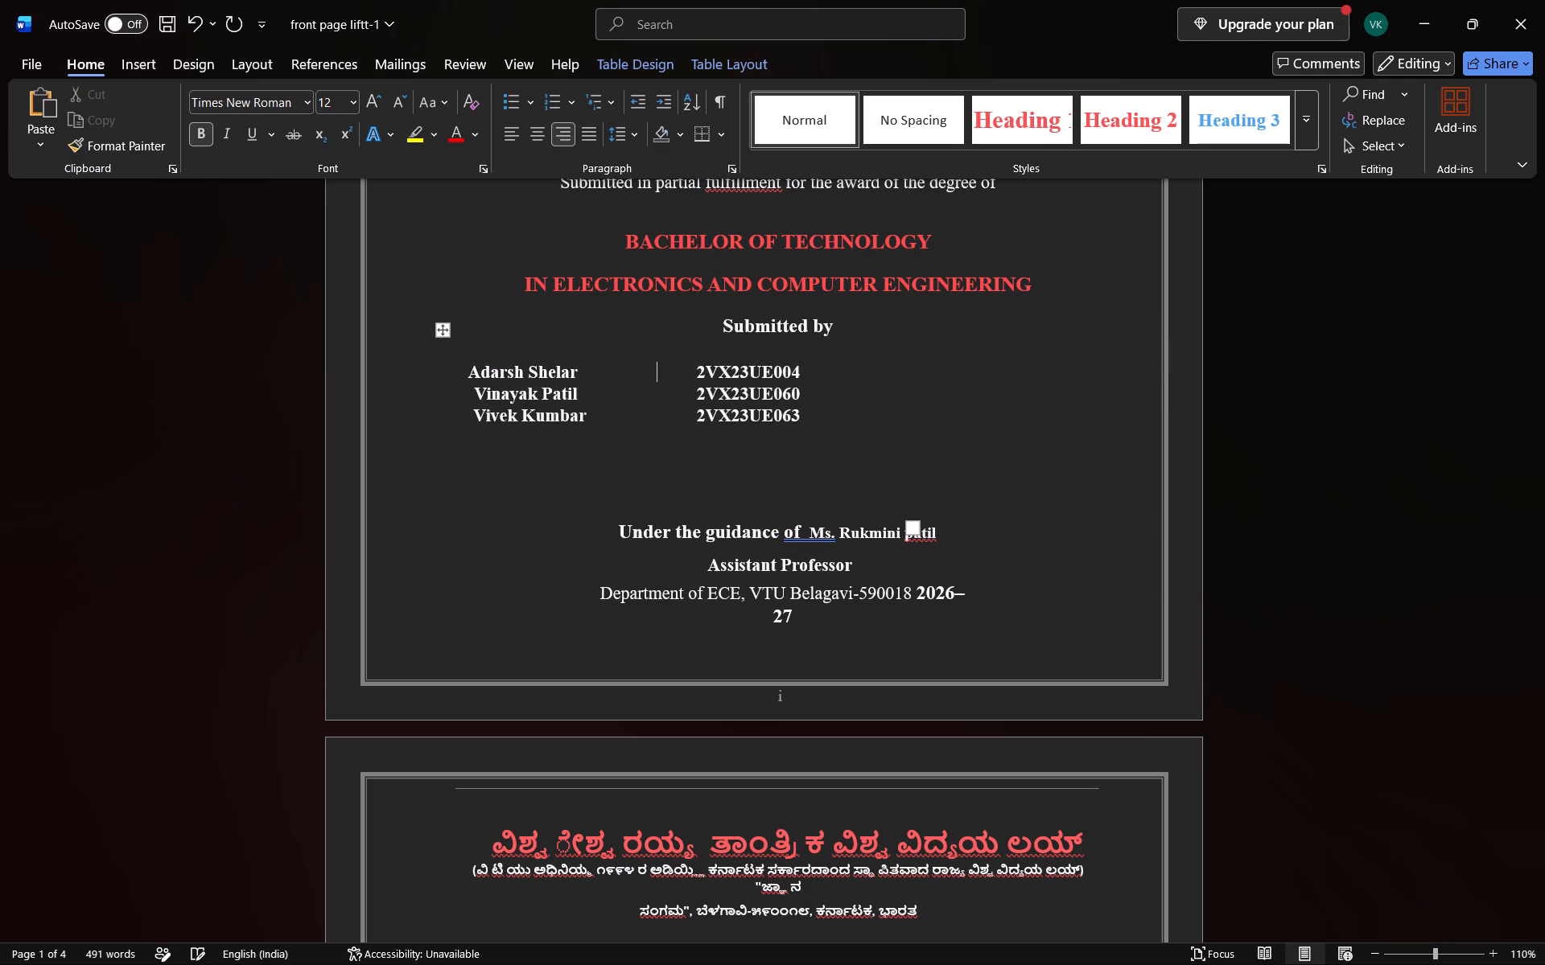
pyautogui.press('BackSpace')
pyautogui.press('BackSpace')
pyautogui.press('BackSpace')
pyautogui.press('BackSpace')
pyautogui.press('BackSpace')
pyautogui.press('BackSpace')
pyautogui.press('BackSpace')
pyautogui.press('BackSpace')
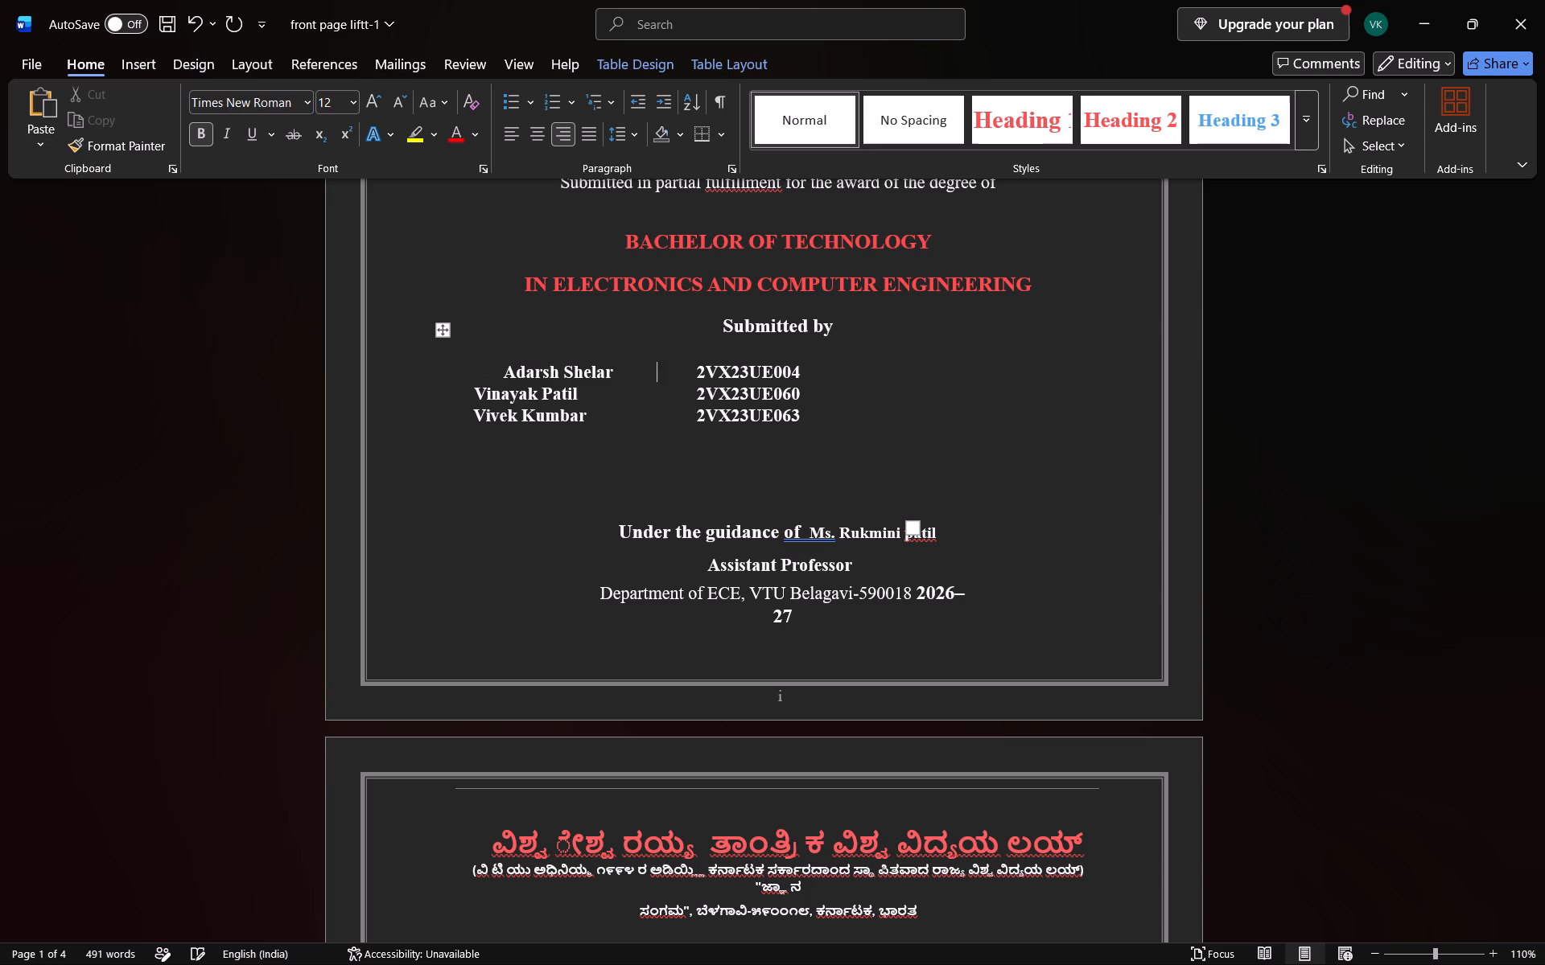
pyautogui.press('BackSpace')
pyautogui.press('BackSpace')
pyautogui.press('BackSpace')
pyautogui.press('BackSpace')
pyautogui.press('BackSpace')
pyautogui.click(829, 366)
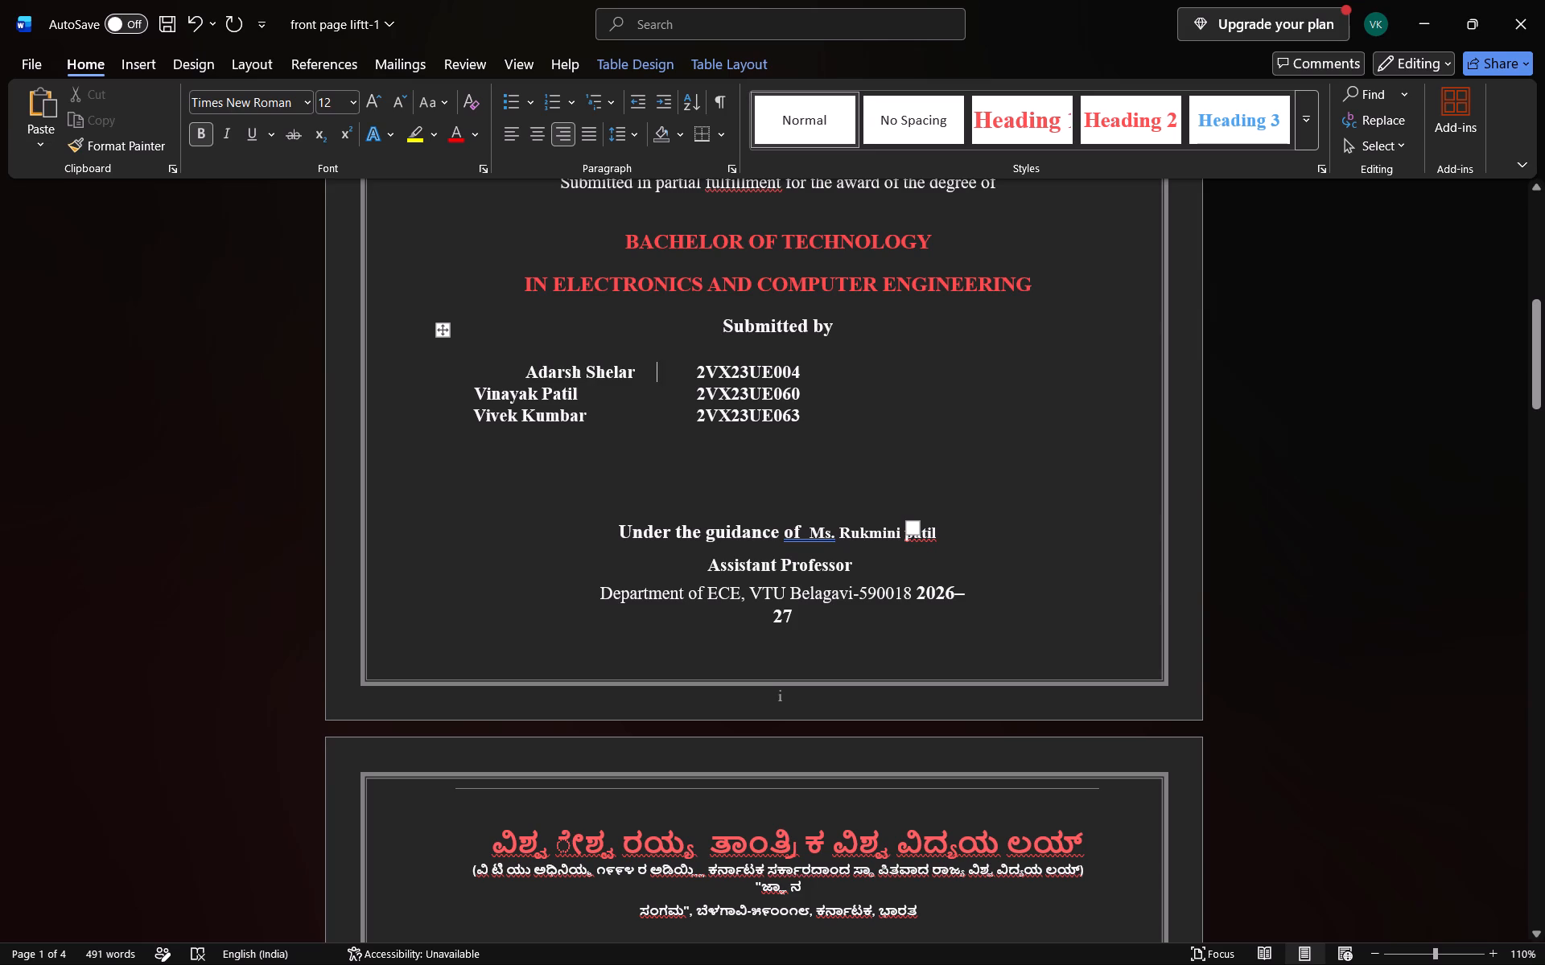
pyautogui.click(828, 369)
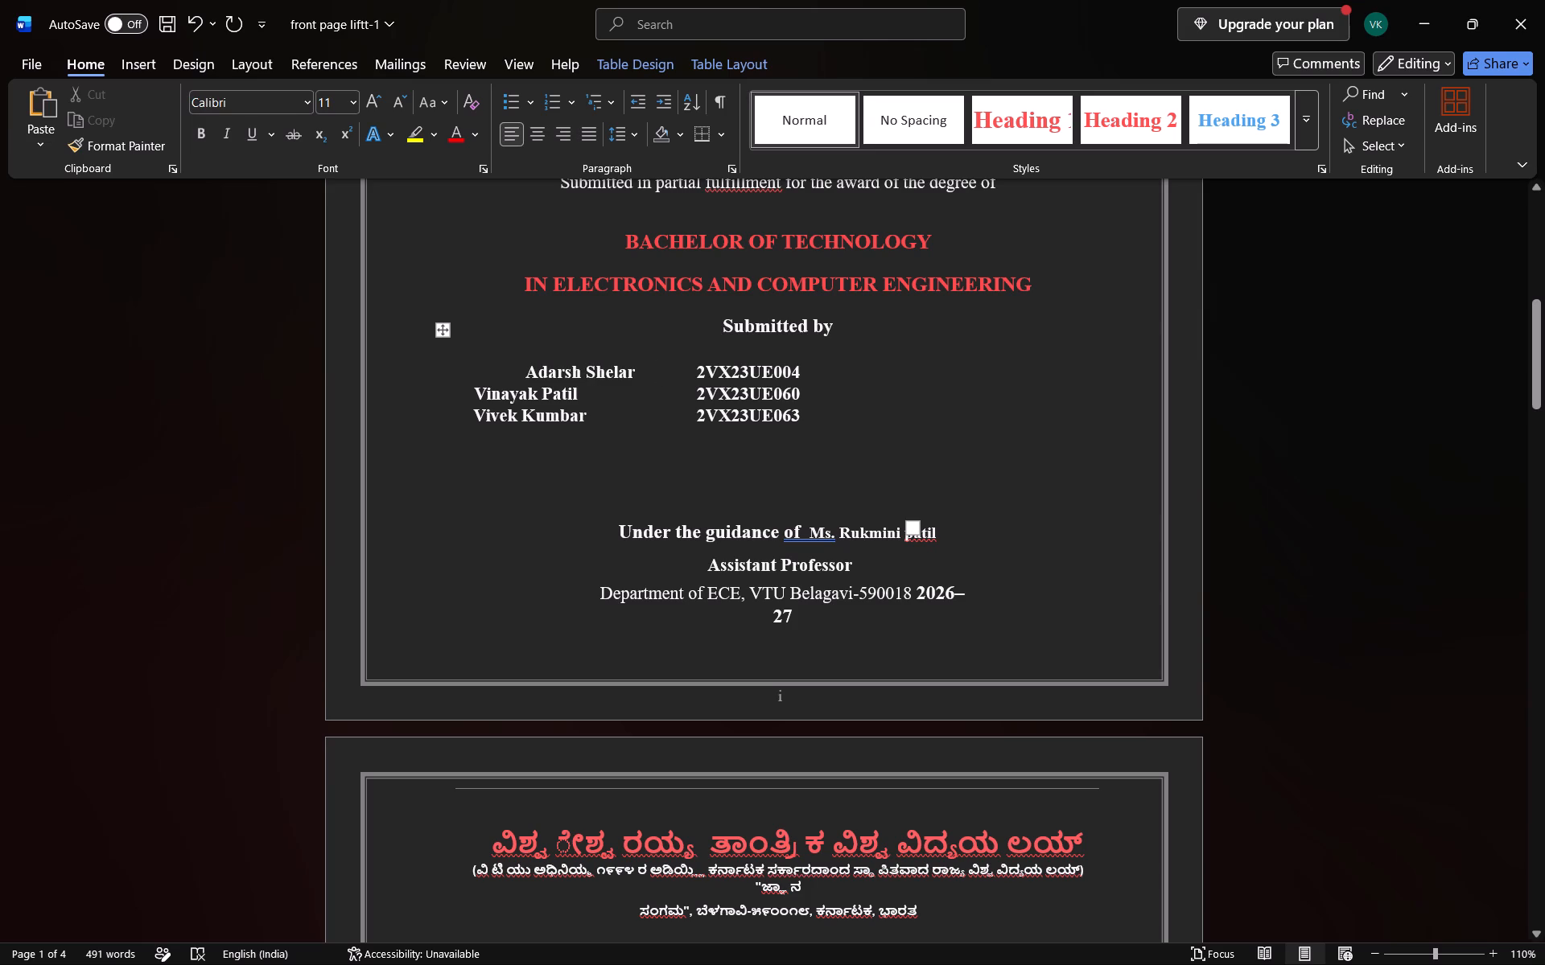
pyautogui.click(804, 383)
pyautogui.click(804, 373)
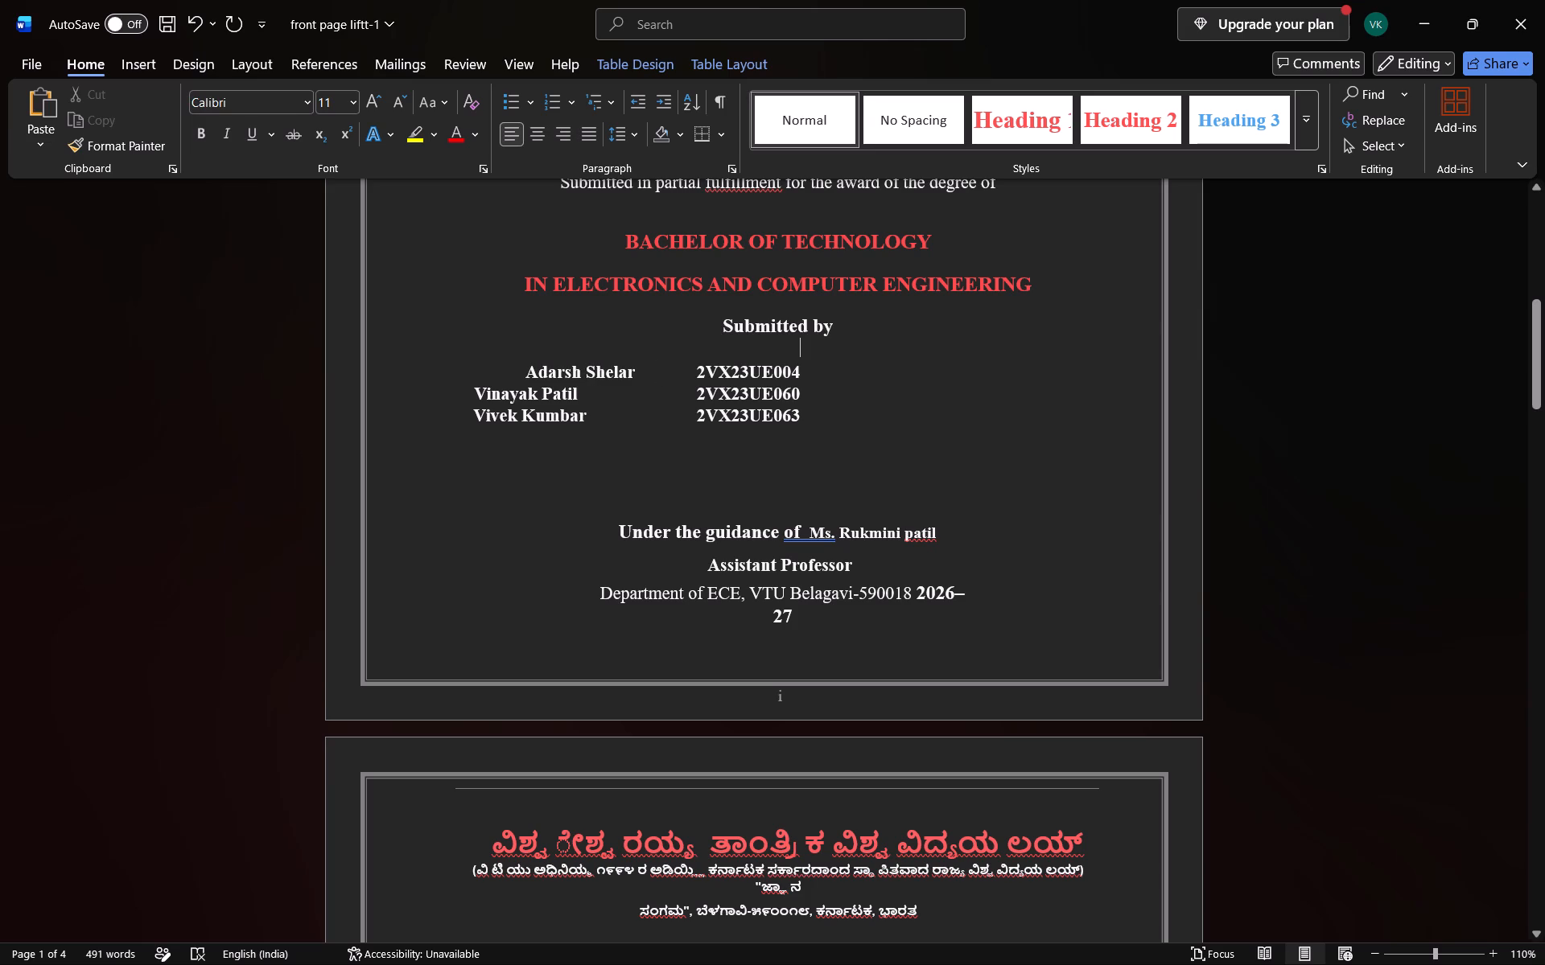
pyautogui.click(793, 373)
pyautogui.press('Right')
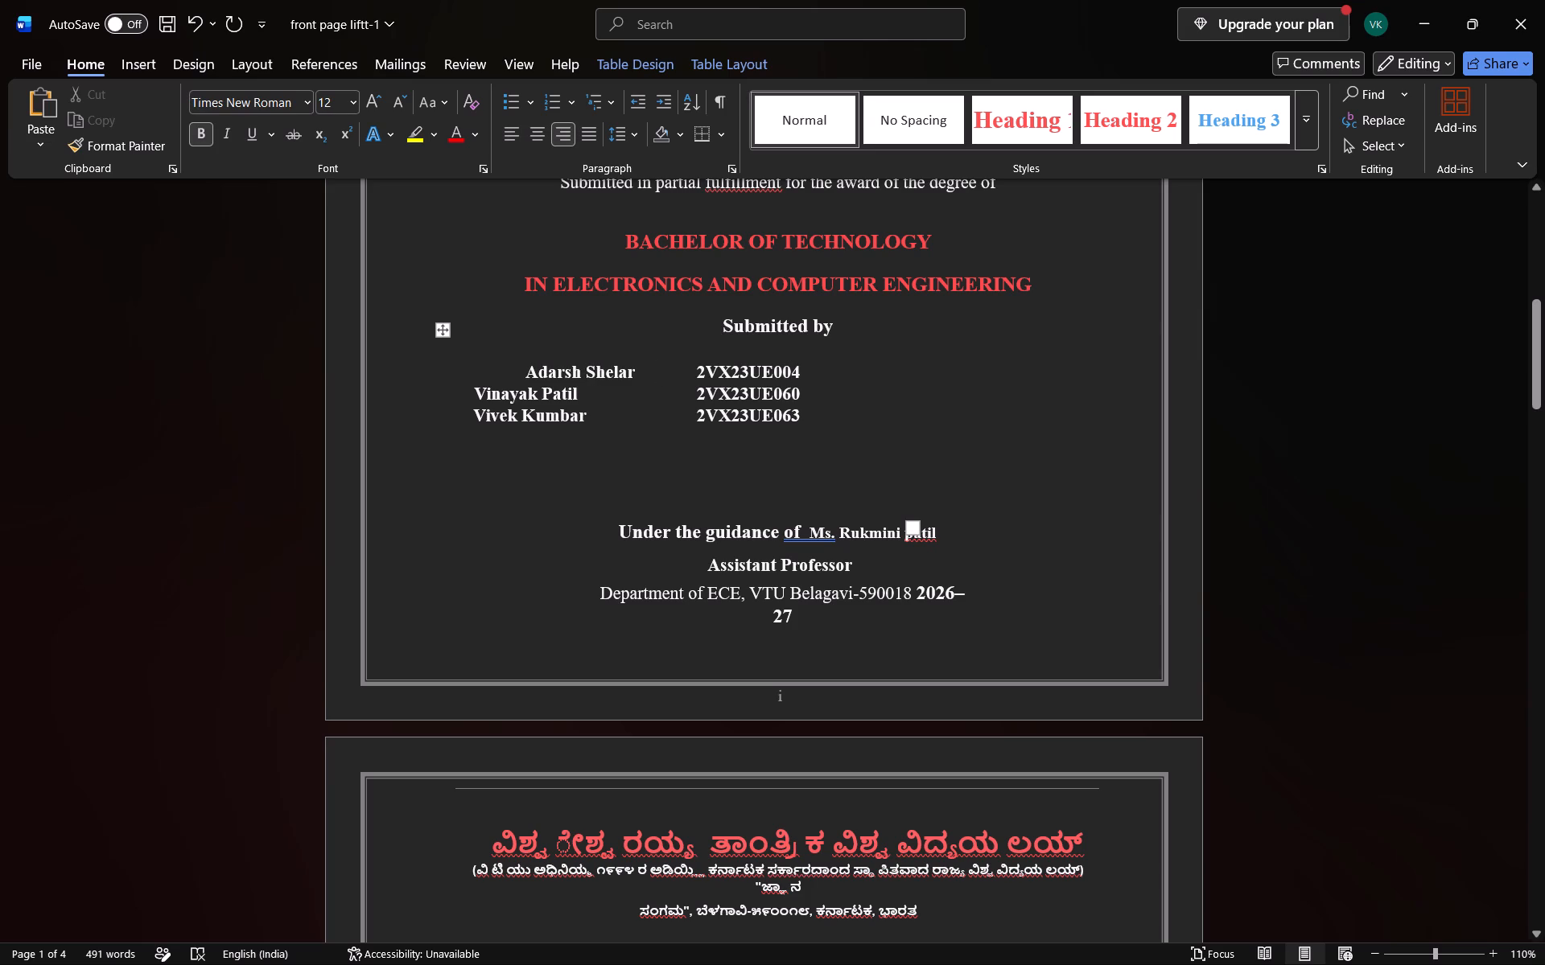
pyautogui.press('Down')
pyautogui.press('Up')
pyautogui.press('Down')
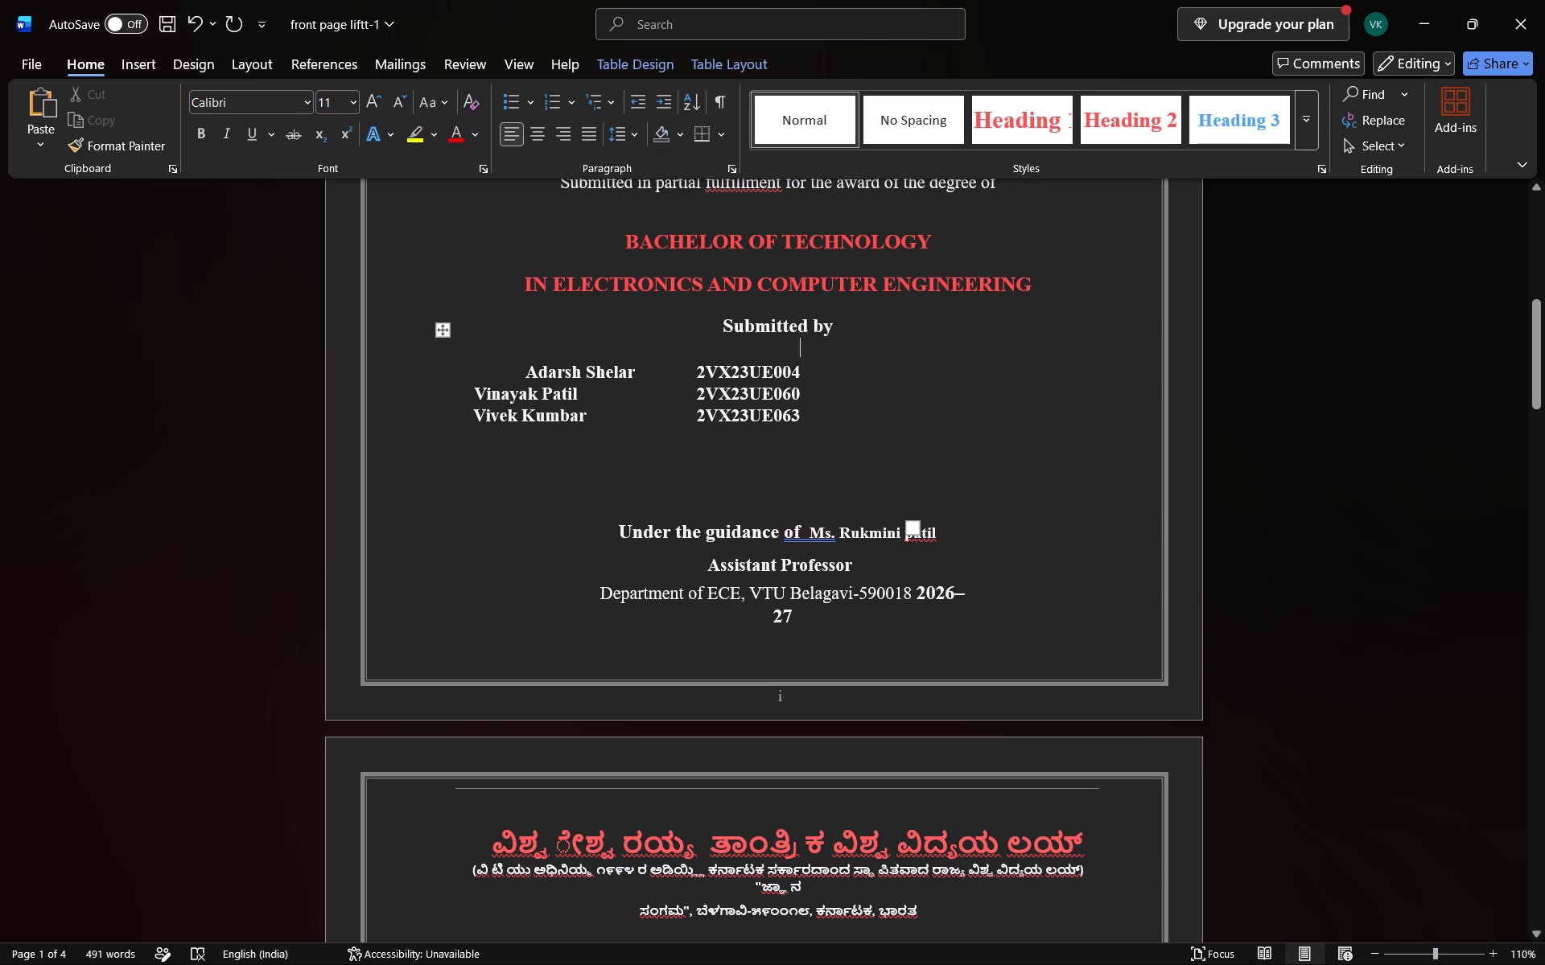
# Insert spaces before the first student's registration number to bring the name closer in line with the names below.
pyautogui.click(692, 378)
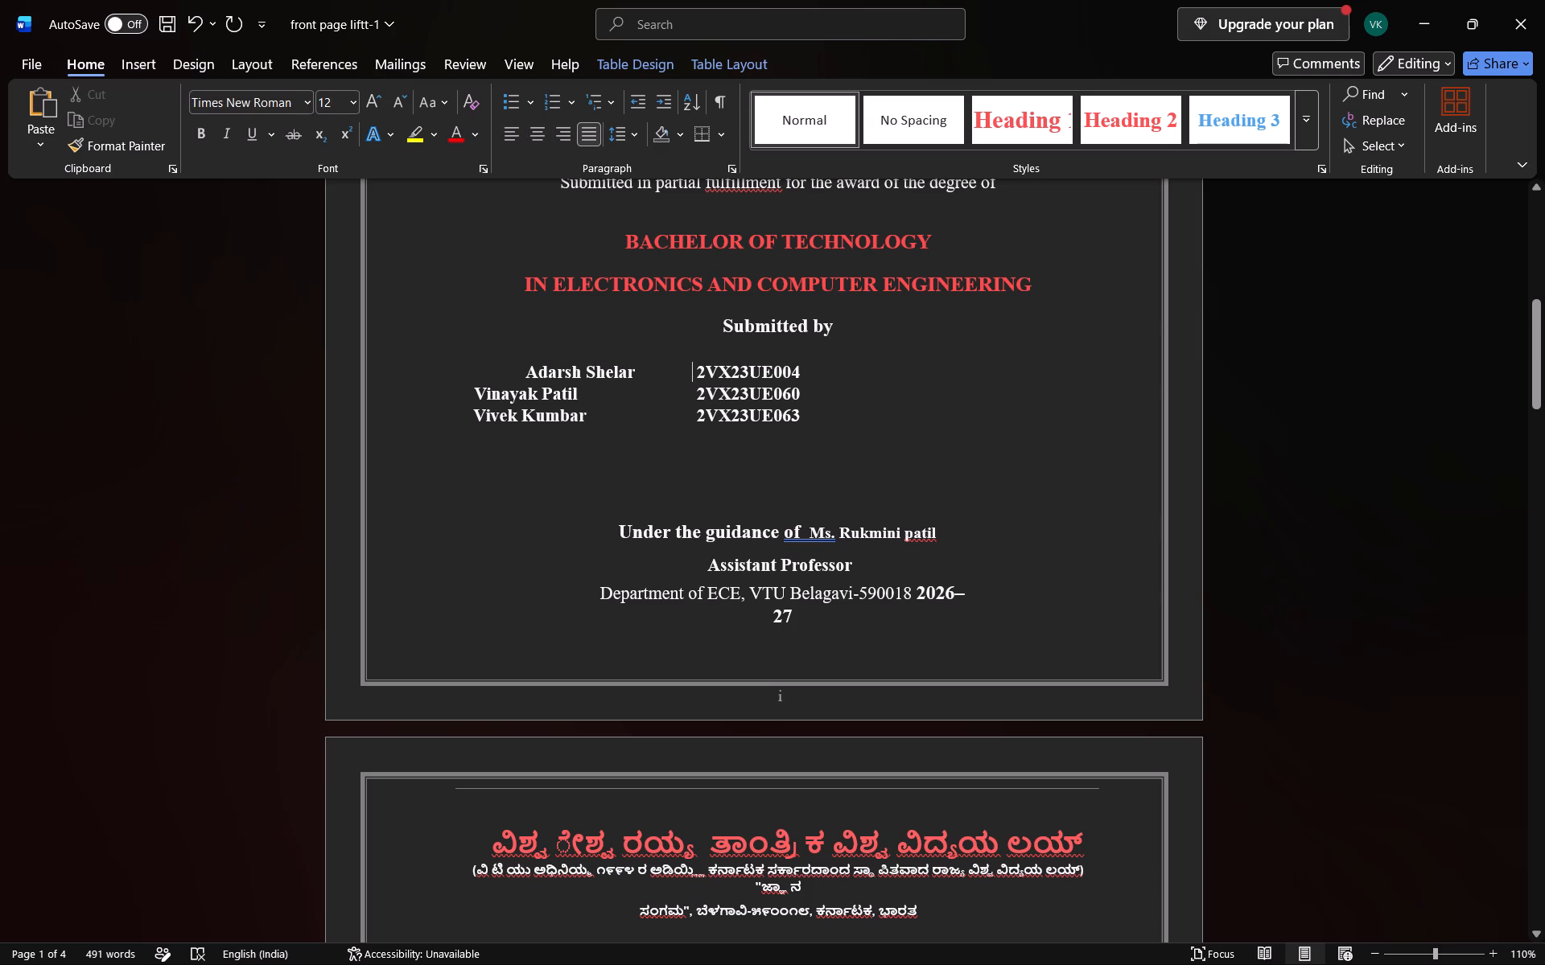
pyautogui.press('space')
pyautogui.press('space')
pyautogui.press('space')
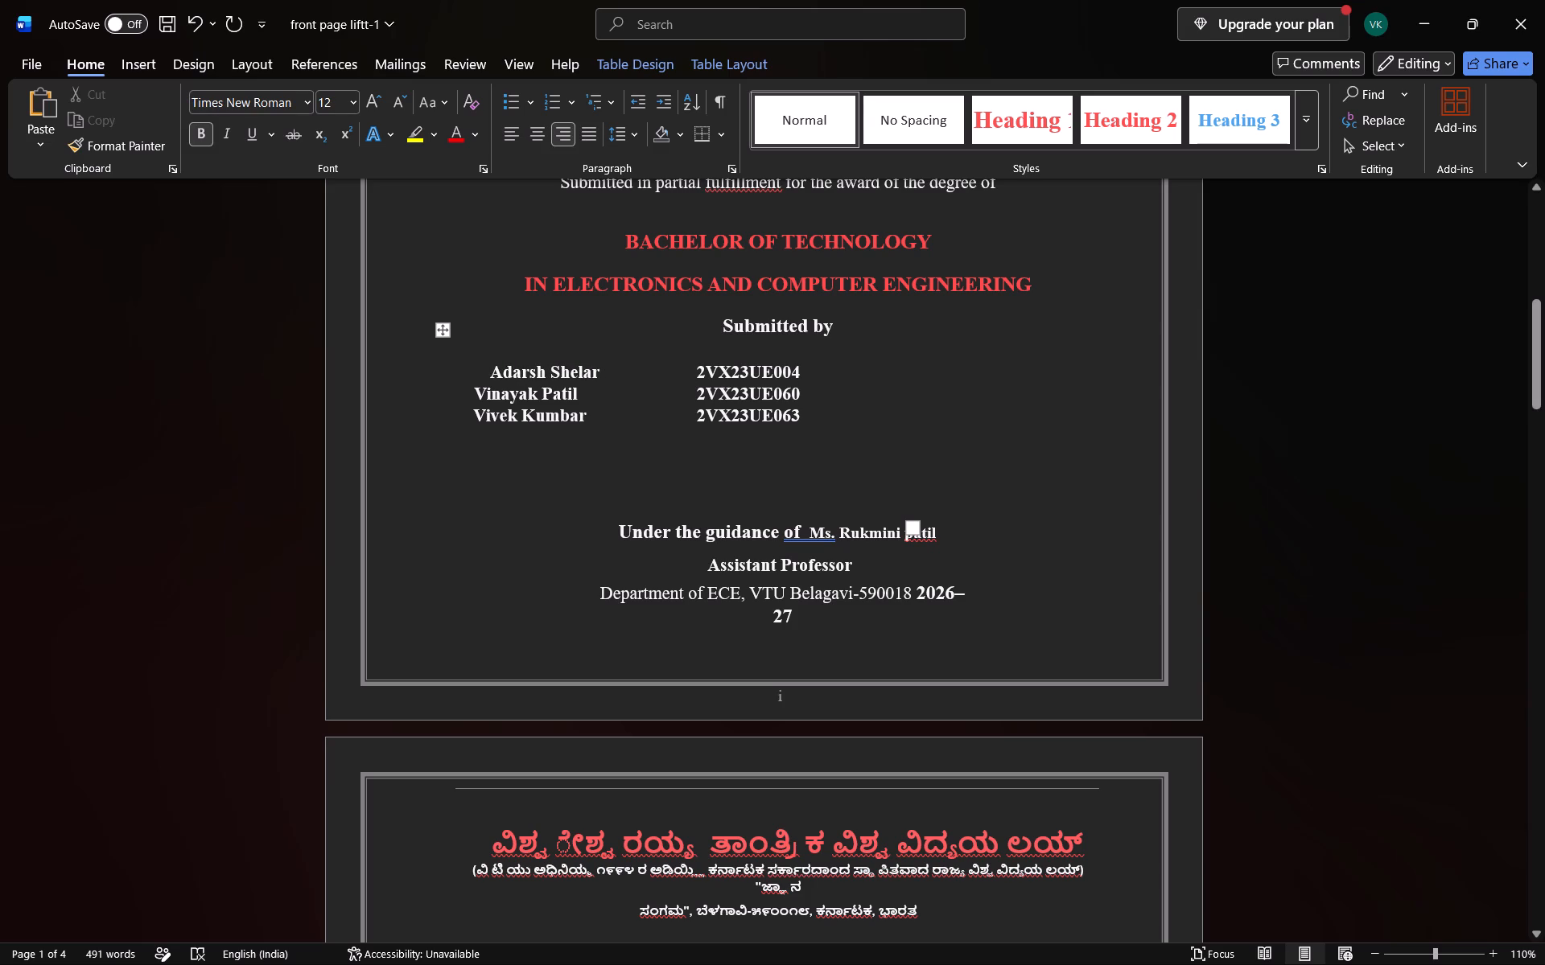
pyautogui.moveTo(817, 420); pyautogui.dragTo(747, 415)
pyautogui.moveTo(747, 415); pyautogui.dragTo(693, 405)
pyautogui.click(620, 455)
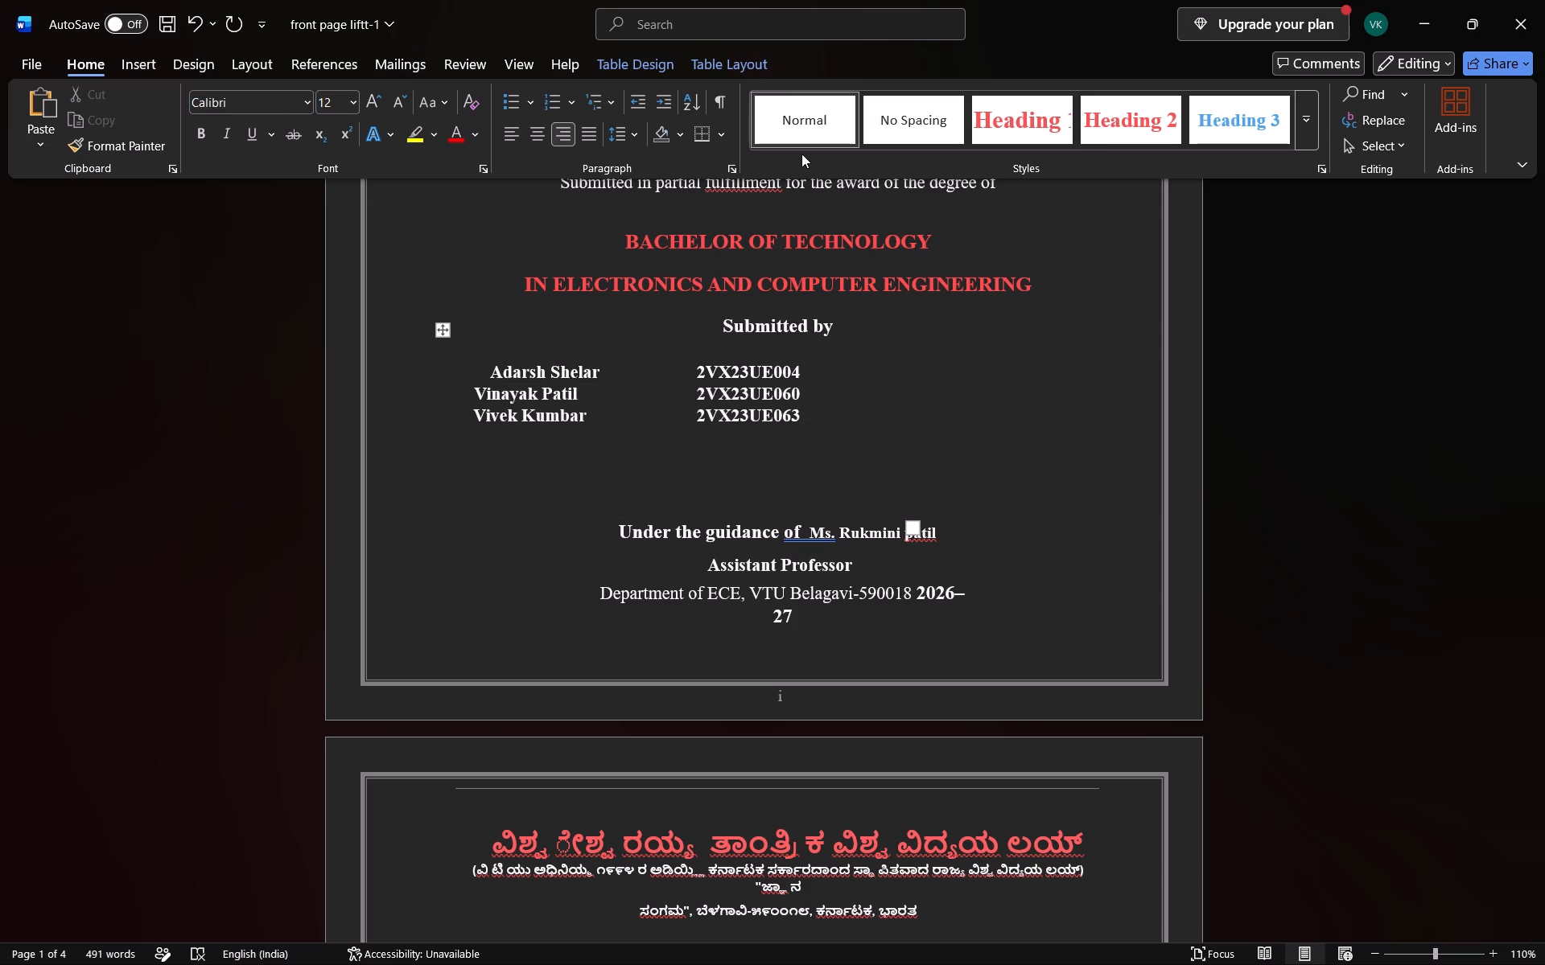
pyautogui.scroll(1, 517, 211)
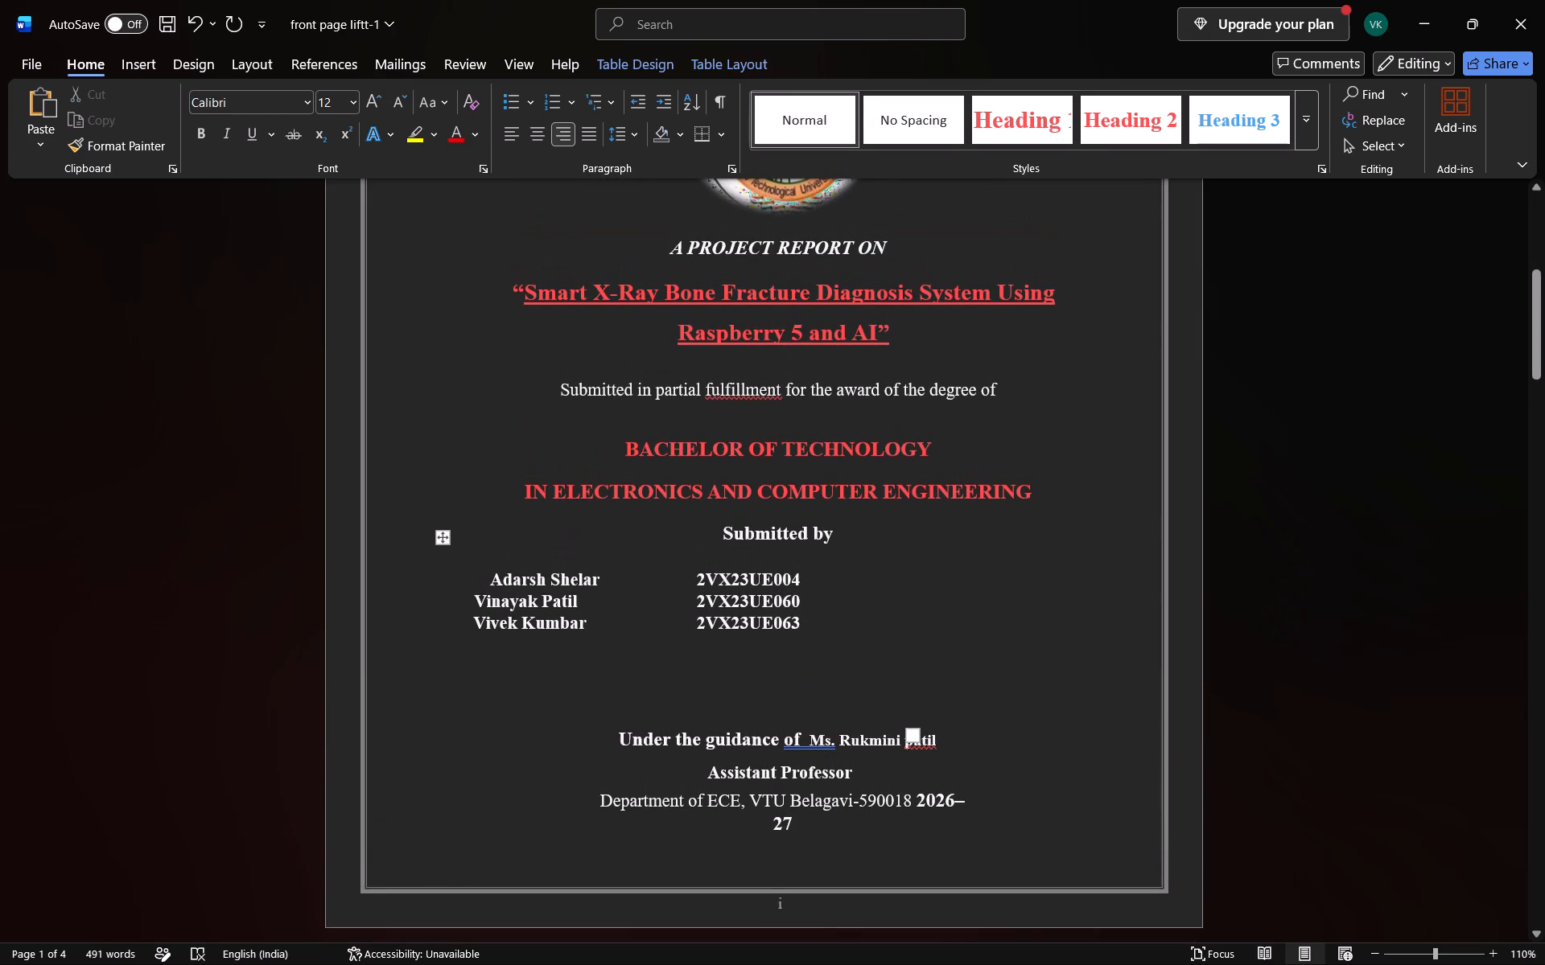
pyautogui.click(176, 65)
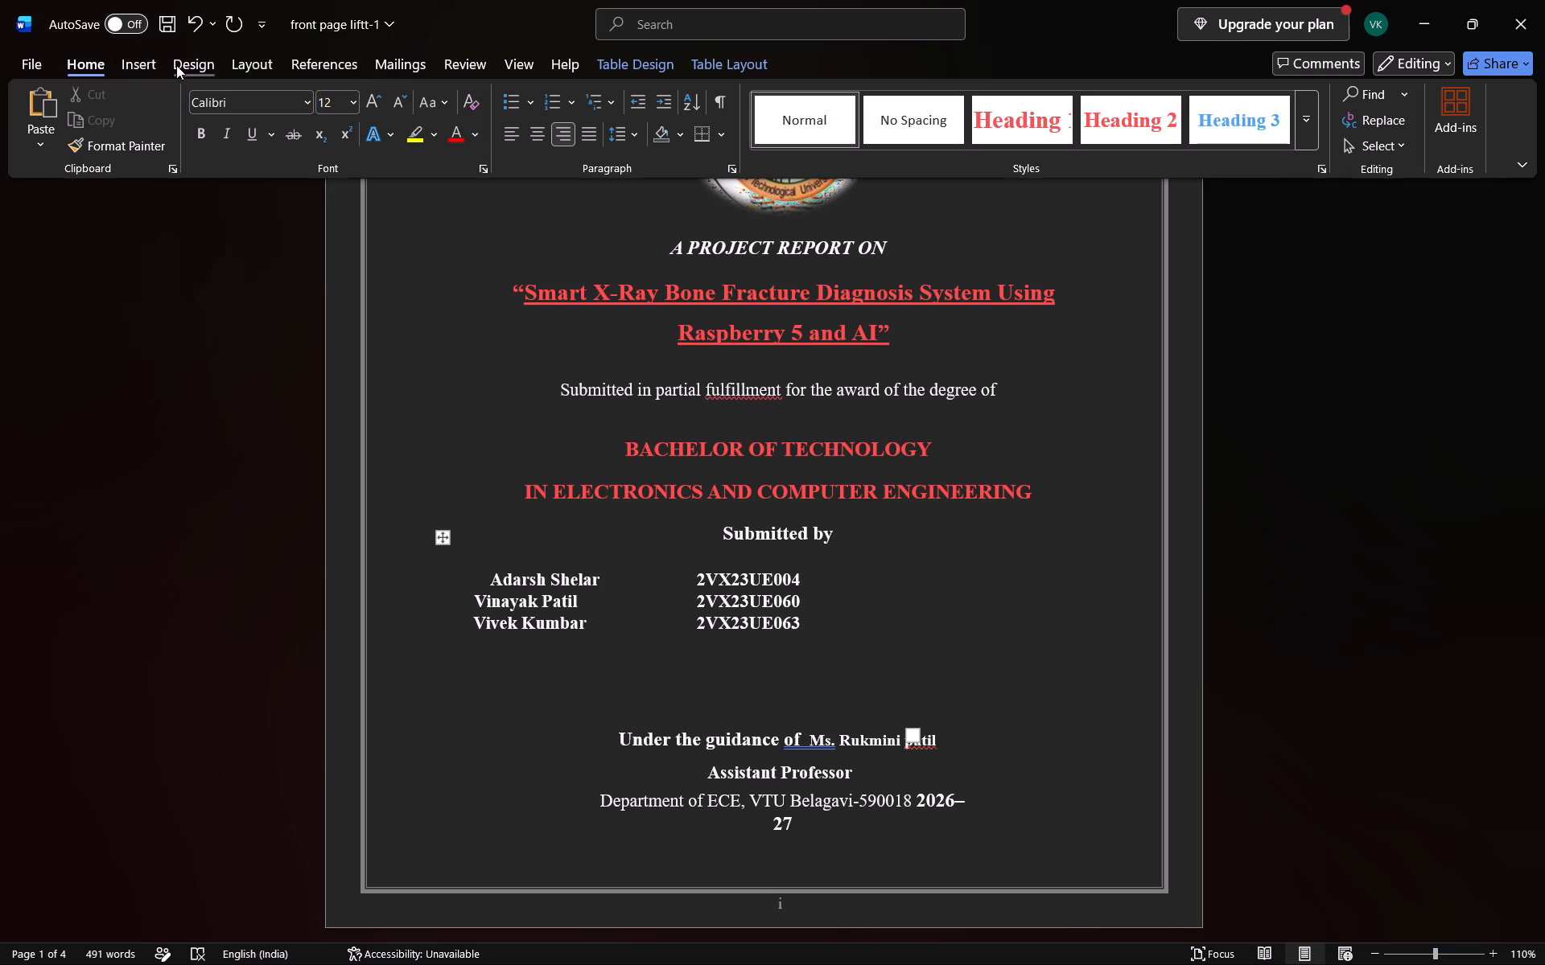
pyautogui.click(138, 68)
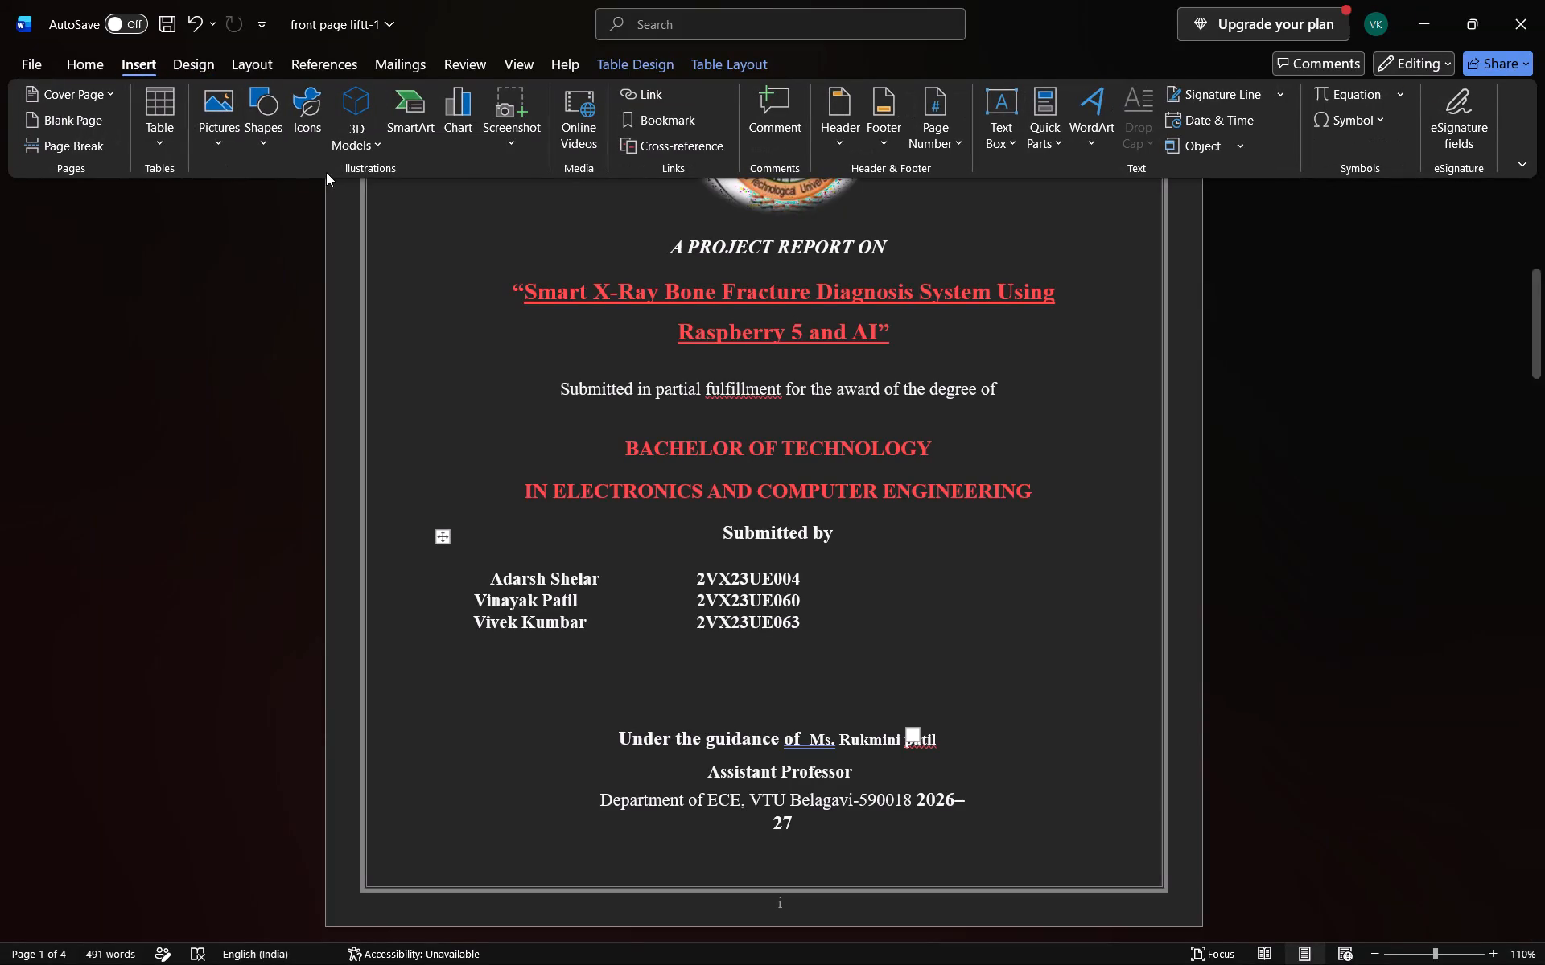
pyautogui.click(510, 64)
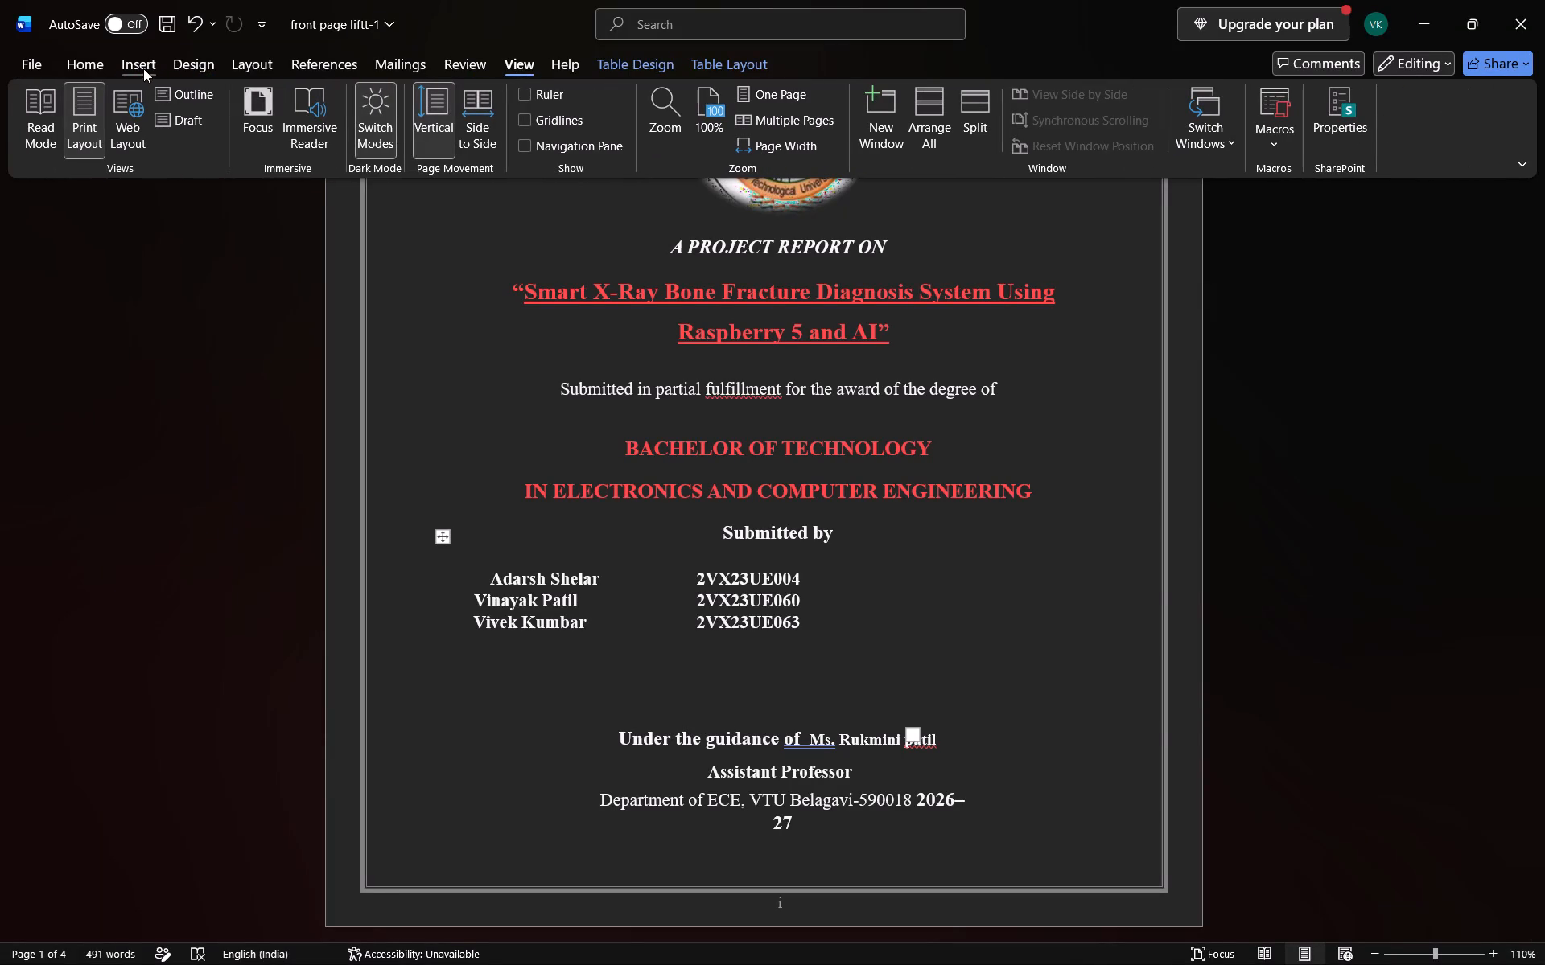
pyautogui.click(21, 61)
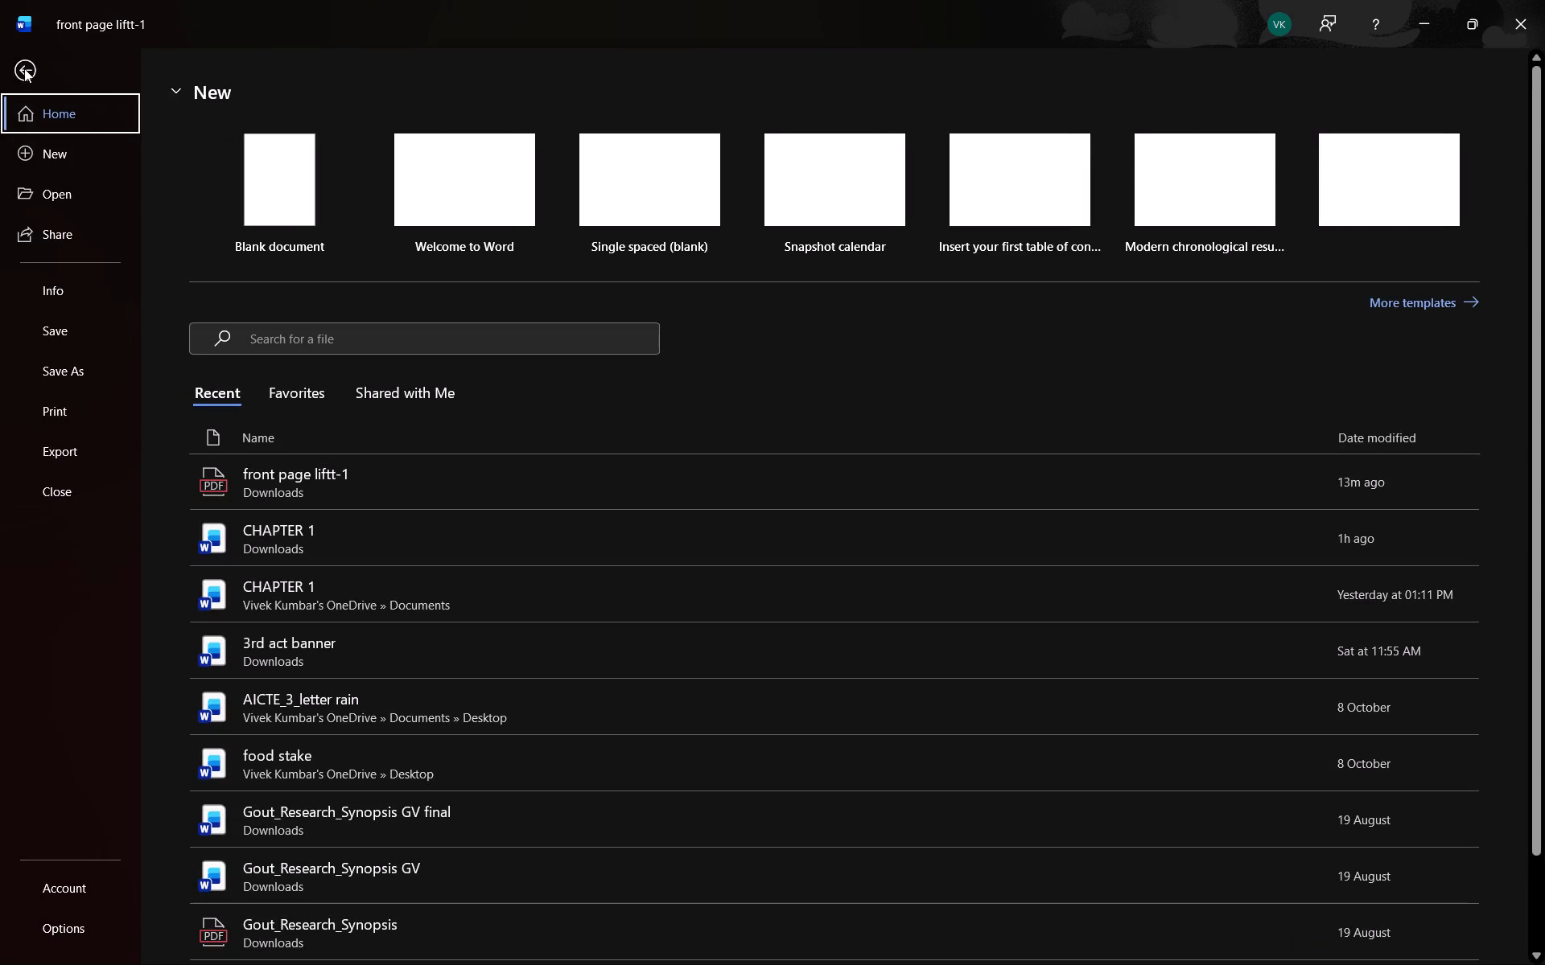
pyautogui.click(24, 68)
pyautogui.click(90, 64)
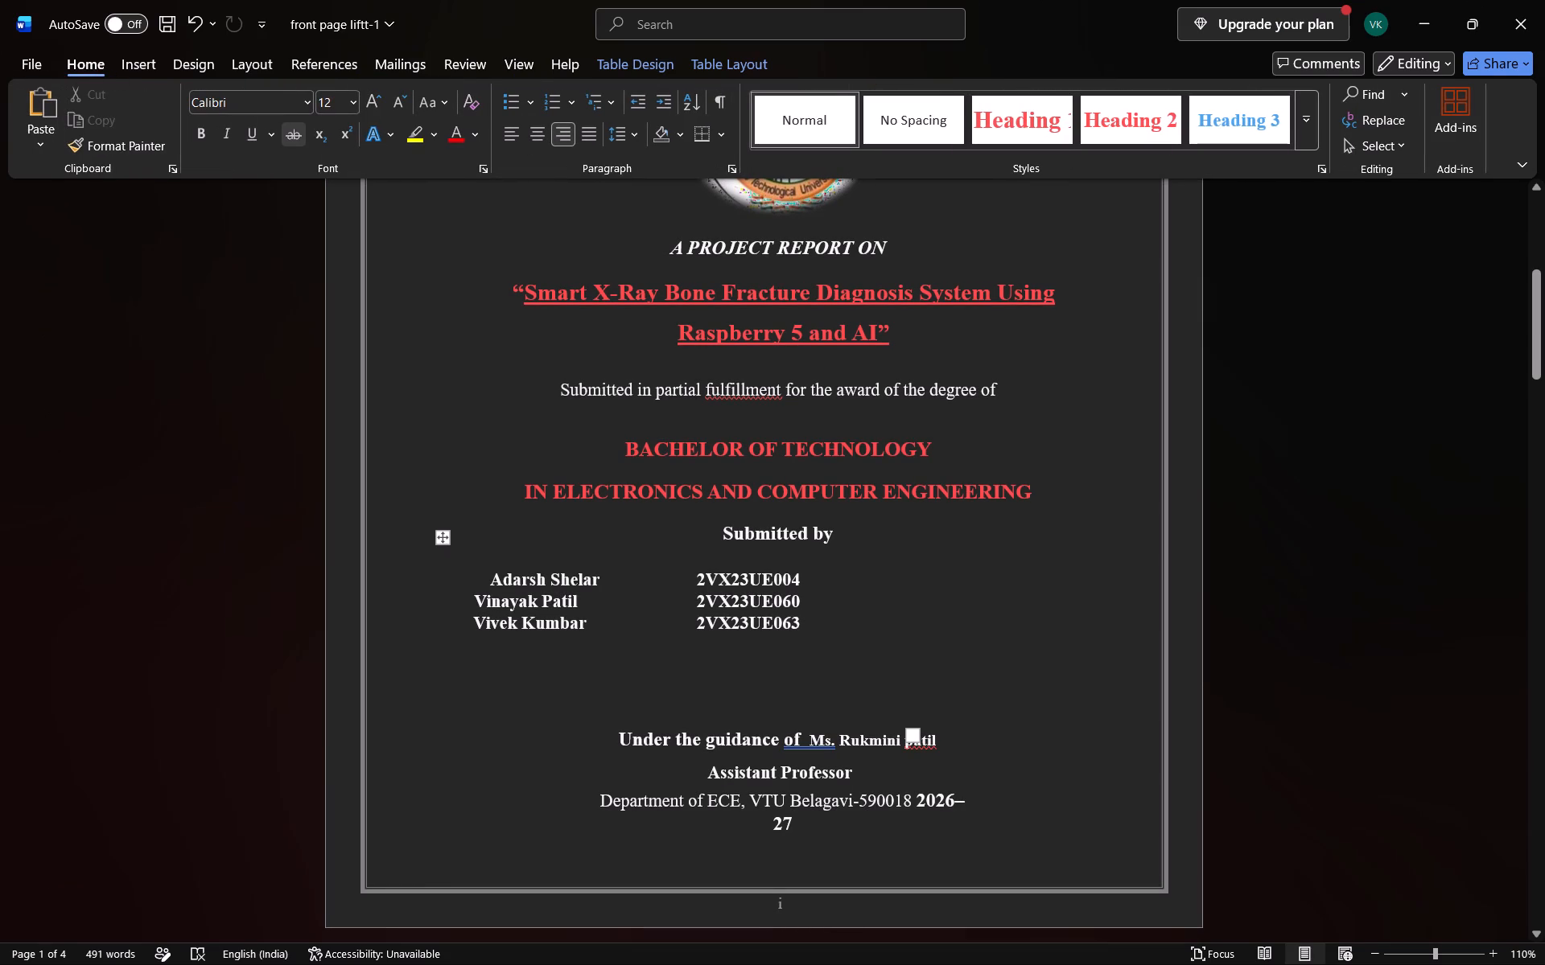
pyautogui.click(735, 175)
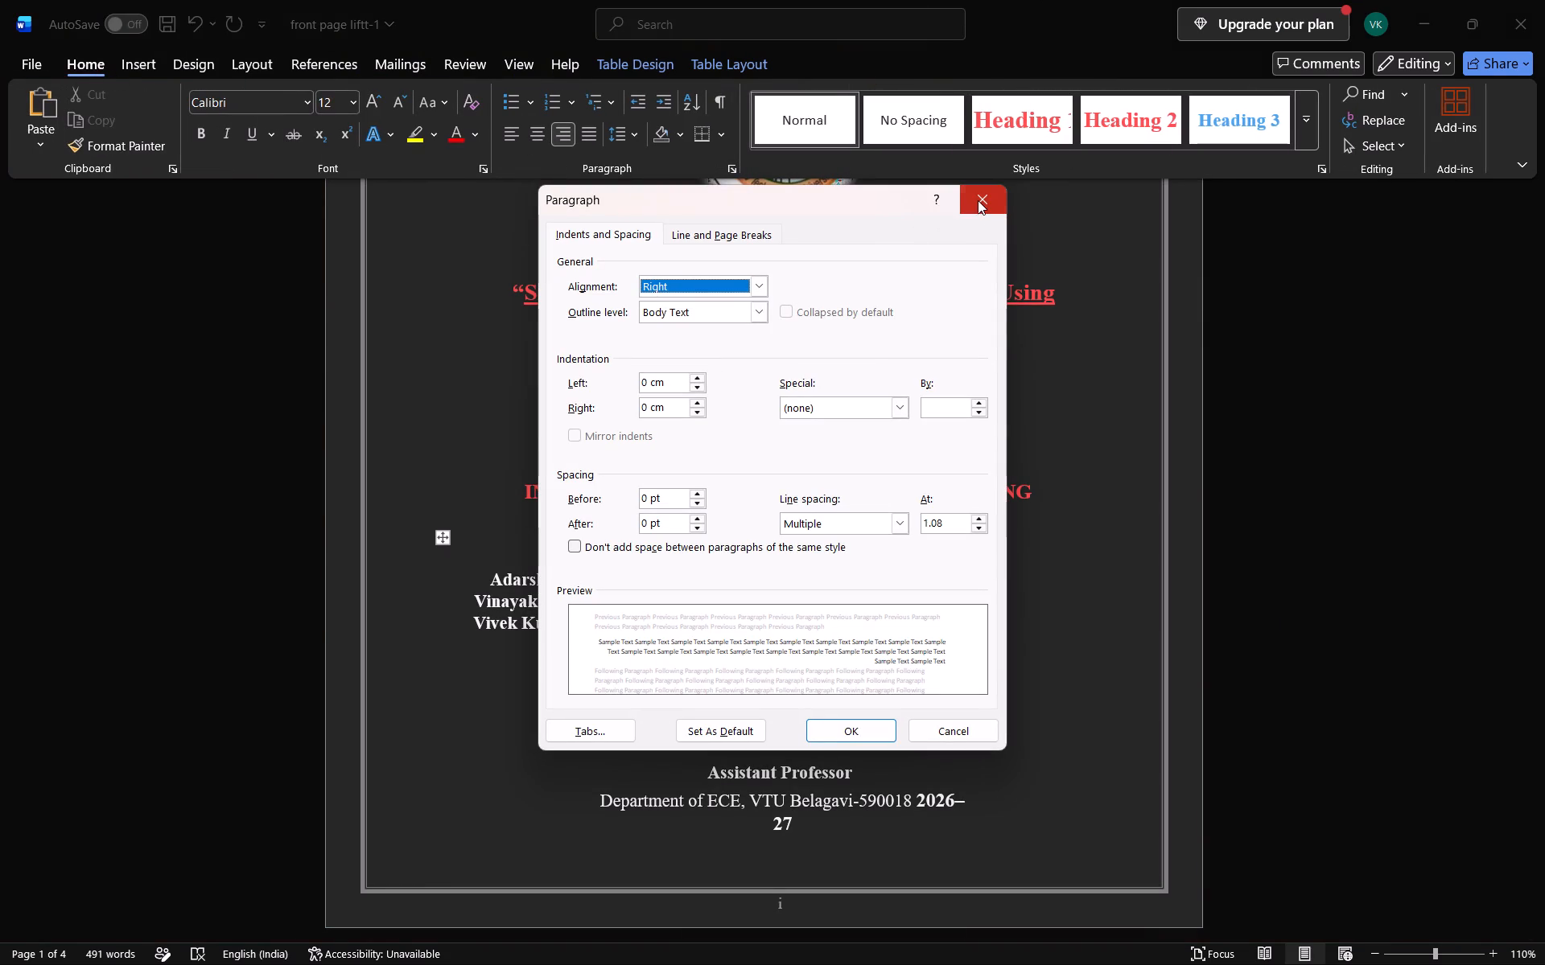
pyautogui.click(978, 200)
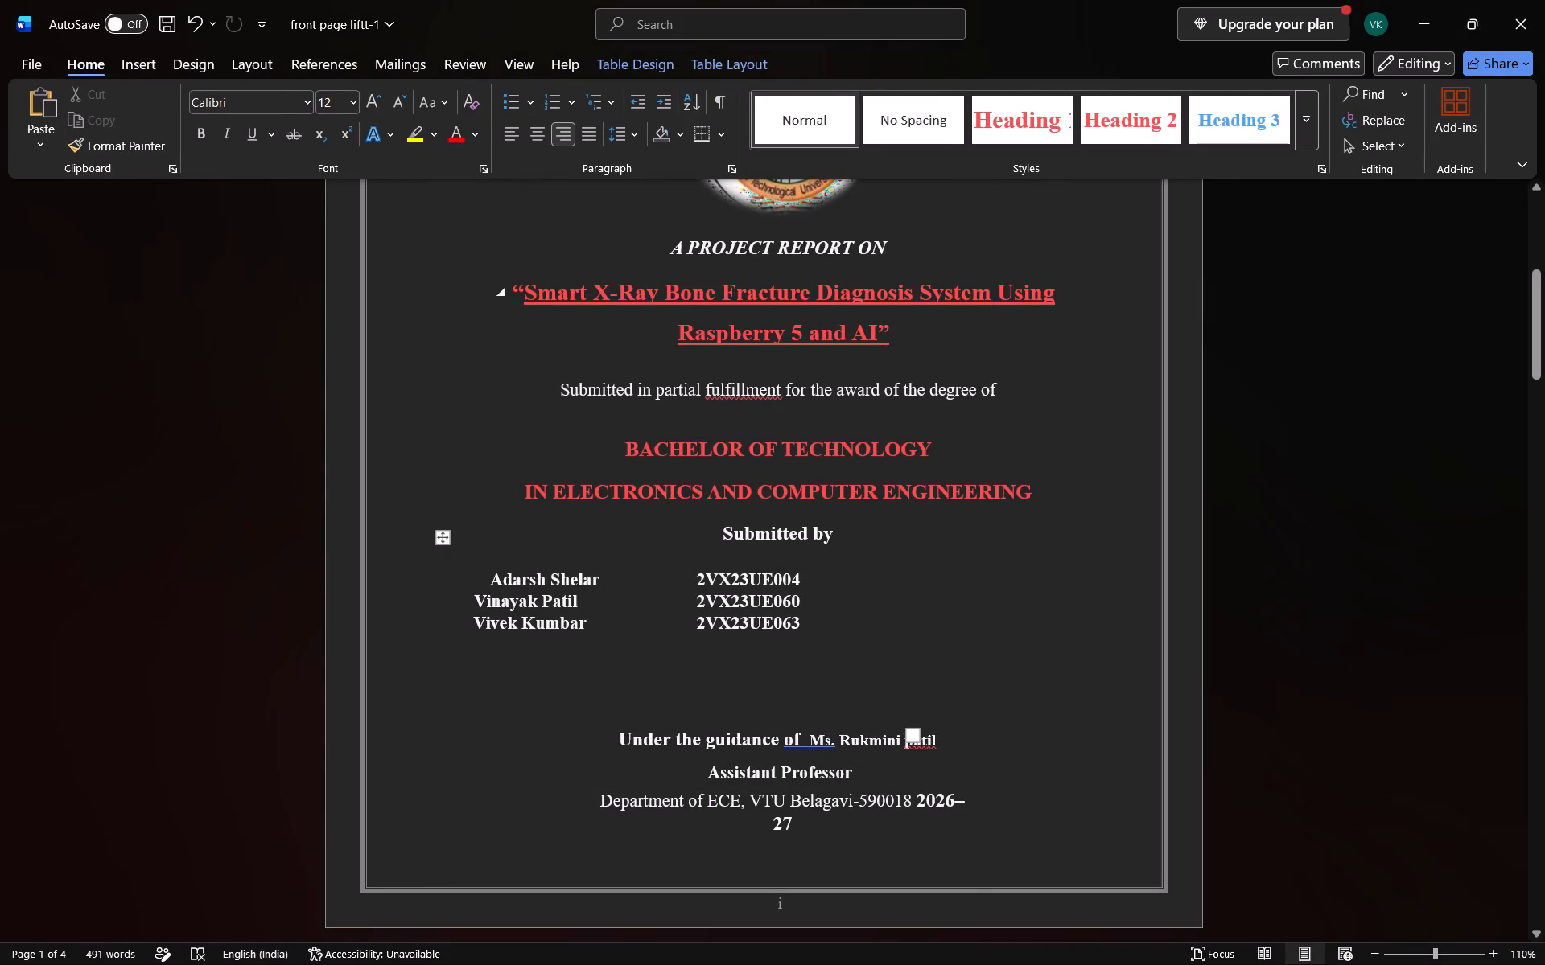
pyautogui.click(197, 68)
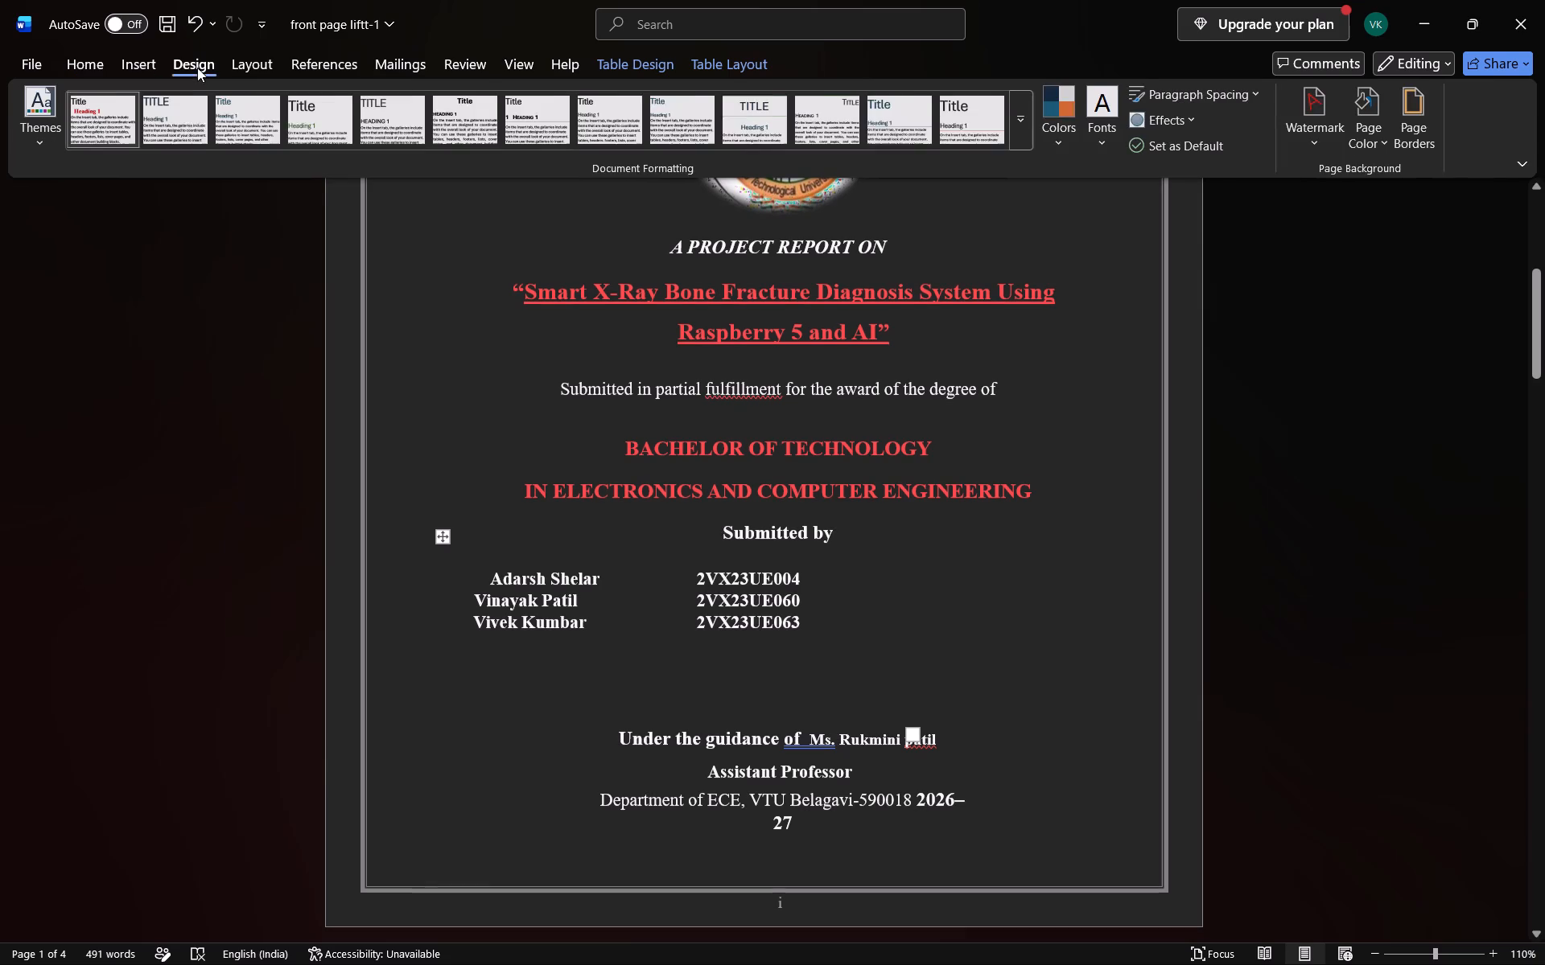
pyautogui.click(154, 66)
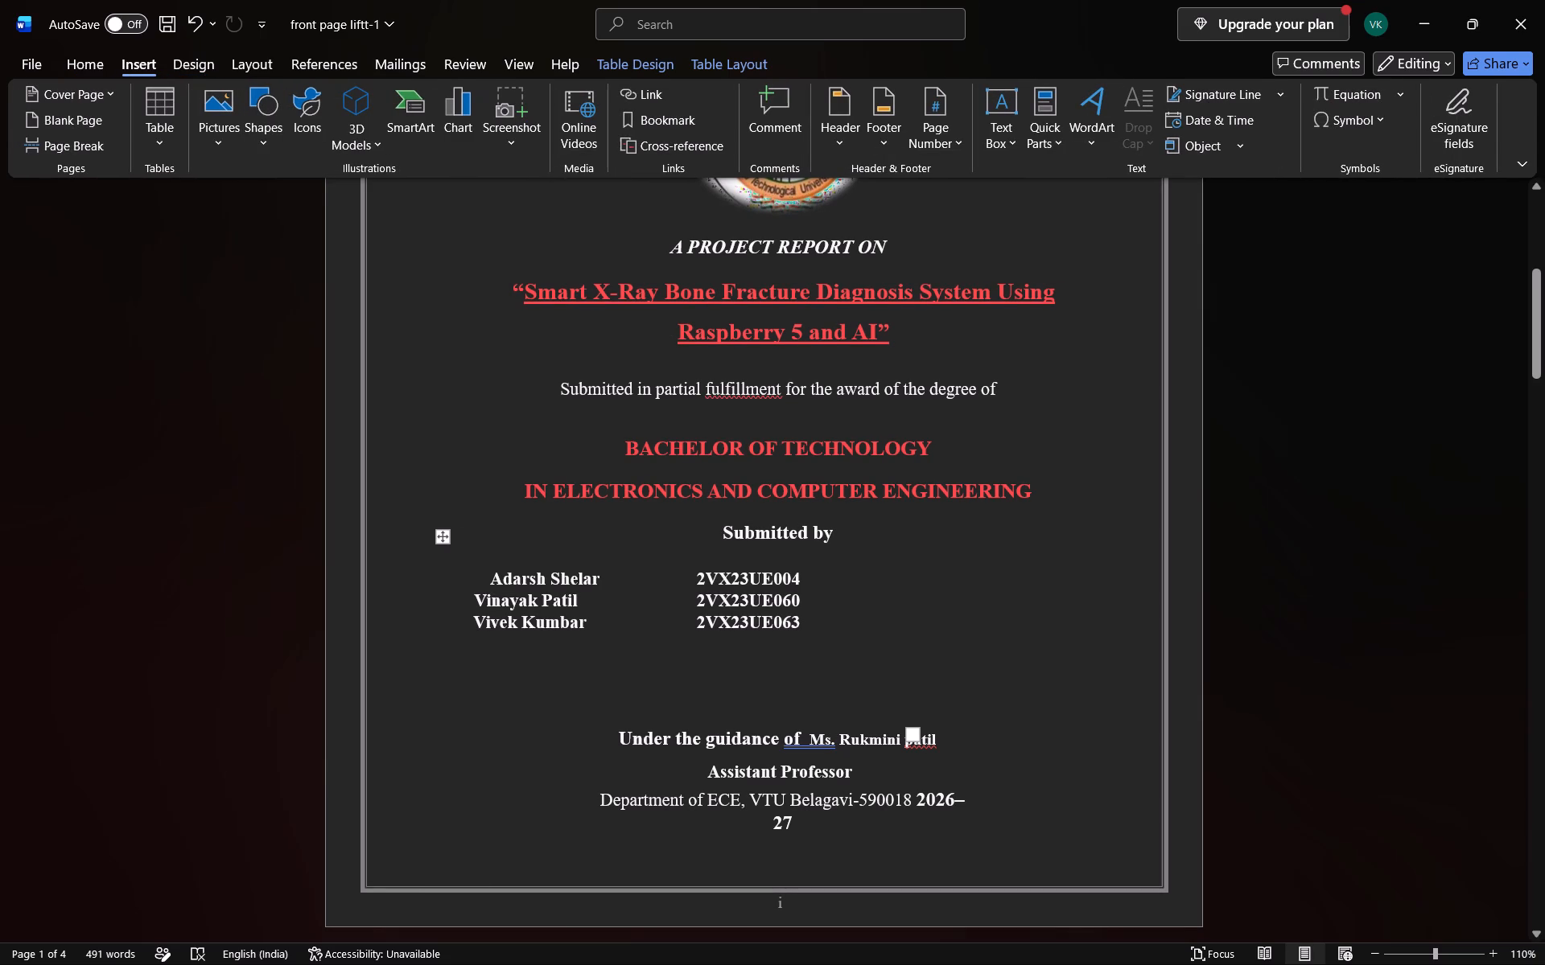
# Adjust the spaces before the second student's registration number so the name lines up with the first student's name.
pyautogui.click(684, 595)
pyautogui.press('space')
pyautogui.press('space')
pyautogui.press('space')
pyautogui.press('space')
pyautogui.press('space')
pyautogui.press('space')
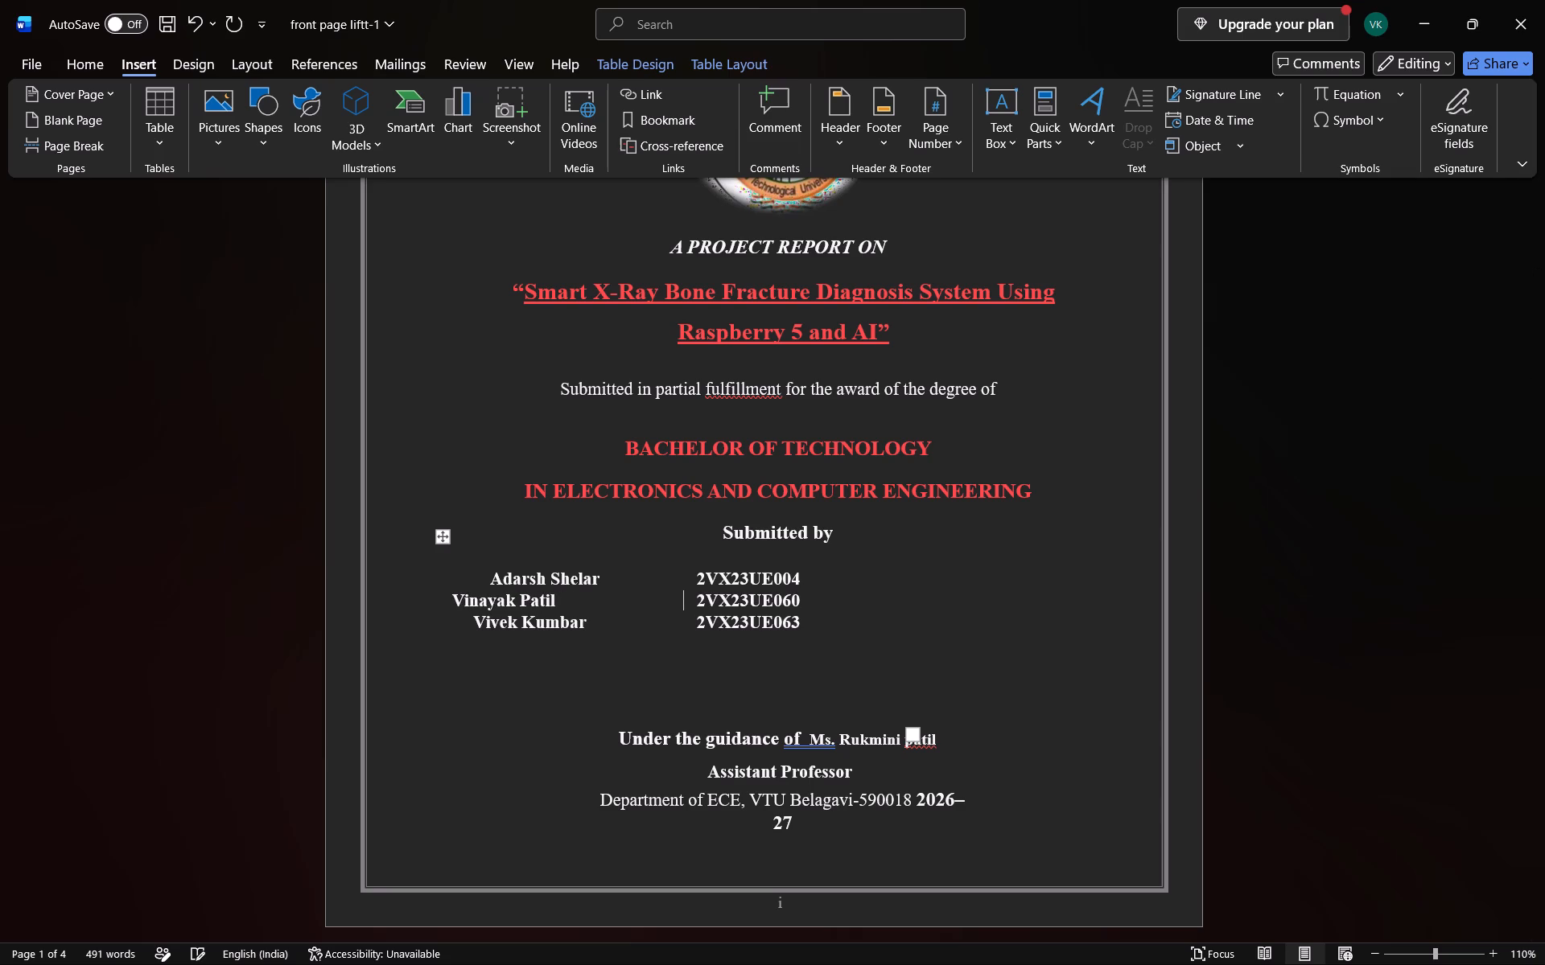
pyautogui.press('BackSpace')
pyautogui.press('BackSpace')
pyautogui.press('BackSpace')
pyautogui.press('BackSpace')
pyautogui.press('BackSpace')
pyautogui.press('BackSpace')
pyautogui.press('BackSpace')
pyautogui.press('BackSpace')
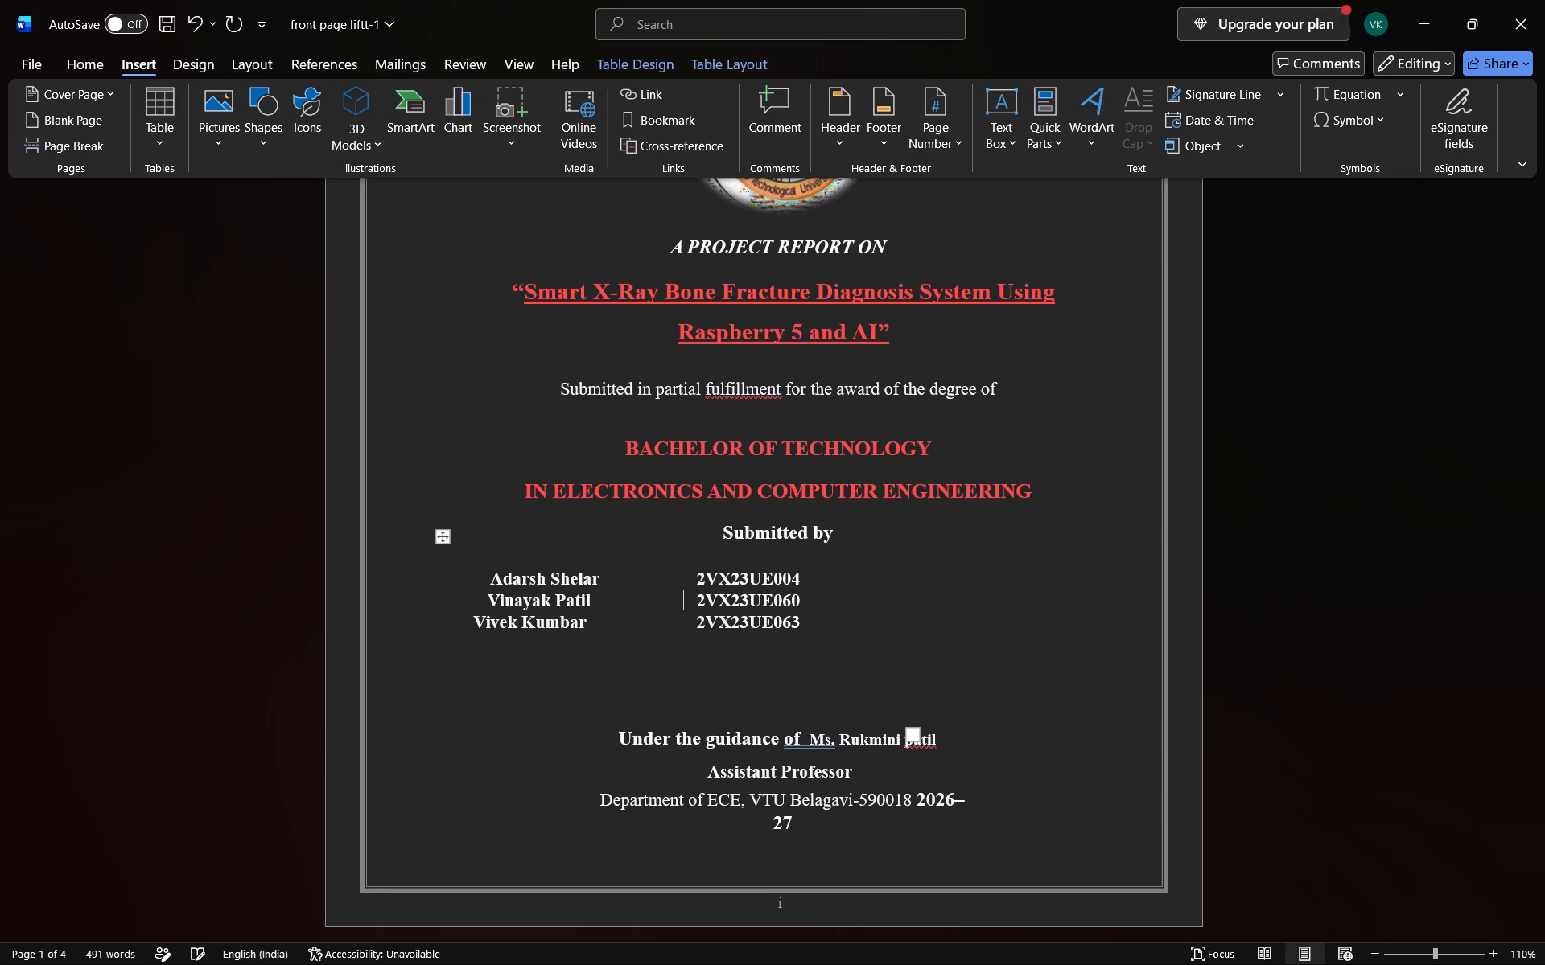
# Widen the students' table by moving its right edge out to the right edge of the page.
pyautogui.click(881, 563)
pyautogui.click(904, 569)
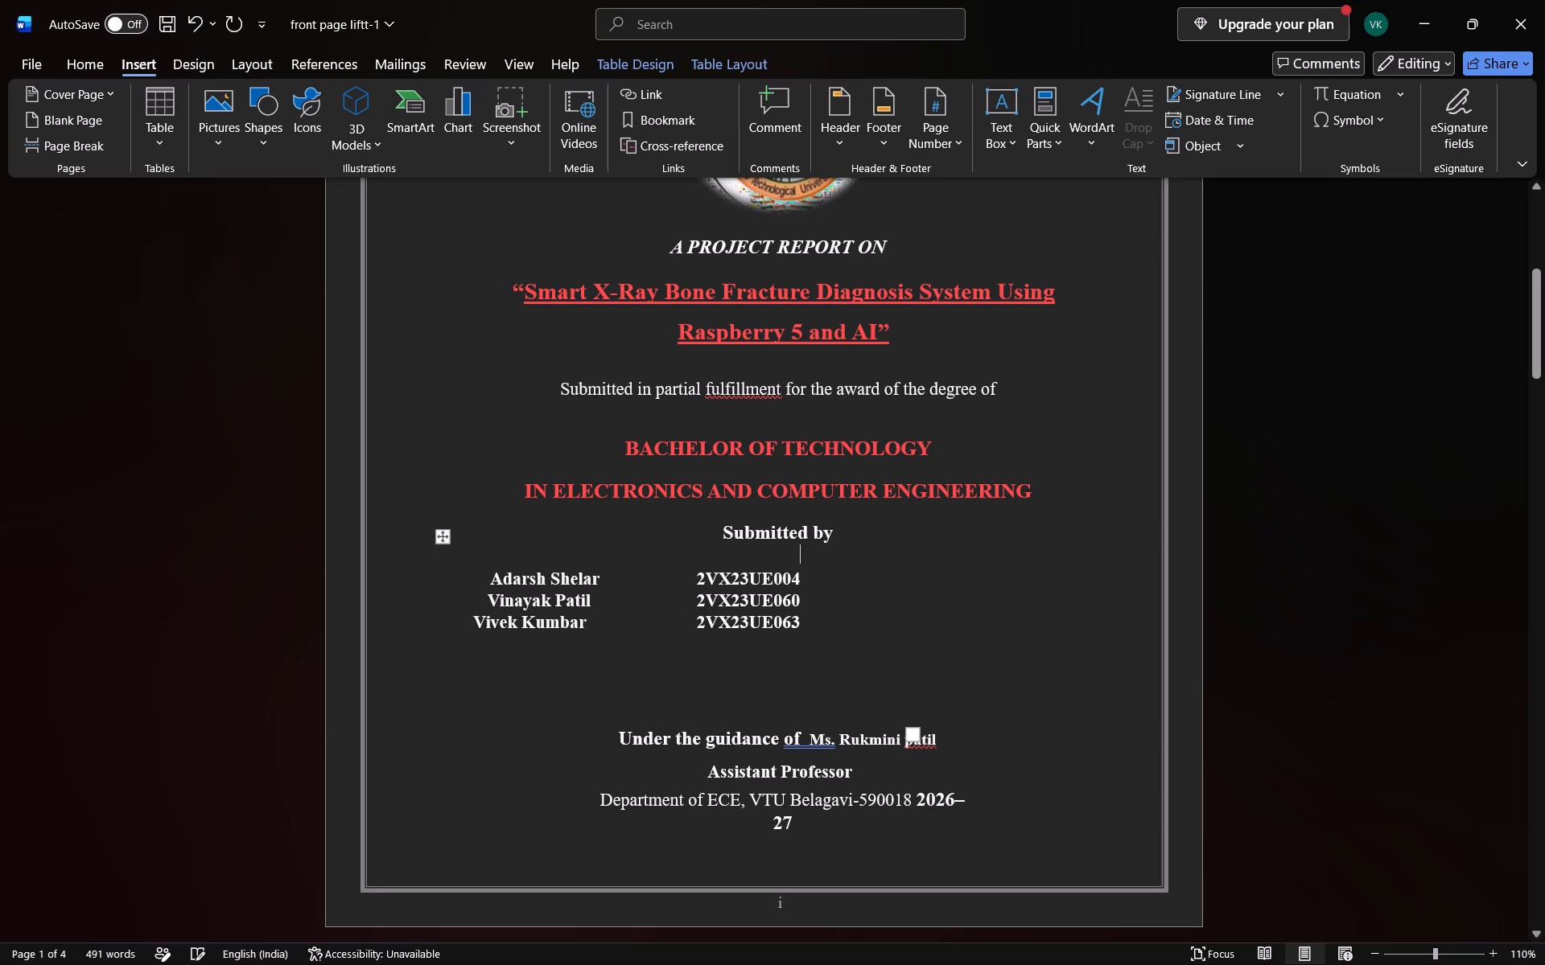
pyautogui.moveTo(904, 569); pyautogui.dragTo(1152, 564)
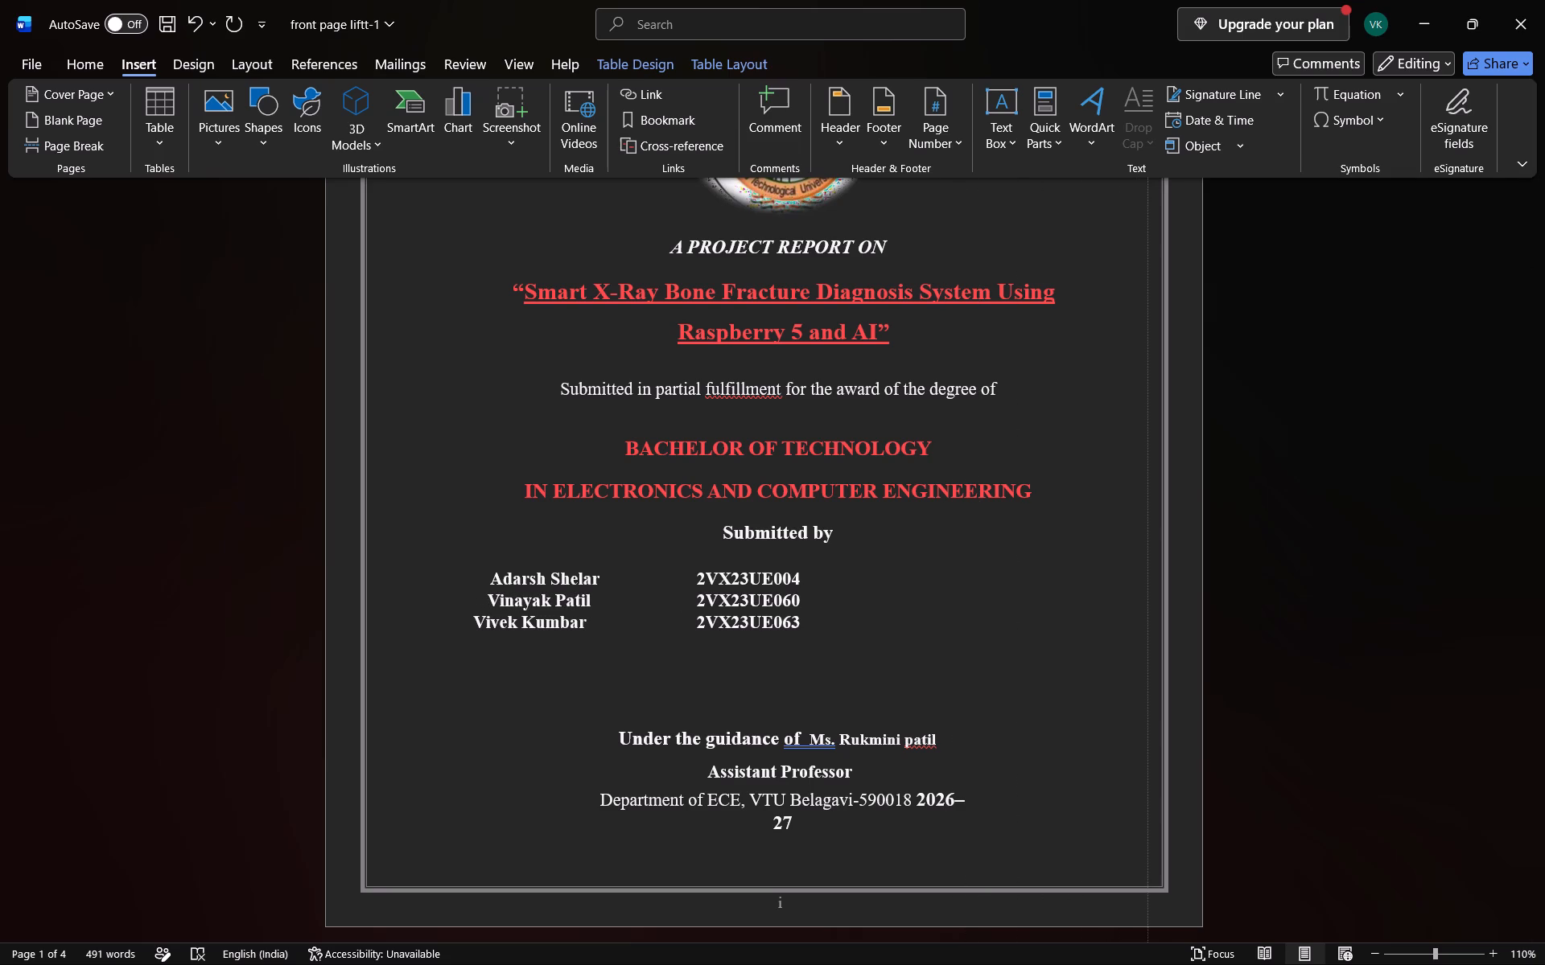
pyautogui.moveTo(1152, 564); pyautogui.dragTo(1193, 556)
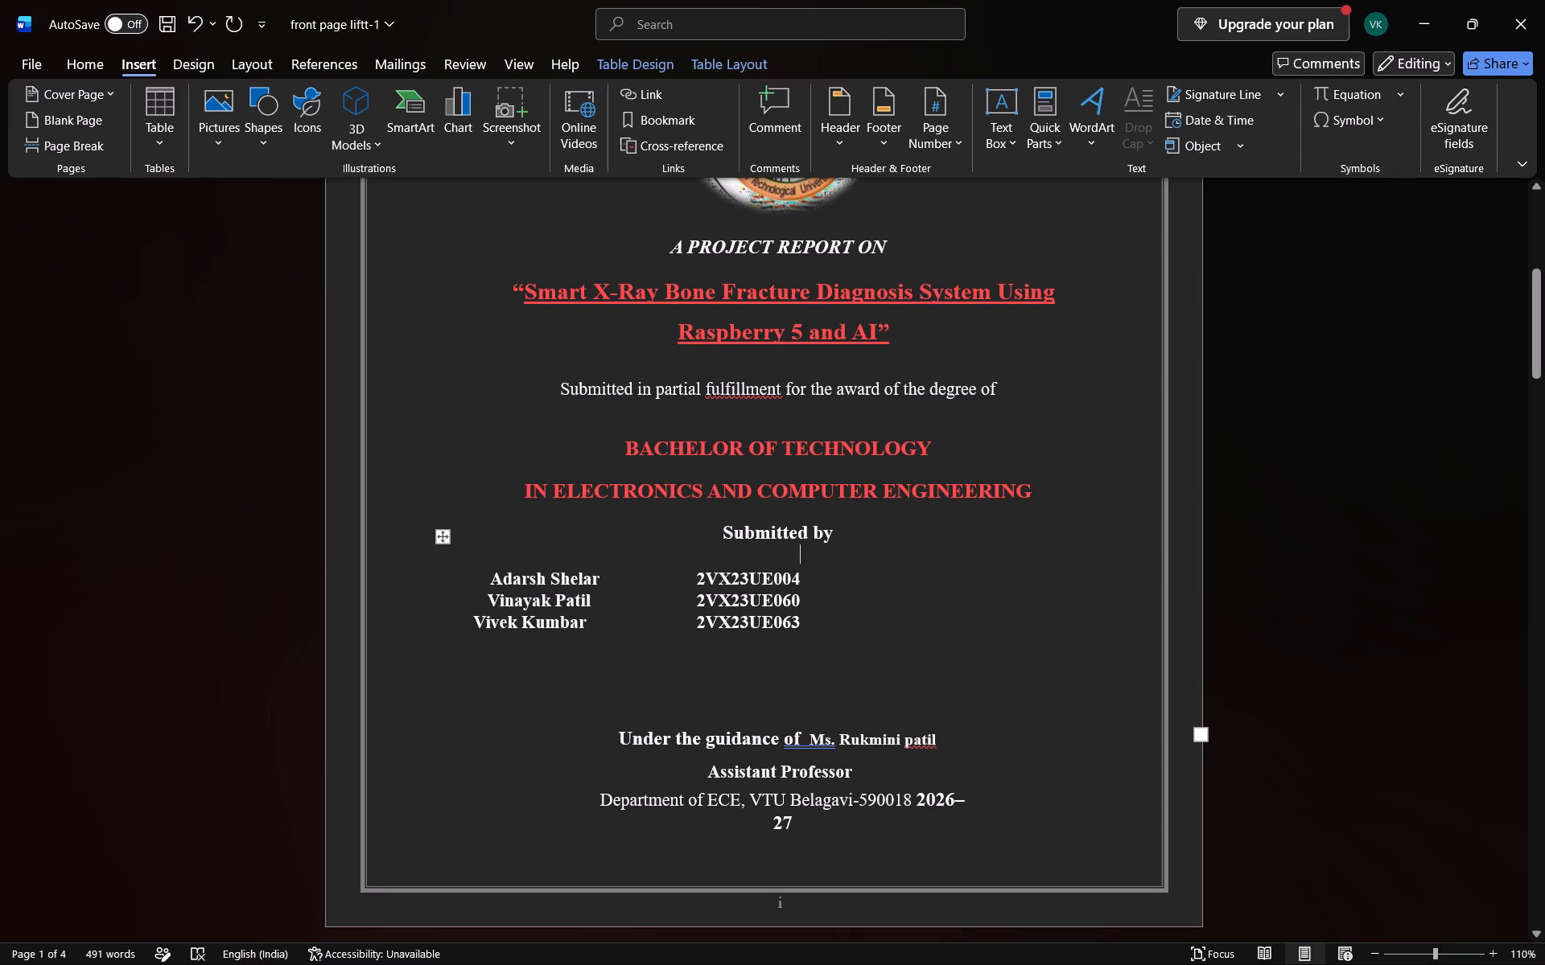
# Insert four spaces before the first student's registration number so the name lines up with the third student's name.
pyautogui.click(674, 574)
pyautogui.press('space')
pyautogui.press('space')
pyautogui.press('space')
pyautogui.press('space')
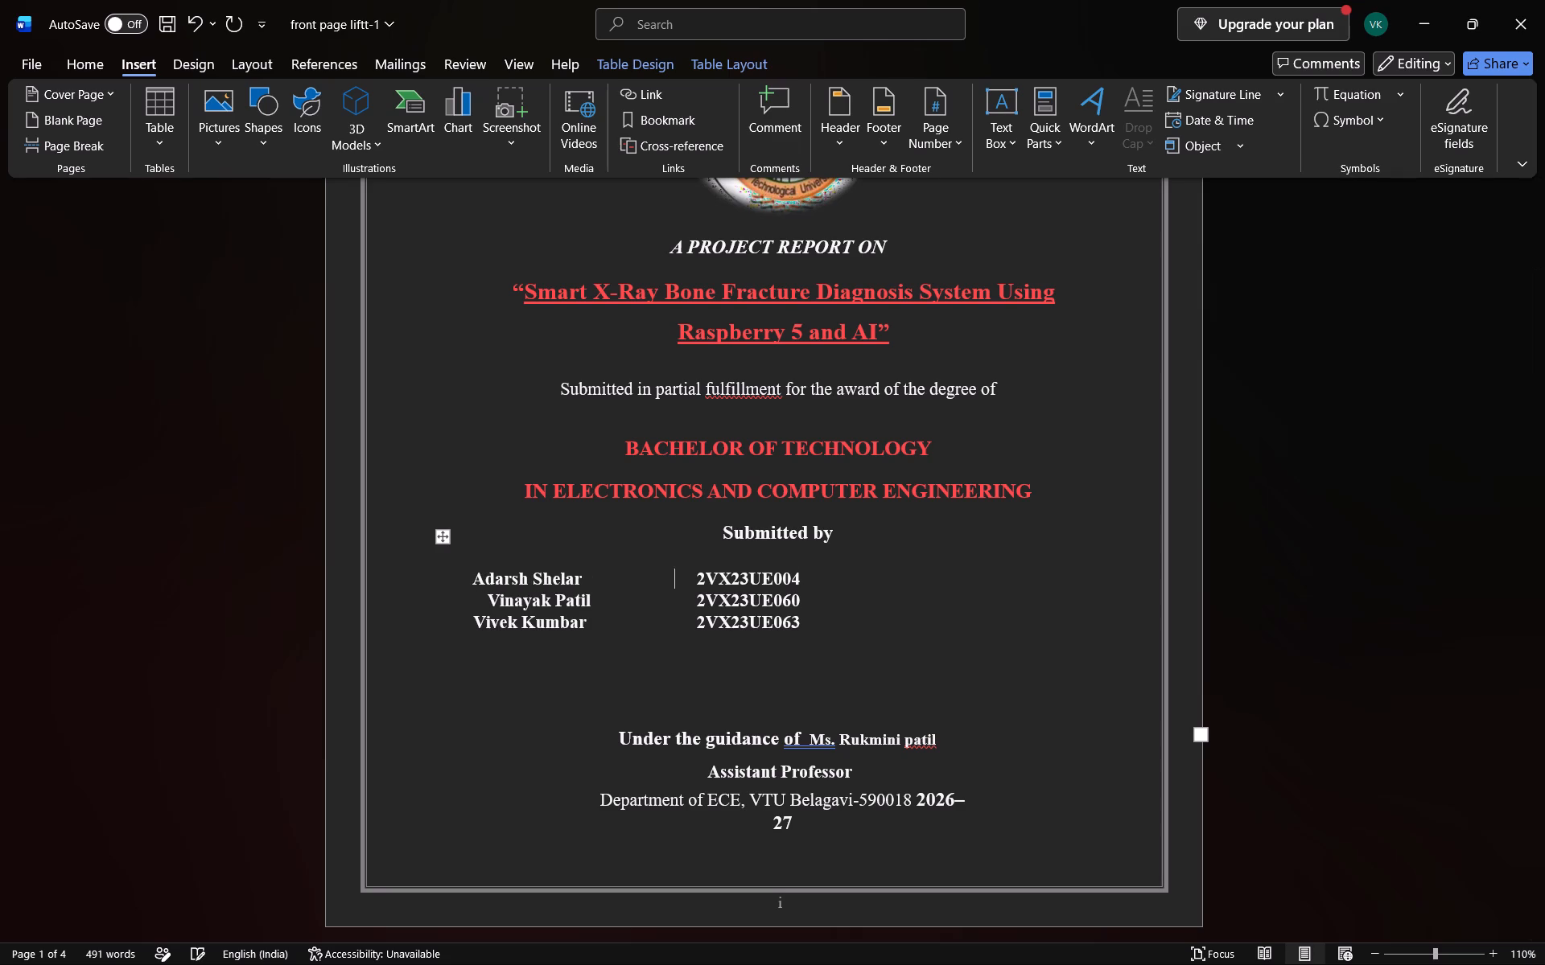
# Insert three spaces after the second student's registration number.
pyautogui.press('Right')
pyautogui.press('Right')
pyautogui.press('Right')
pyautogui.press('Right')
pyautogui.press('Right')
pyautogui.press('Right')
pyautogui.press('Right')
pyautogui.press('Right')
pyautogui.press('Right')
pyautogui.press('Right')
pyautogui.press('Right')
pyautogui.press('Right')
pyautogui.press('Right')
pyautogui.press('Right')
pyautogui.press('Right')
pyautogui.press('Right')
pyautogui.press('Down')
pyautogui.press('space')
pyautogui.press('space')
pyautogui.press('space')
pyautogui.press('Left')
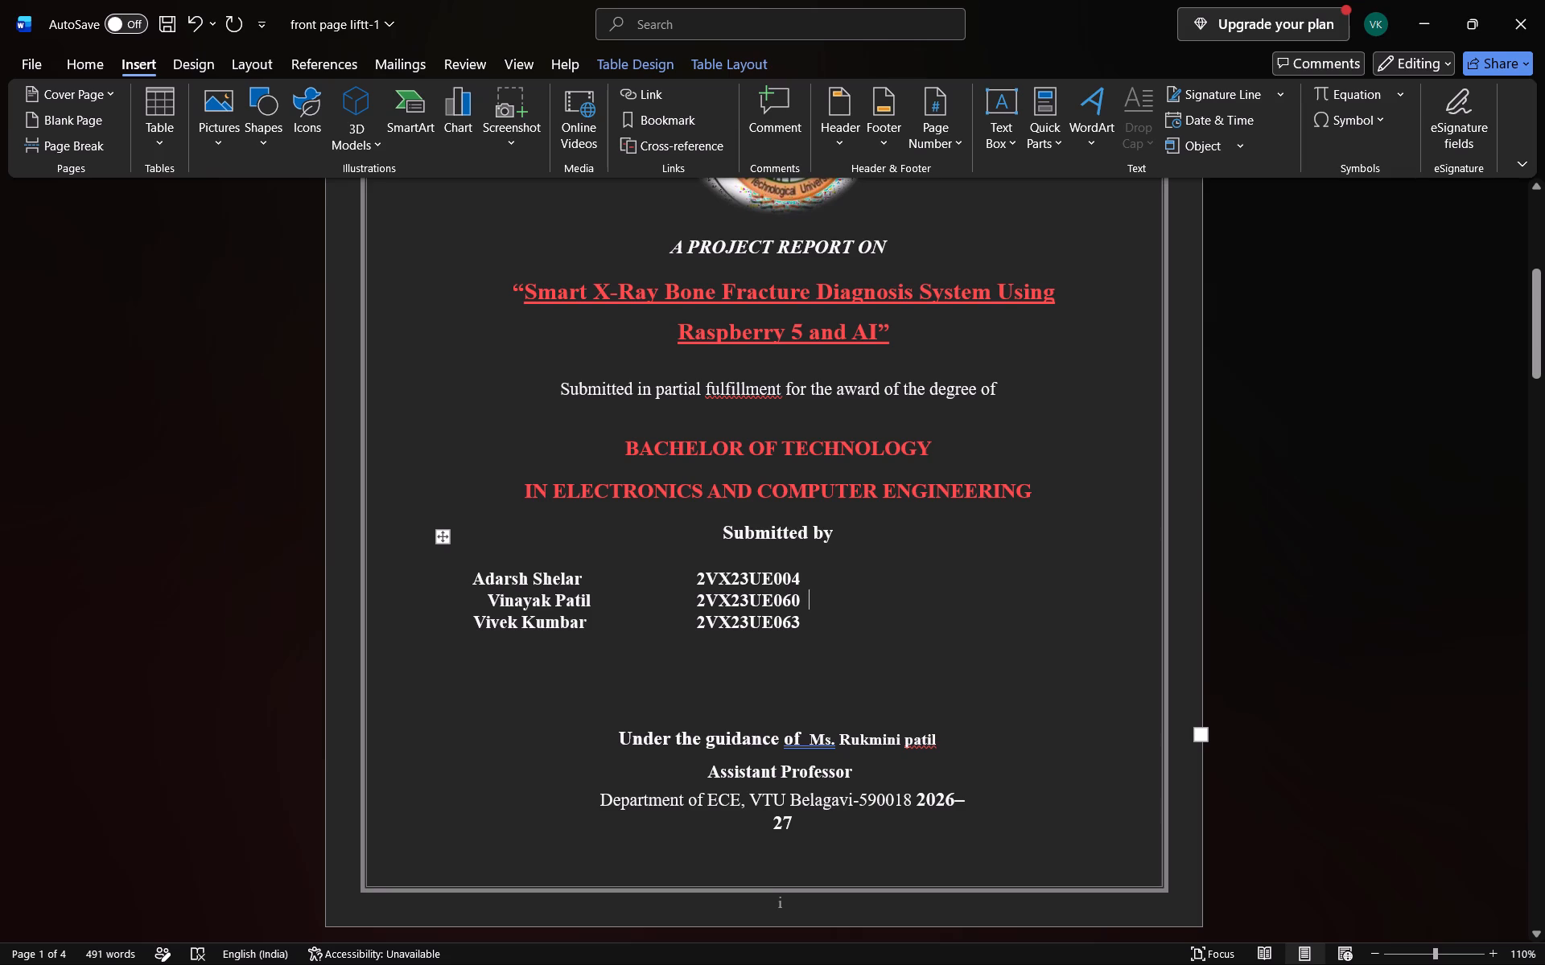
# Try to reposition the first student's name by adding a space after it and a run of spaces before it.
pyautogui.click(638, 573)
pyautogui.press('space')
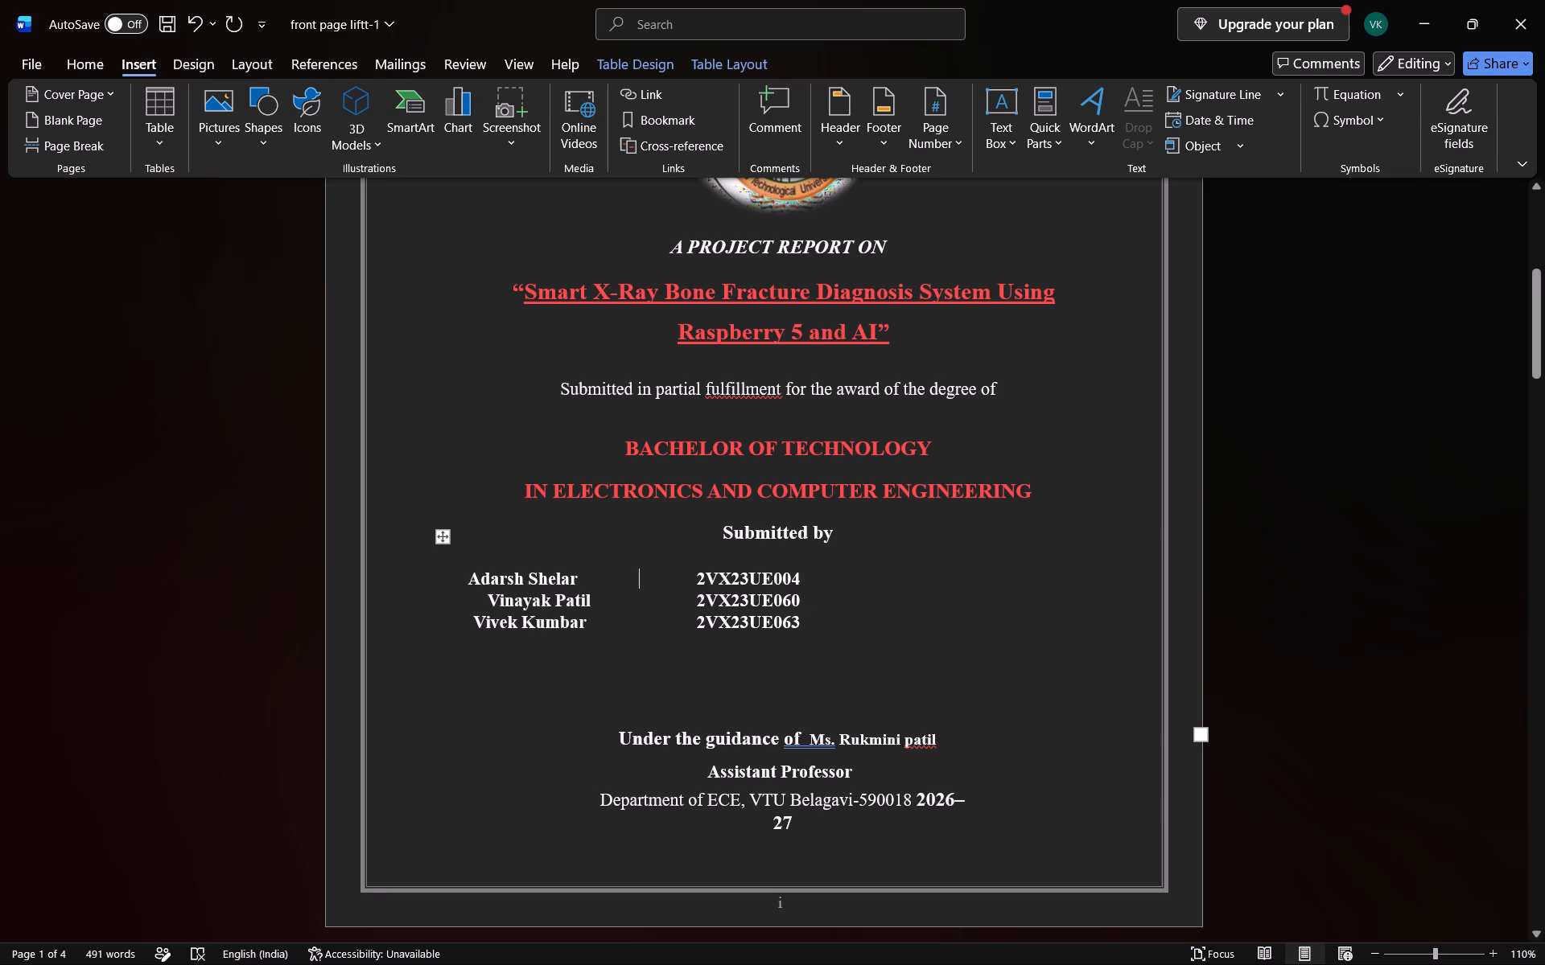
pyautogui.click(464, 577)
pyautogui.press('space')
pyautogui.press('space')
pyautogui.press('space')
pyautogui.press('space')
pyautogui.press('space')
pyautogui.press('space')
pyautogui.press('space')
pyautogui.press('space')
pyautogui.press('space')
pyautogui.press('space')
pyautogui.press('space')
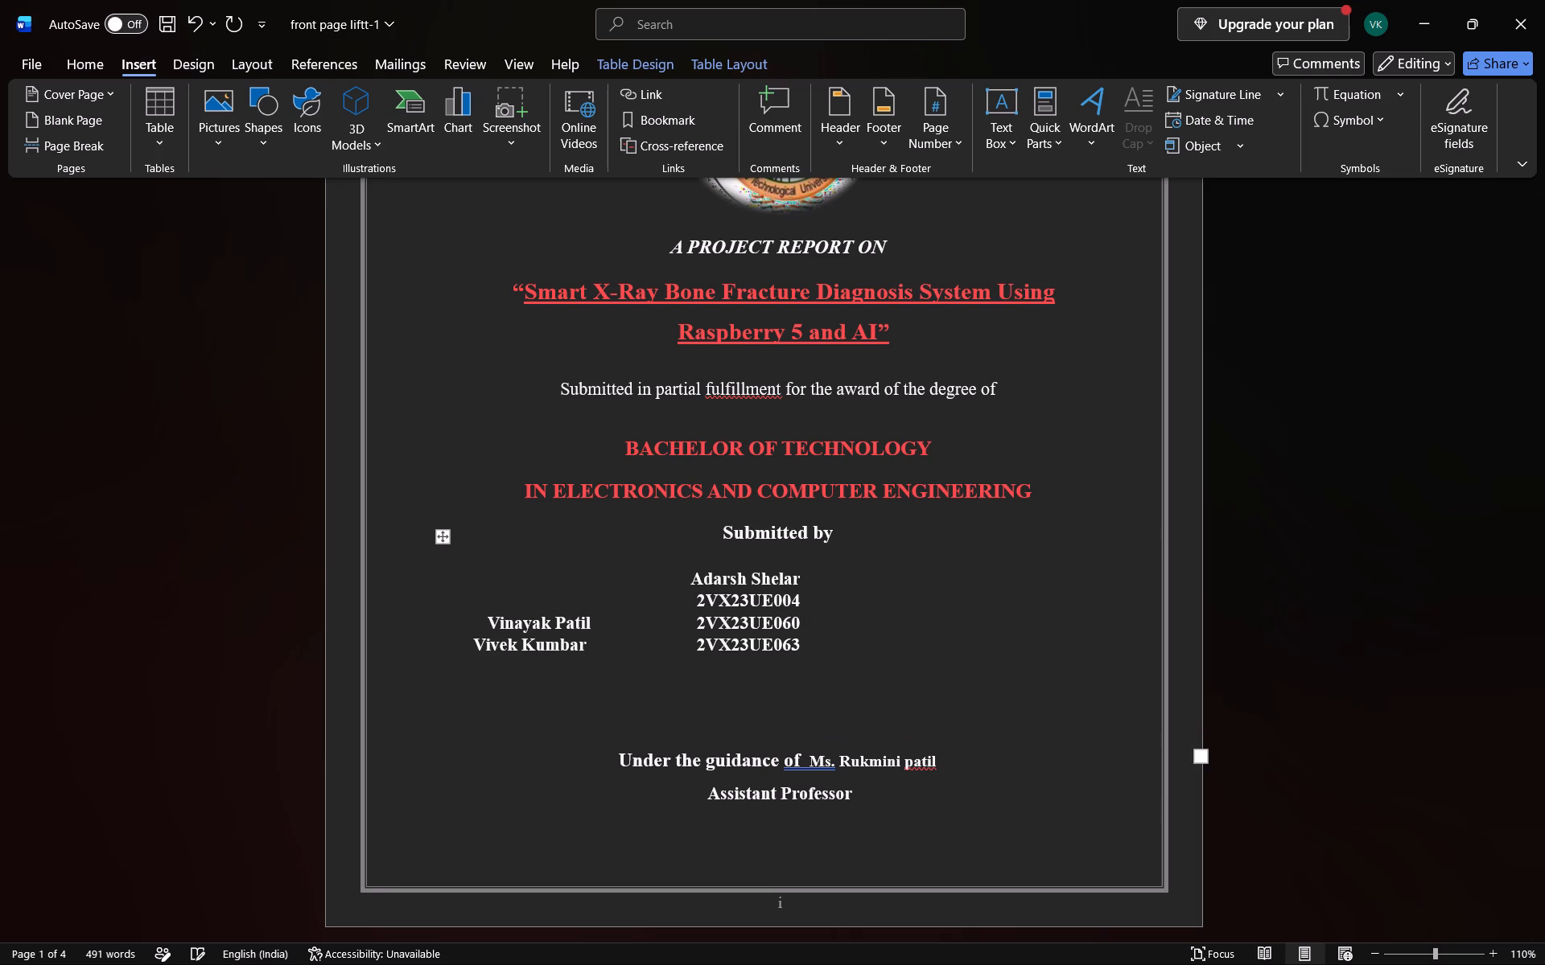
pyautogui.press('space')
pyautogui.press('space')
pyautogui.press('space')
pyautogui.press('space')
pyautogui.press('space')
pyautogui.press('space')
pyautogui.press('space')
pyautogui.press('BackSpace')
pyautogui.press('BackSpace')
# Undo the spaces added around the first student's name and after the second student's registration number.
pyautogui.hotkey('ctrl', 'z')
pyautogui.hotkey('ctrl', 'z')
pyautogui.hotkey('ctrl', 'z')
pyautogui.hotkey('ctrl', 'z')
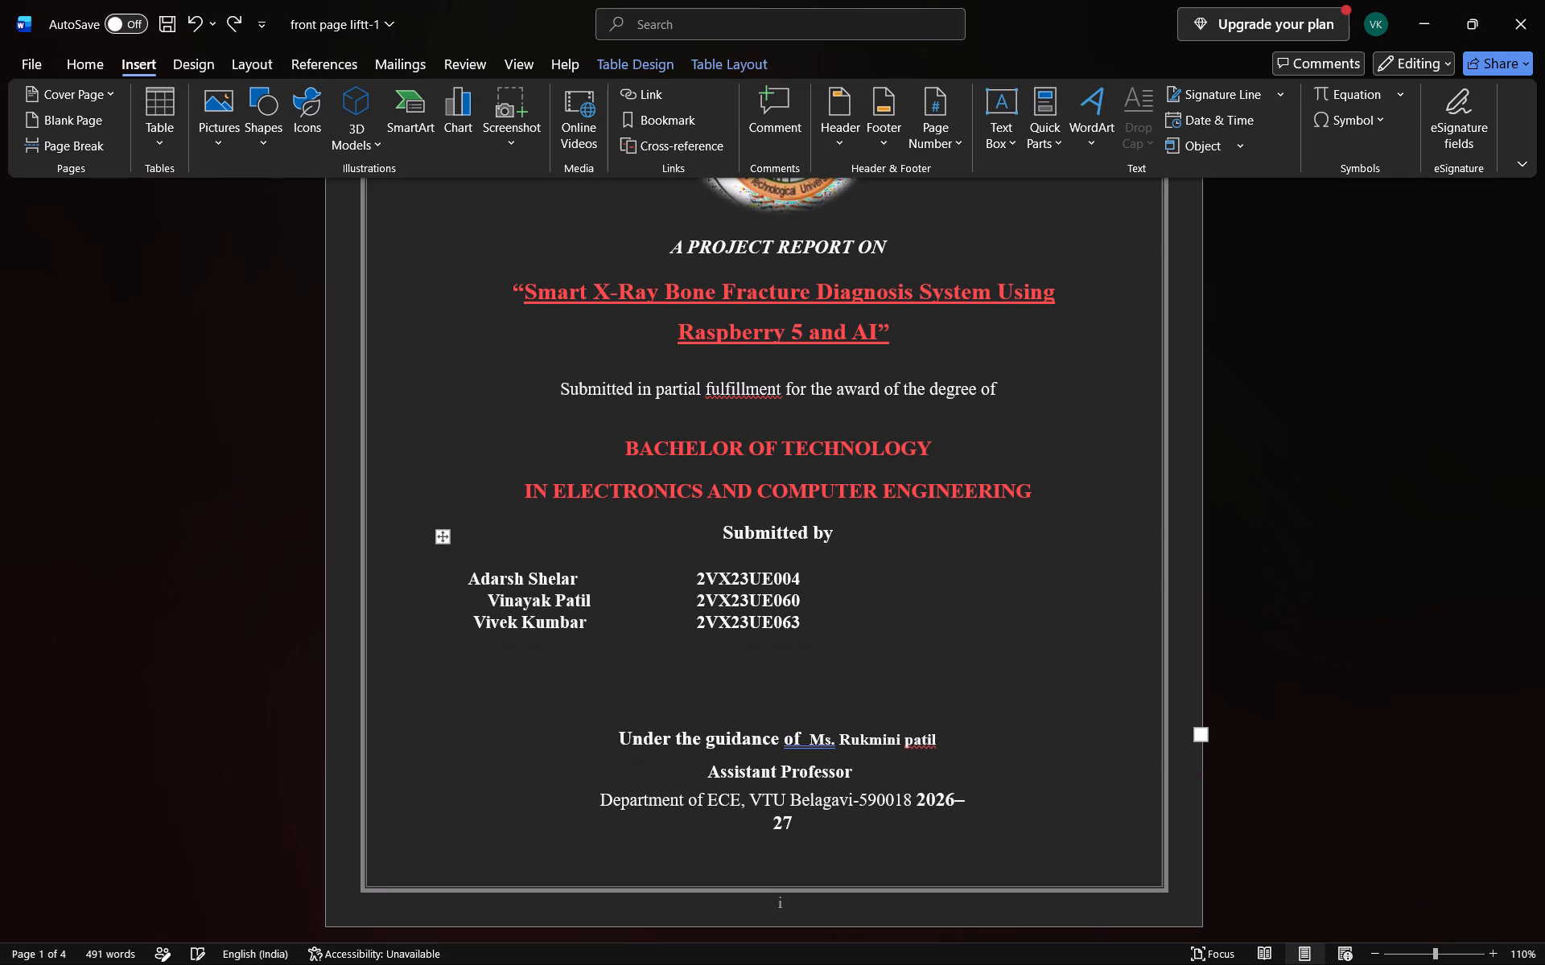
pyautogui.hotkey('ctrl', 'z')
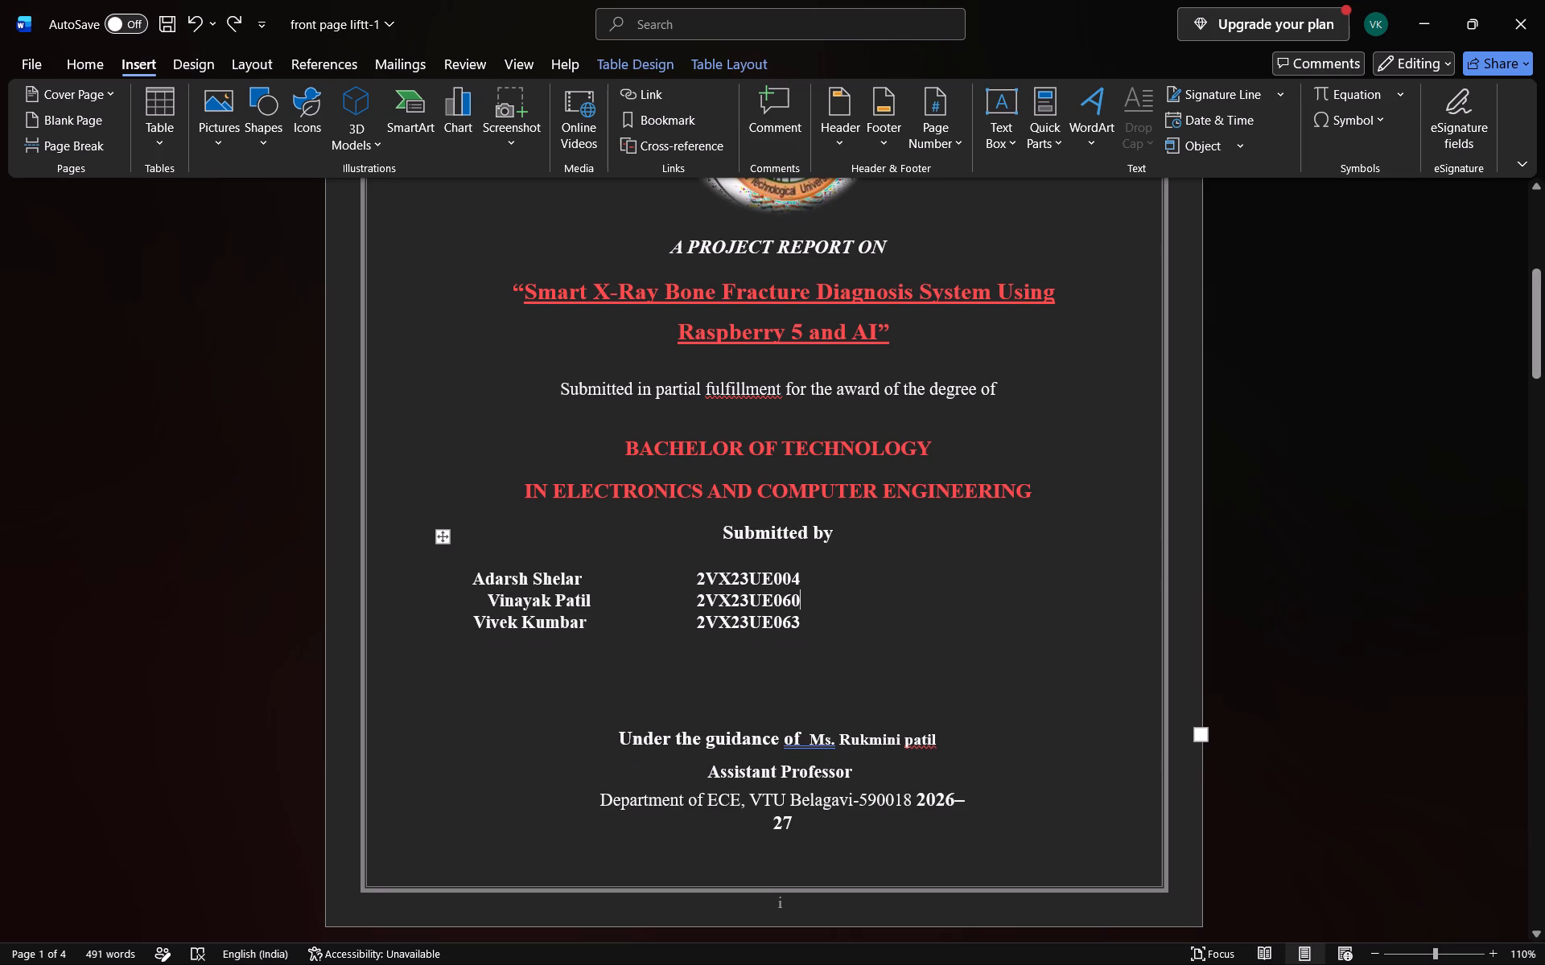
# Increase the height of the first student's row to leave a small gap above the second student's row.
pyautogui.moveTo(1156, 592); pyautogui.dragTo(1020, 569)
pyautogui.moveTo(1069, 589); pyautogui.dragTo(950, 618)
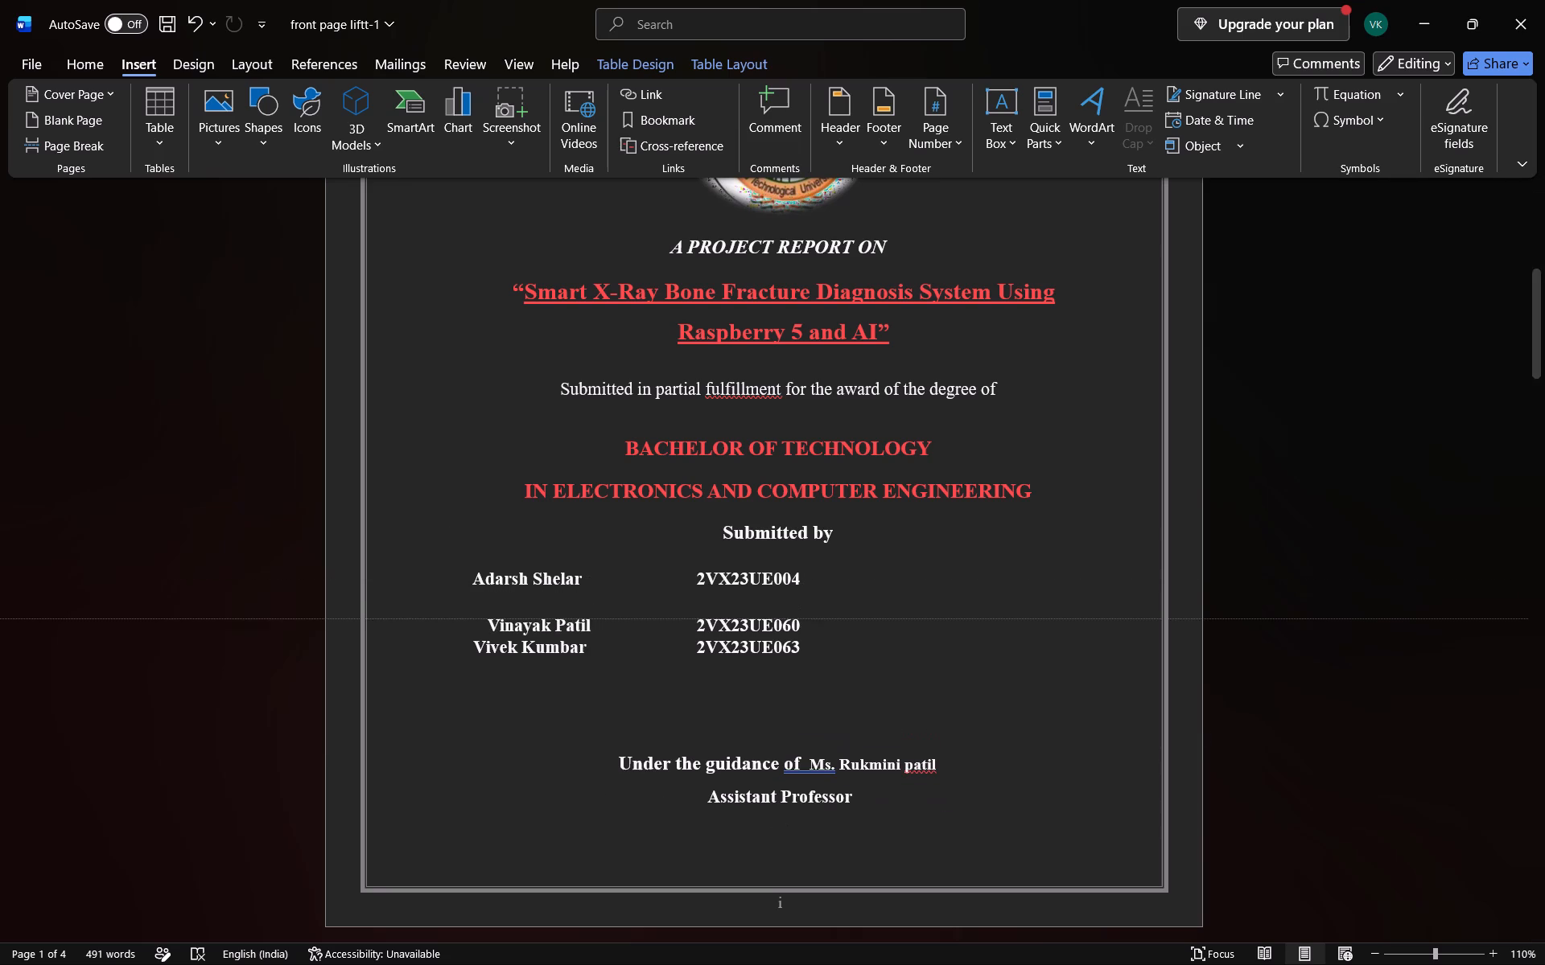
pyautogui.moveTo(950, 618); pyautogui.dragTo(948, 604)
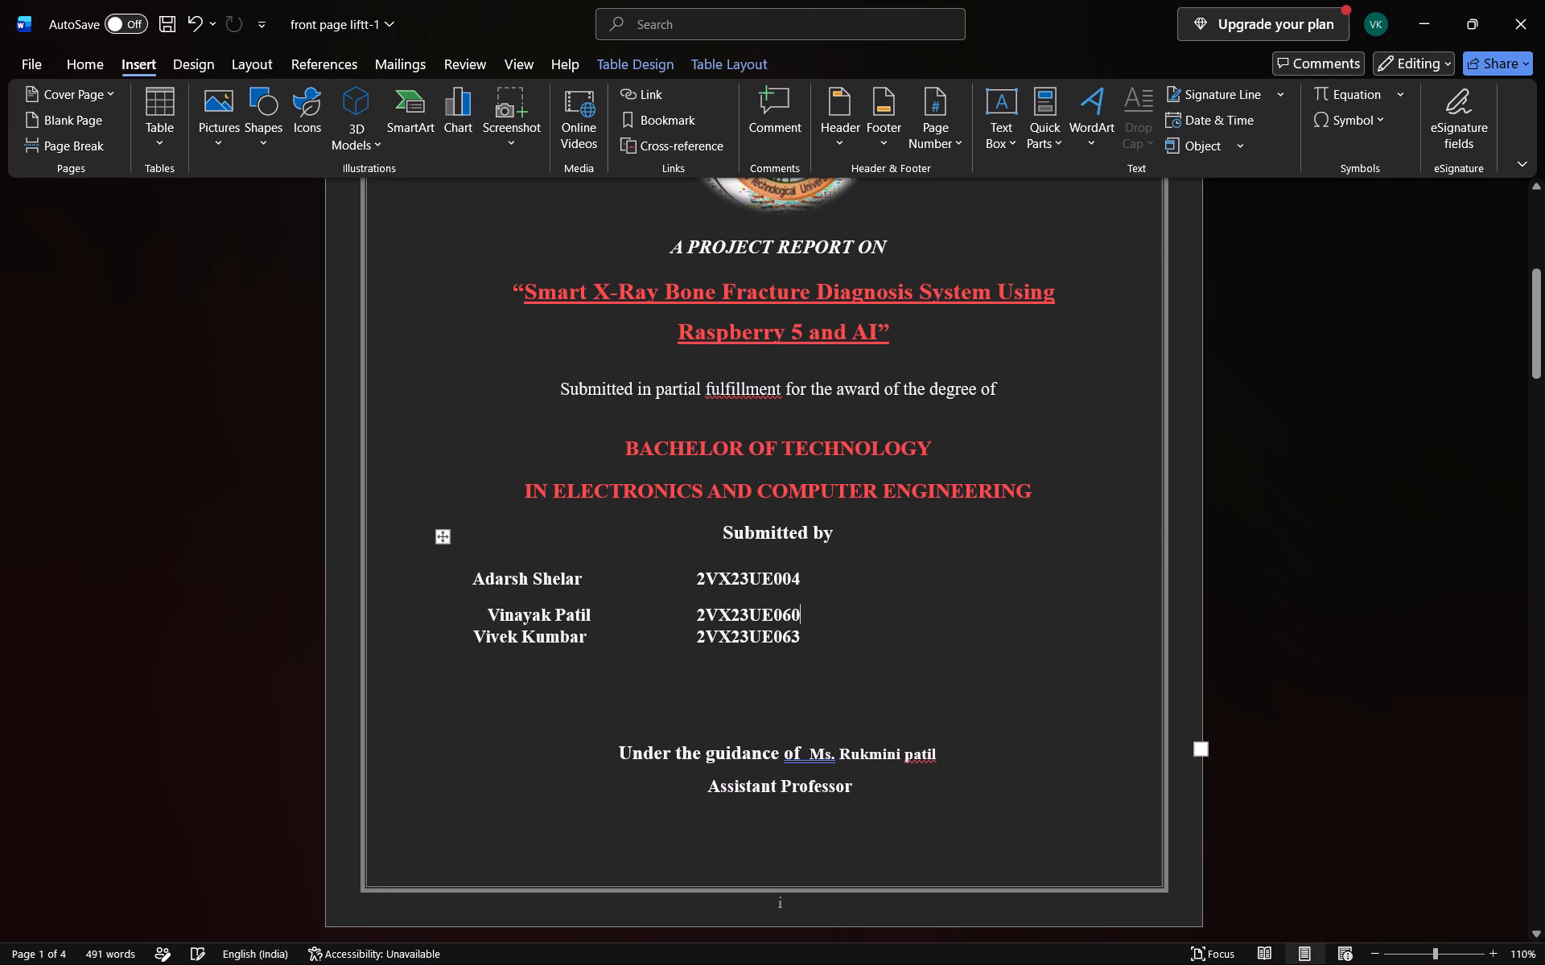
pyautogui.moveTo(1115, 546); pyautogui.dragTo(995, 537)
pyautogui.click(1025, 573)
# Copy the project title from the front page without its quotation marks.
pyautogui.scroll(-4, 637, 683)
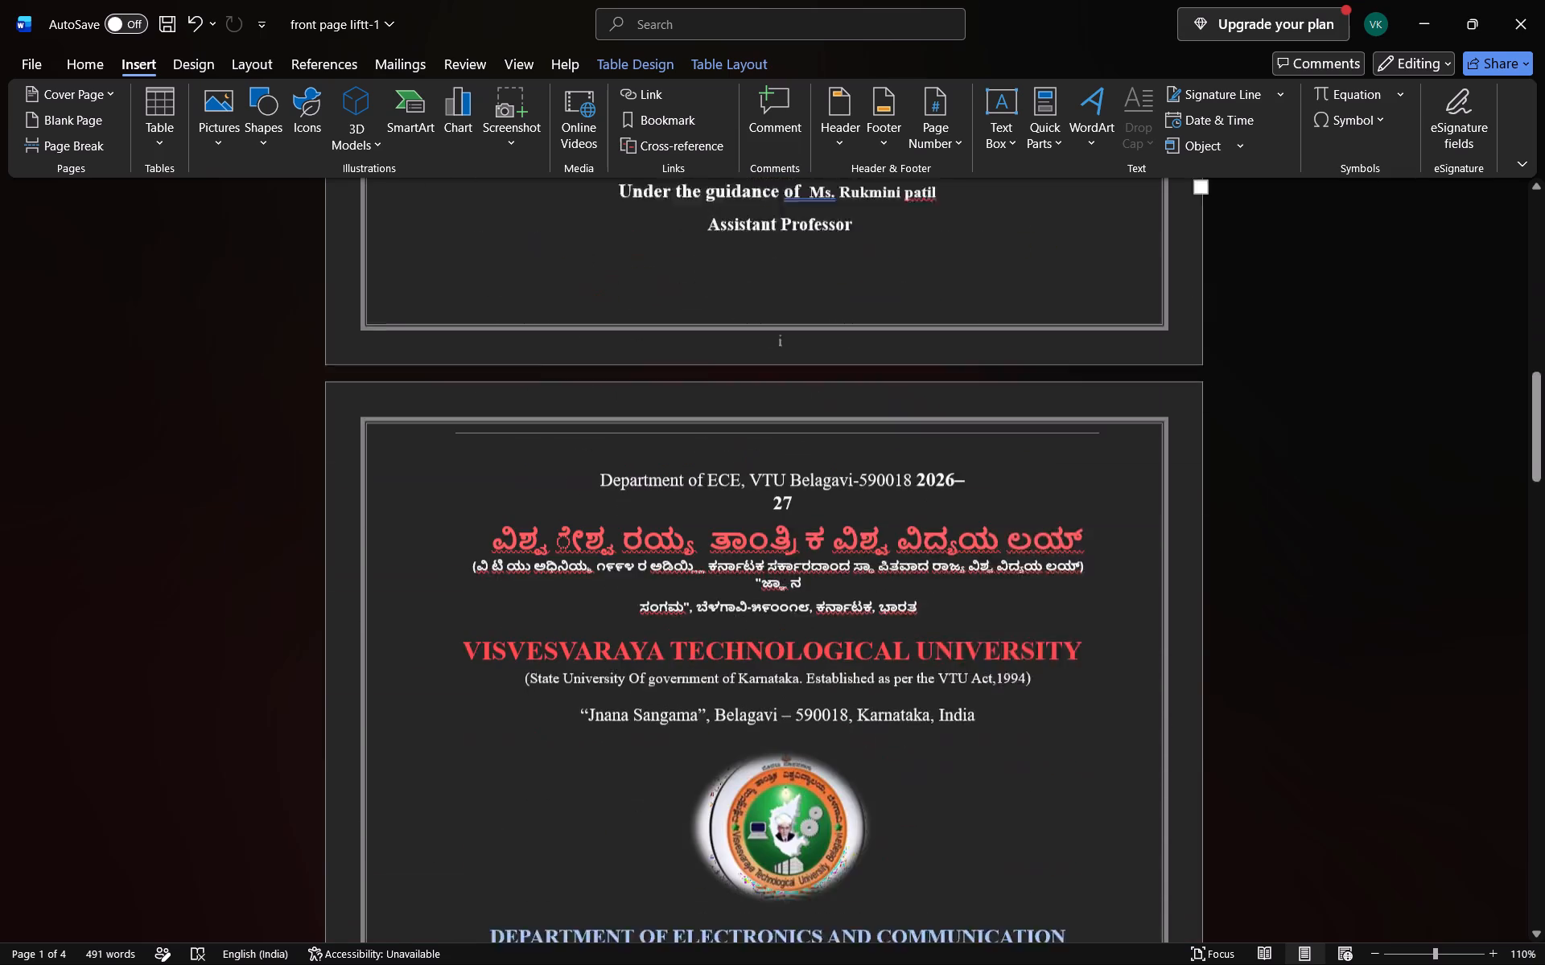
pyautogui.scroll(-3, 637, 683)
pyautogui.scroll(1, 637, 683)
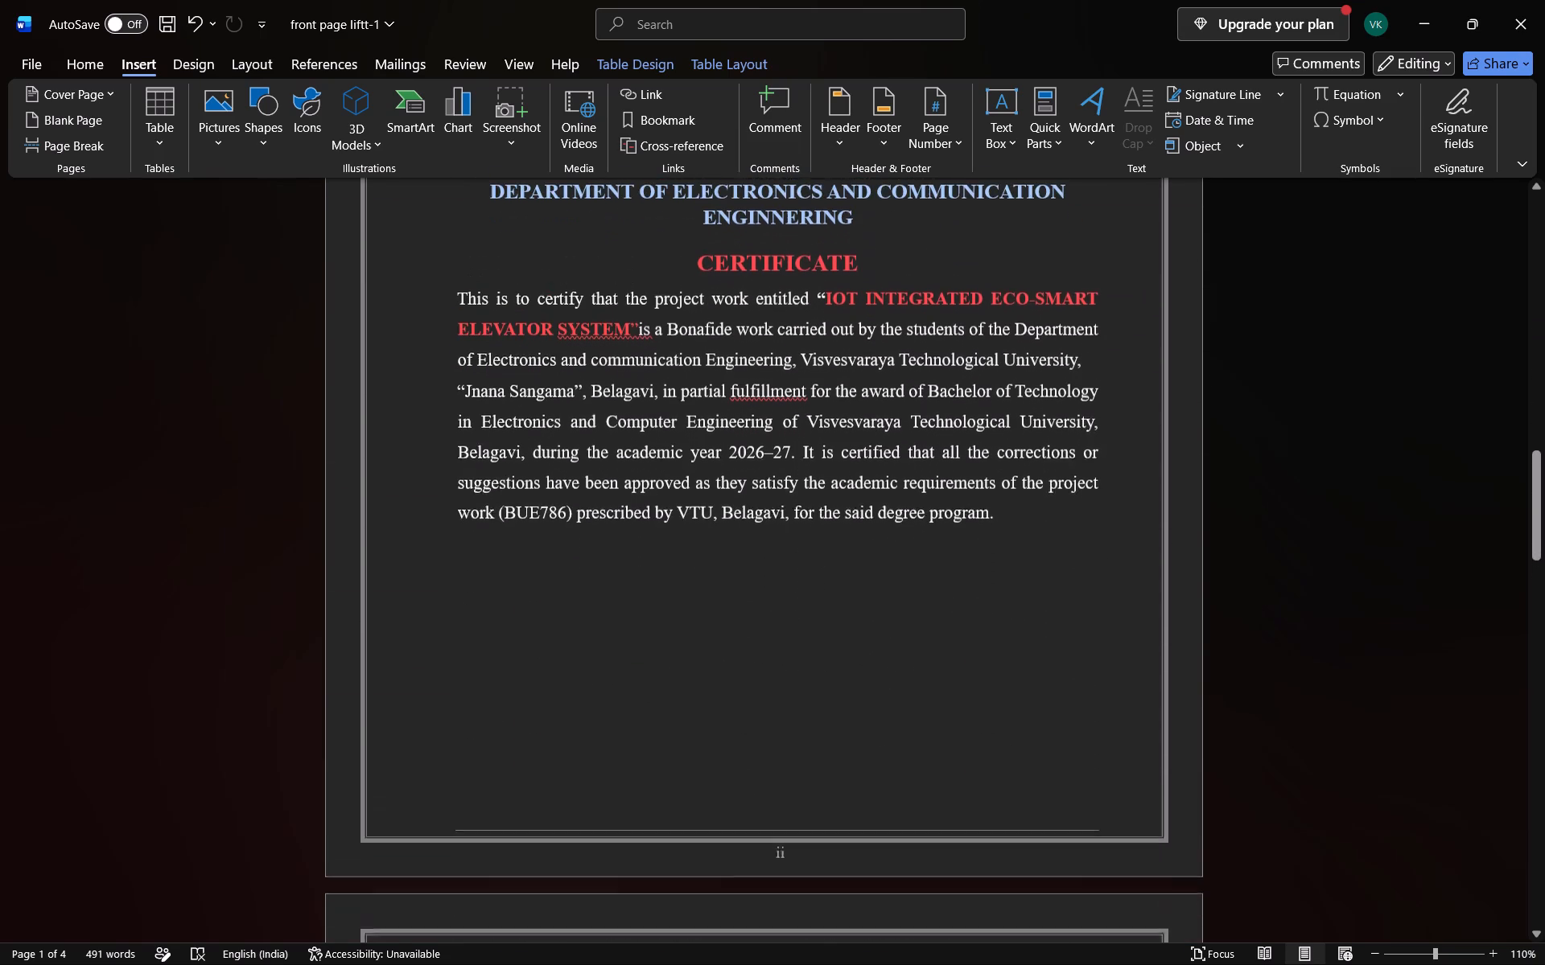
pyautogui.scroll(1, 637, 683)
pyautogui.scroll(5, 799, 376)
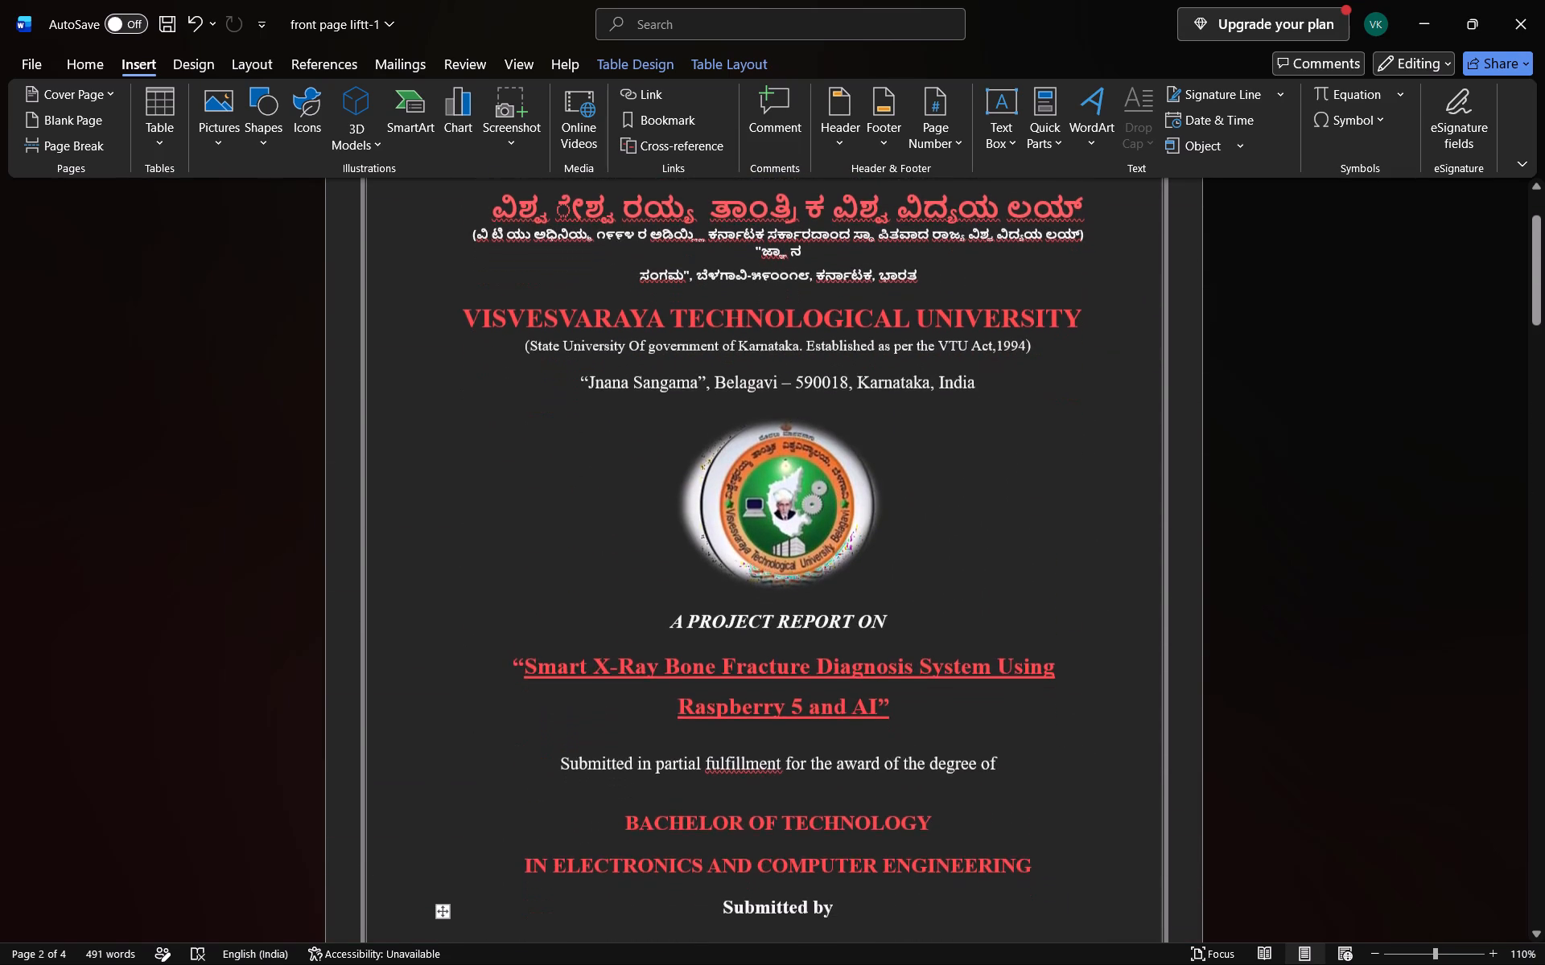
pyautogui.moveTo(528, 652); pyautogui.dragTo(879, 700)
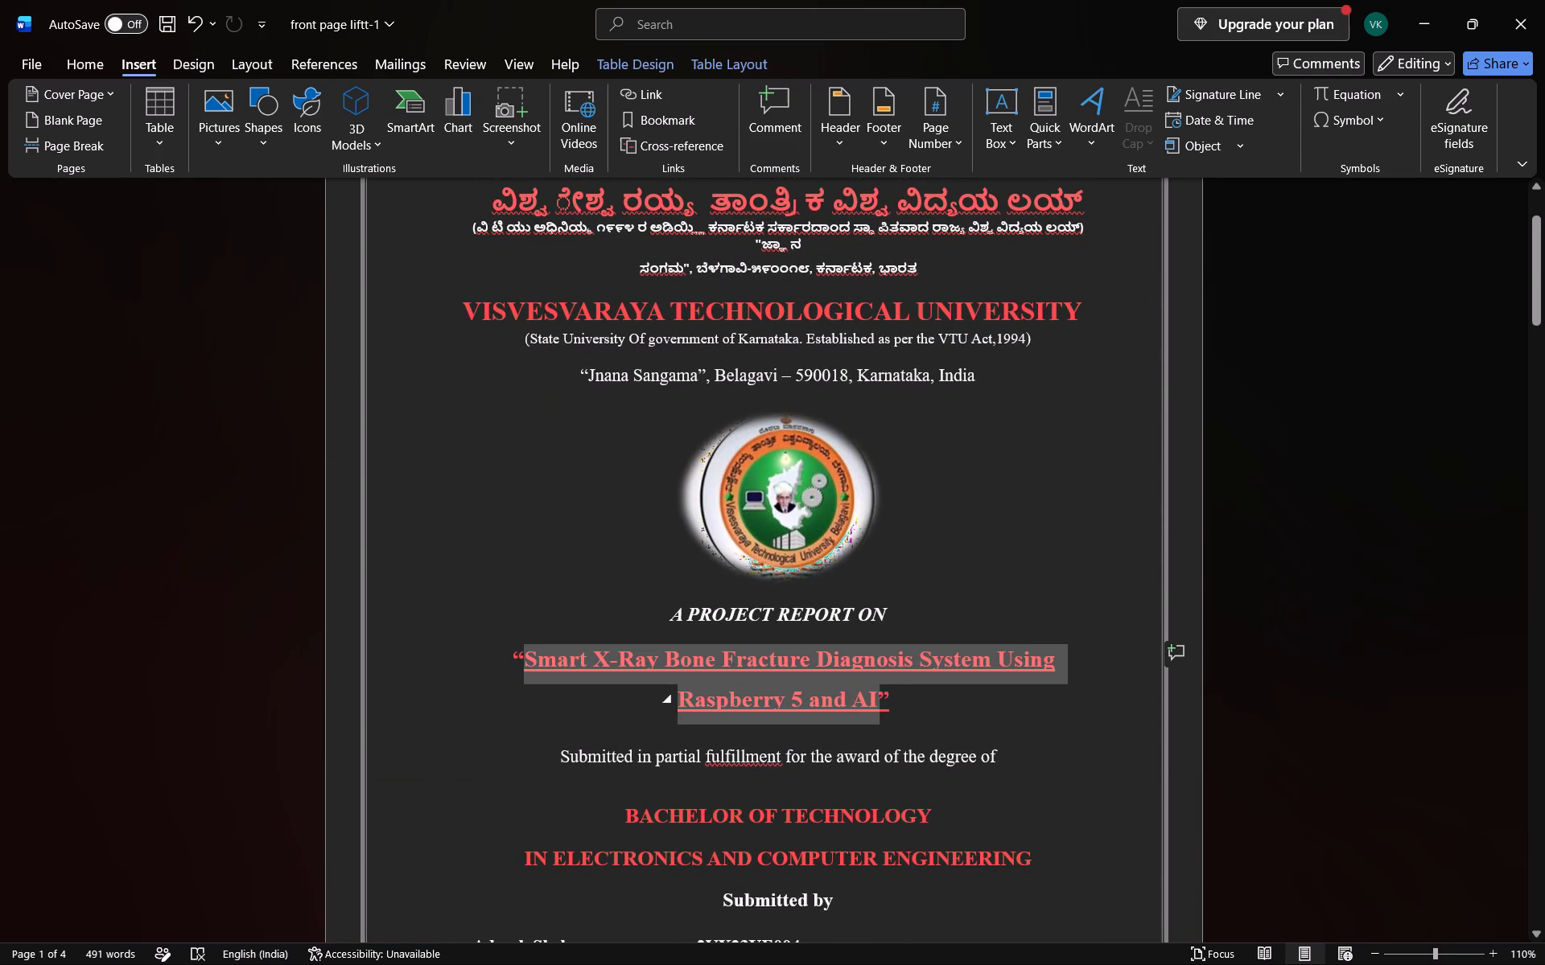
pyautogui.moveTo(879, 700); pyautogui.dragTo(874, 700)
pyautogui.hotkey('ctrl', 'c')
# Insert "Pi" after "Raspberry" in the front page's project title.
pyautogui.scroll(-4, 874, 700)
pyautogui.scroll(1, 874, 700)
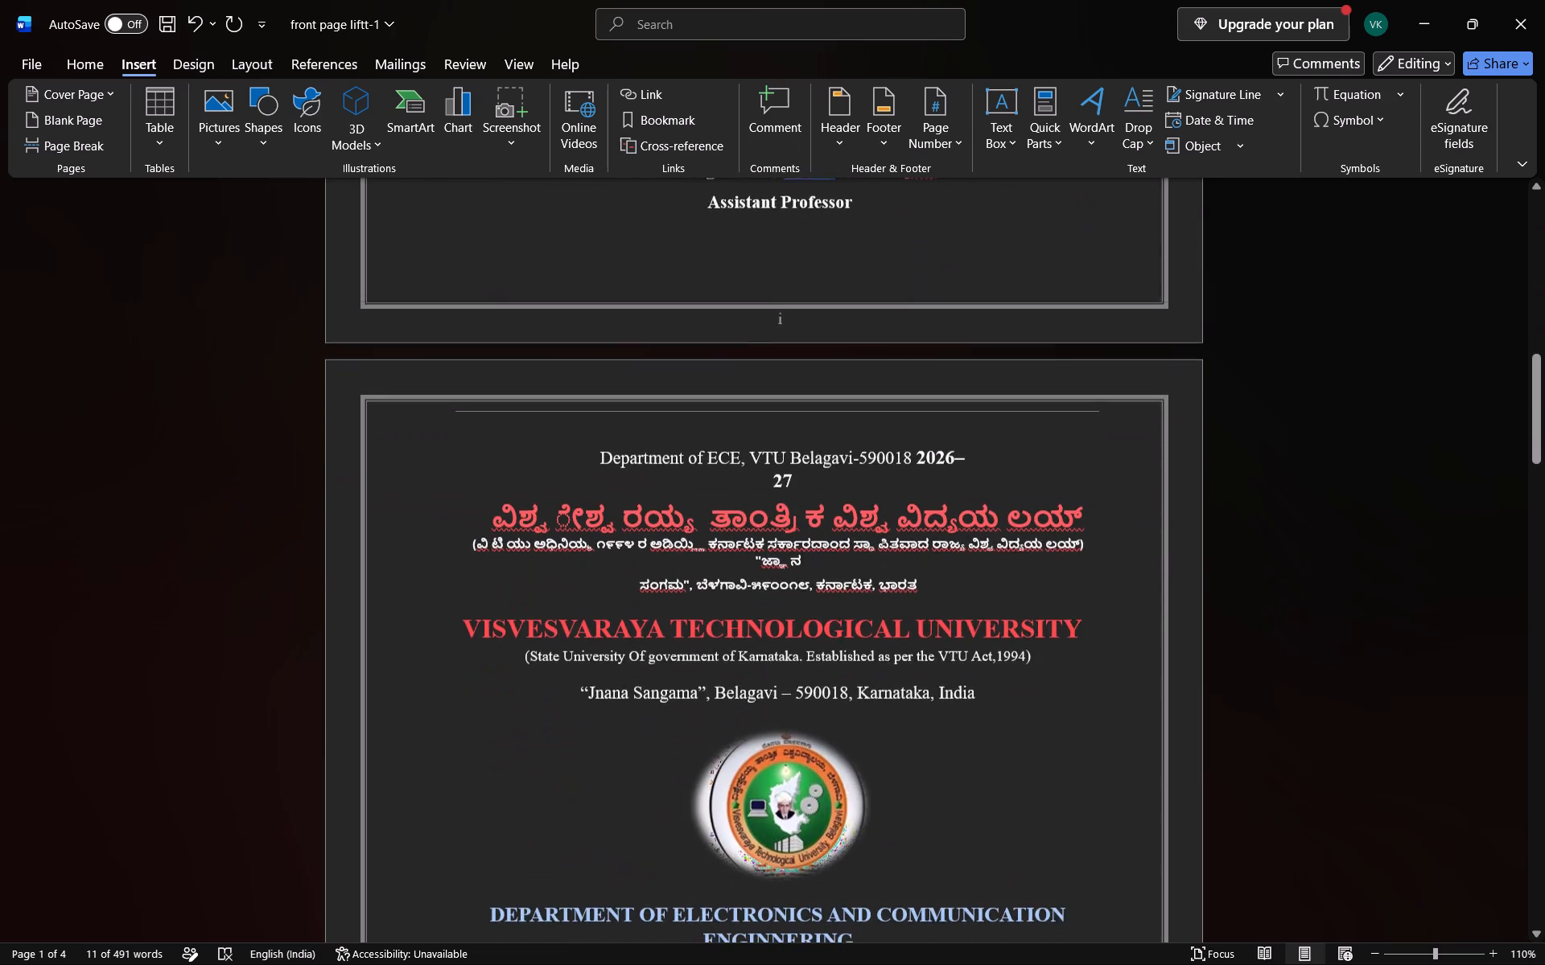
pyautogui.scroll(1, 874, 700)
pyautogui.click(781, 592)
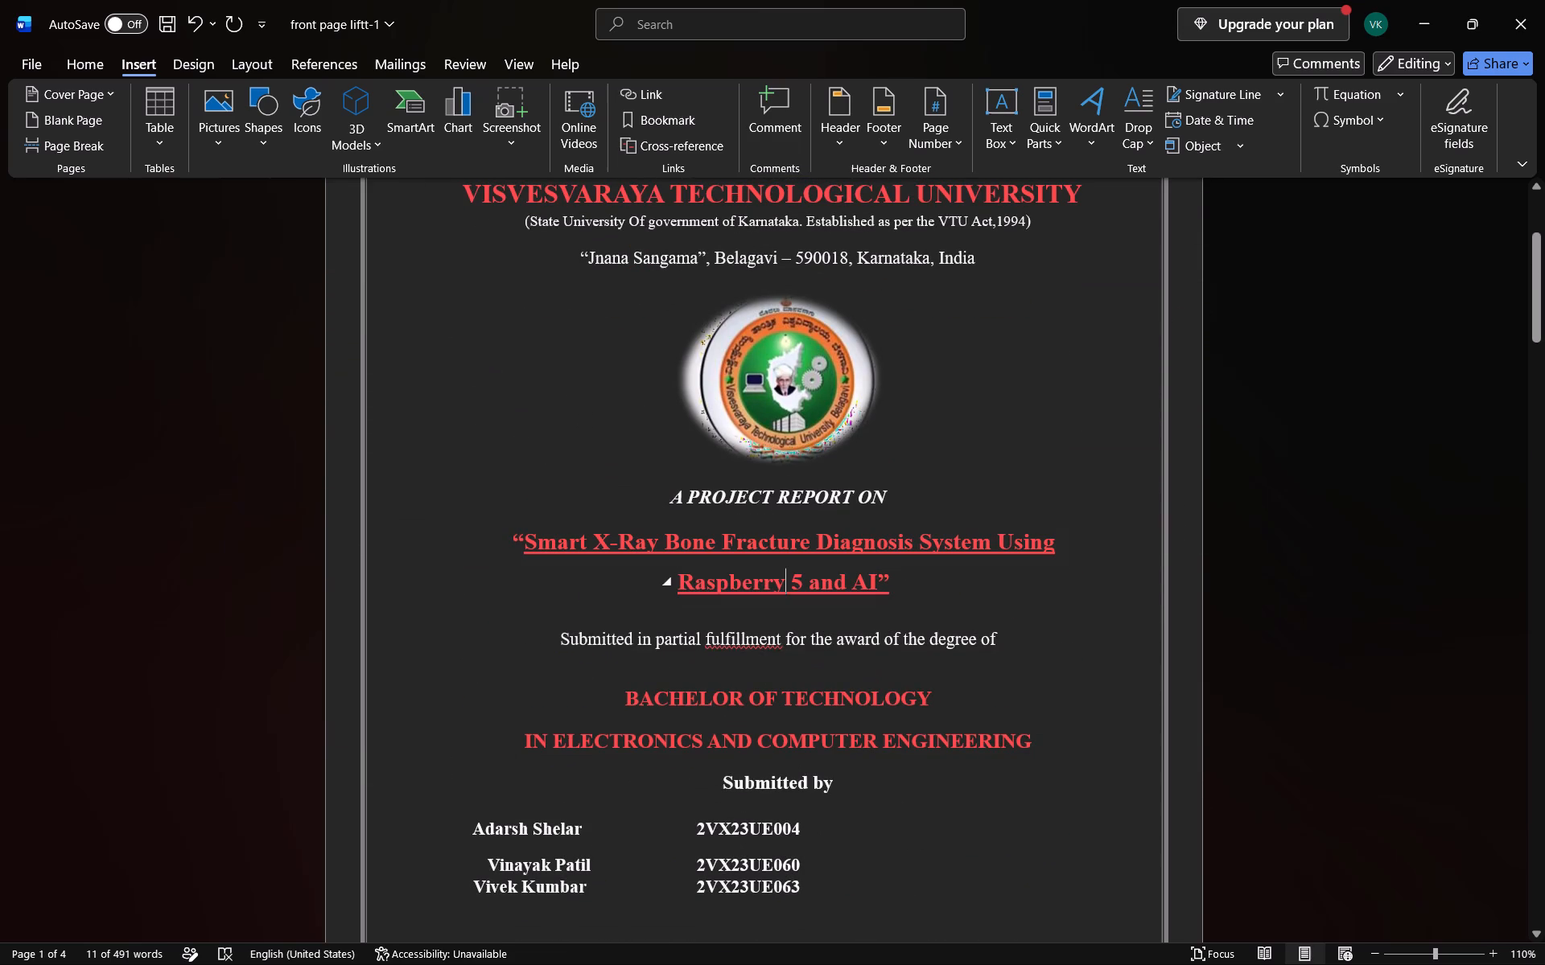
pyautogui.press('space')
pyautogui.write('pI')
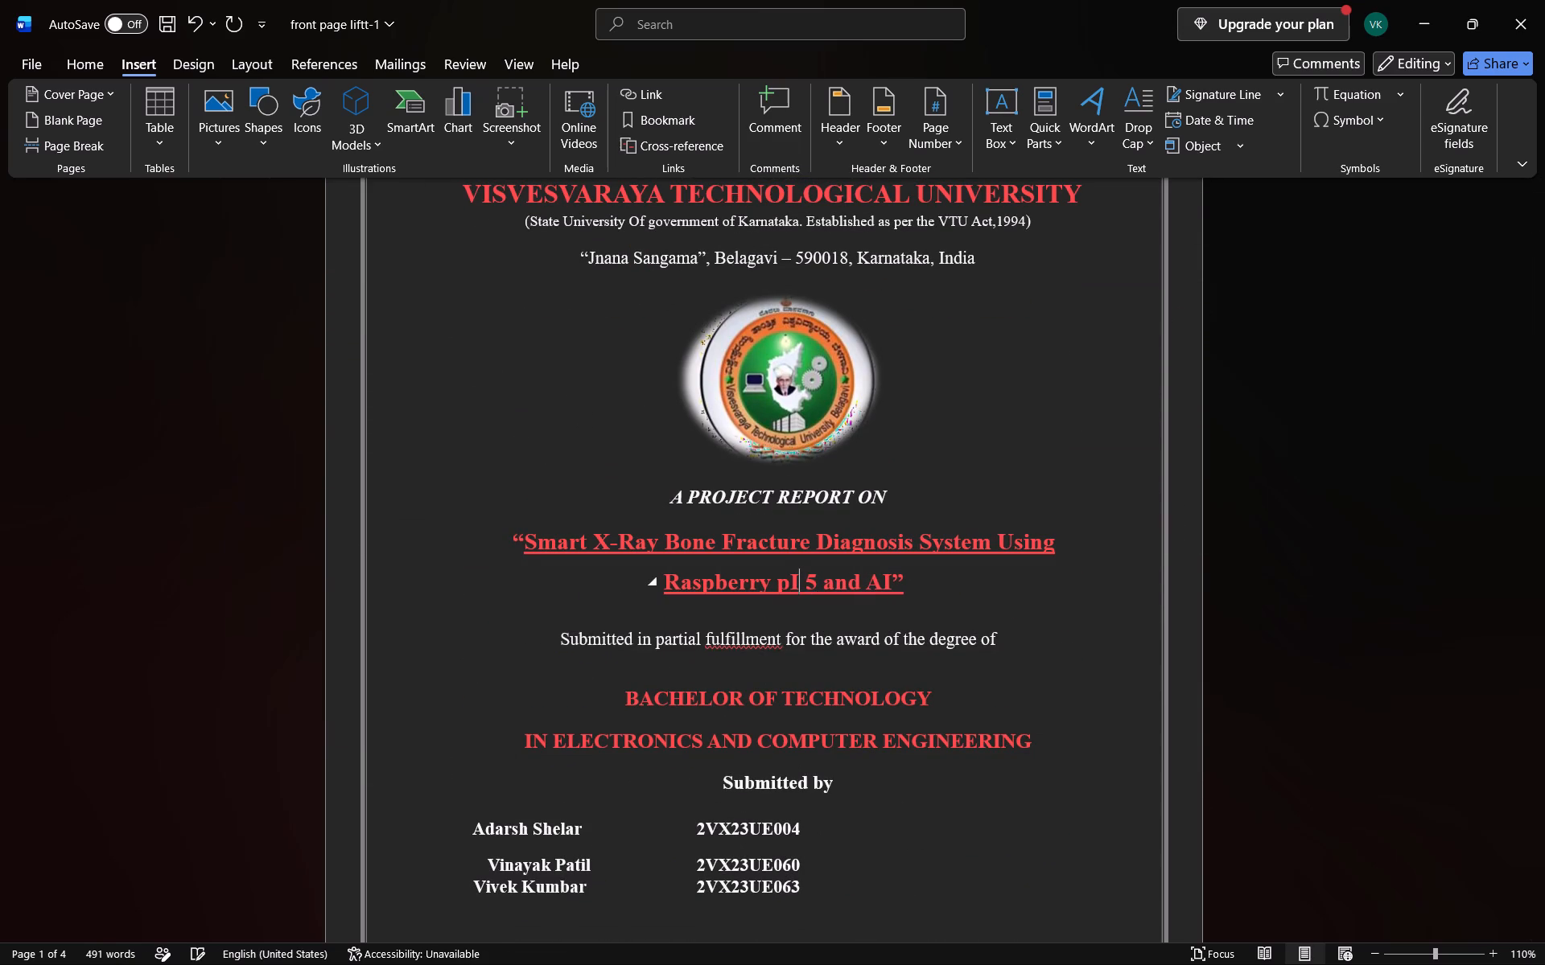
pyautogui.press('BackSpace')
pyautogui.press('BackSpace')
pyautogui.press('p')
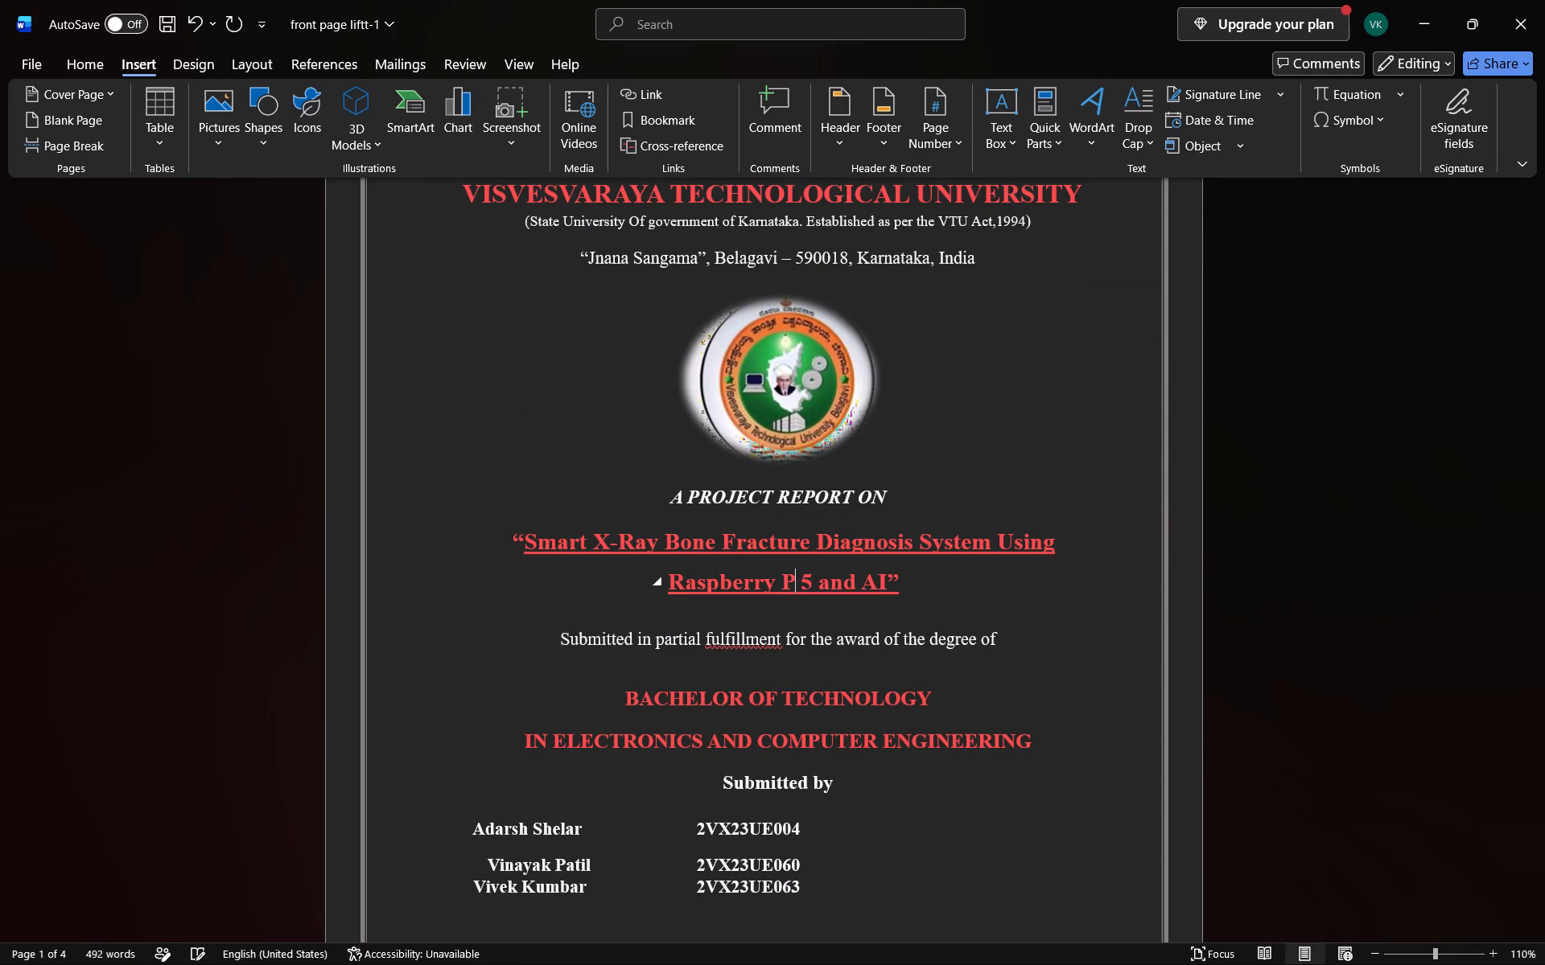
# Copy the whole project title from the front page, including its quotation marks.
pyautogui.moveTo(916, 585); pyautogui.dragTo(614, 543)
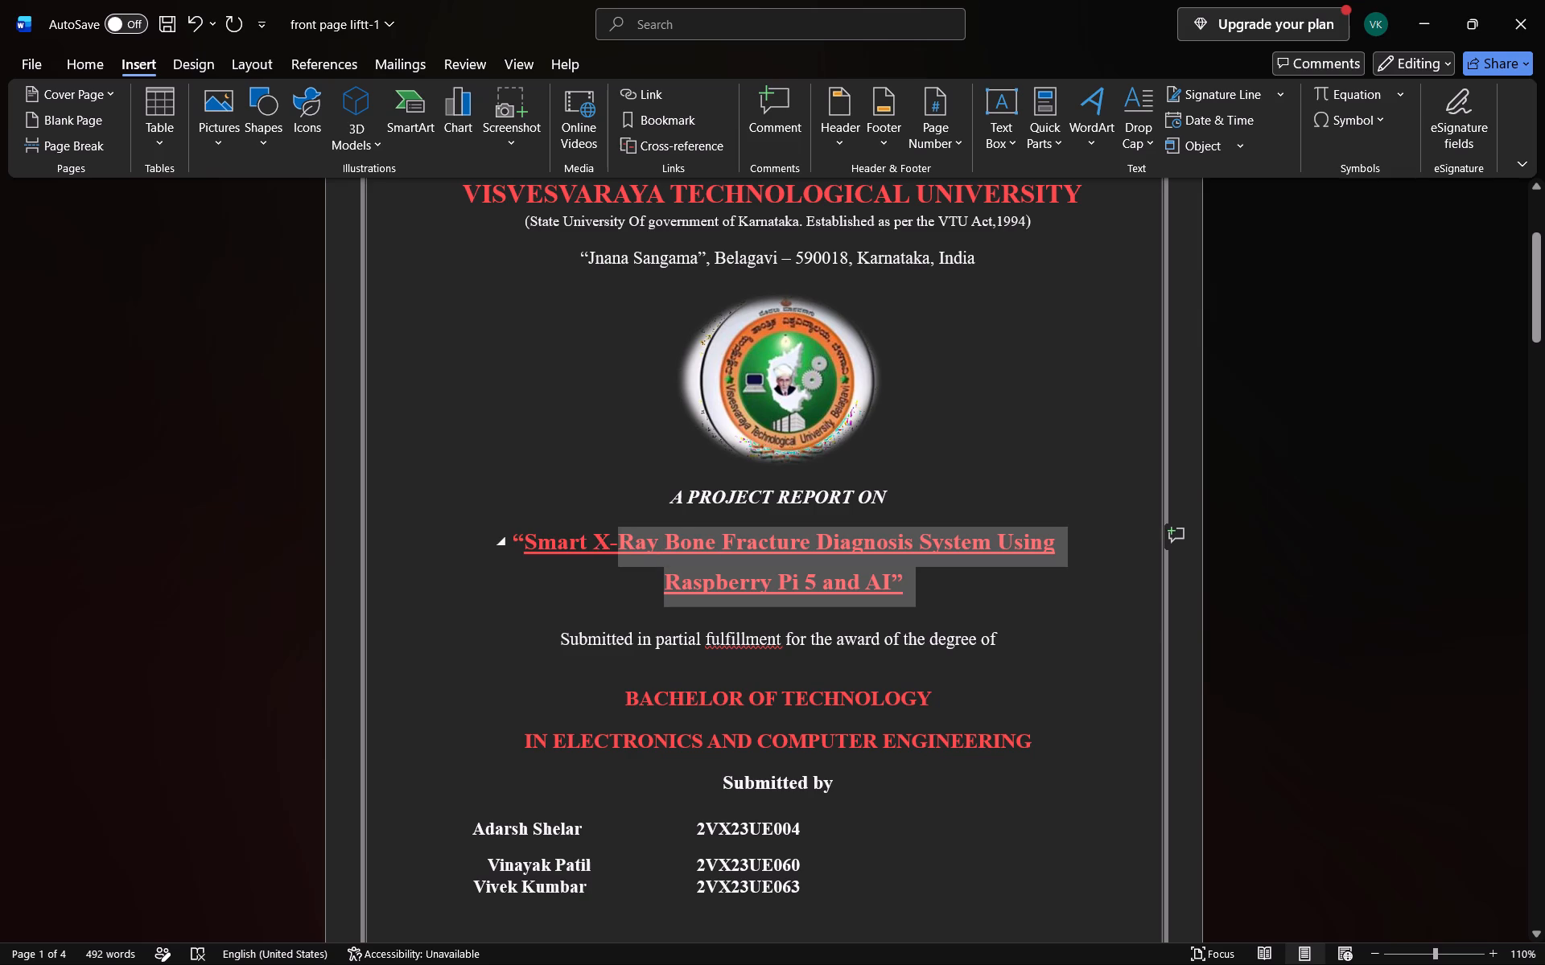
pyautogui.moveTo(614, 543); pyautogui.dragTo(511, 542)
pyautogui.hotkey('ctrl', 'c')
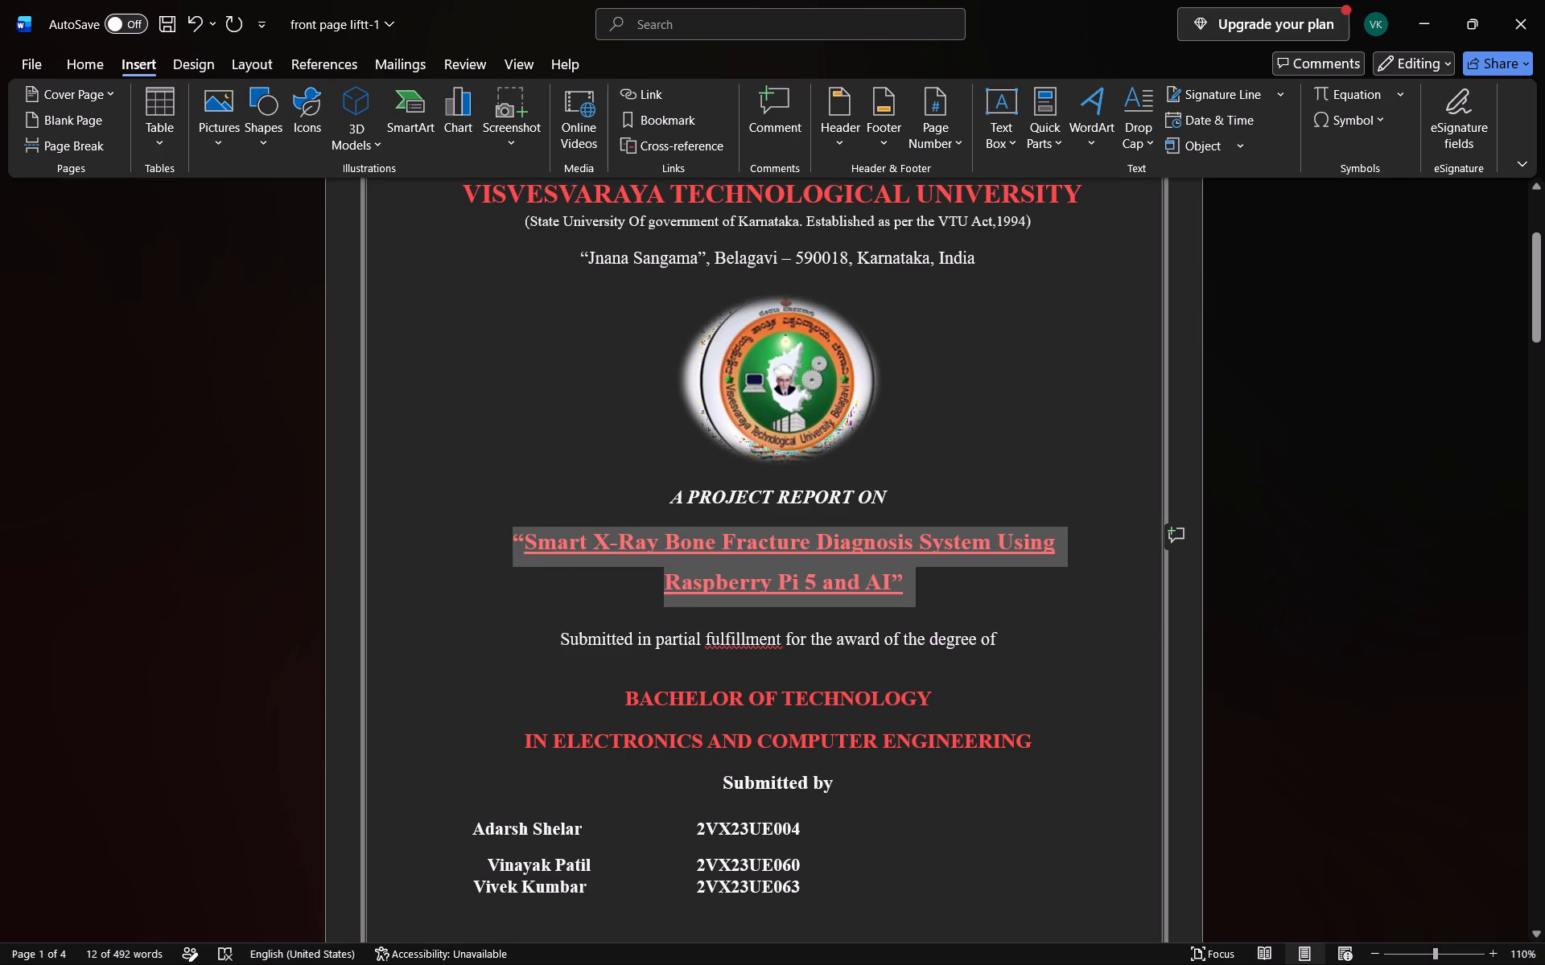
# Remove the "5" from the front page's title so its second line reads "Raspberry Pi and AI".
pyautogui.click(794, 577)
pyautogui.click(797, 580)
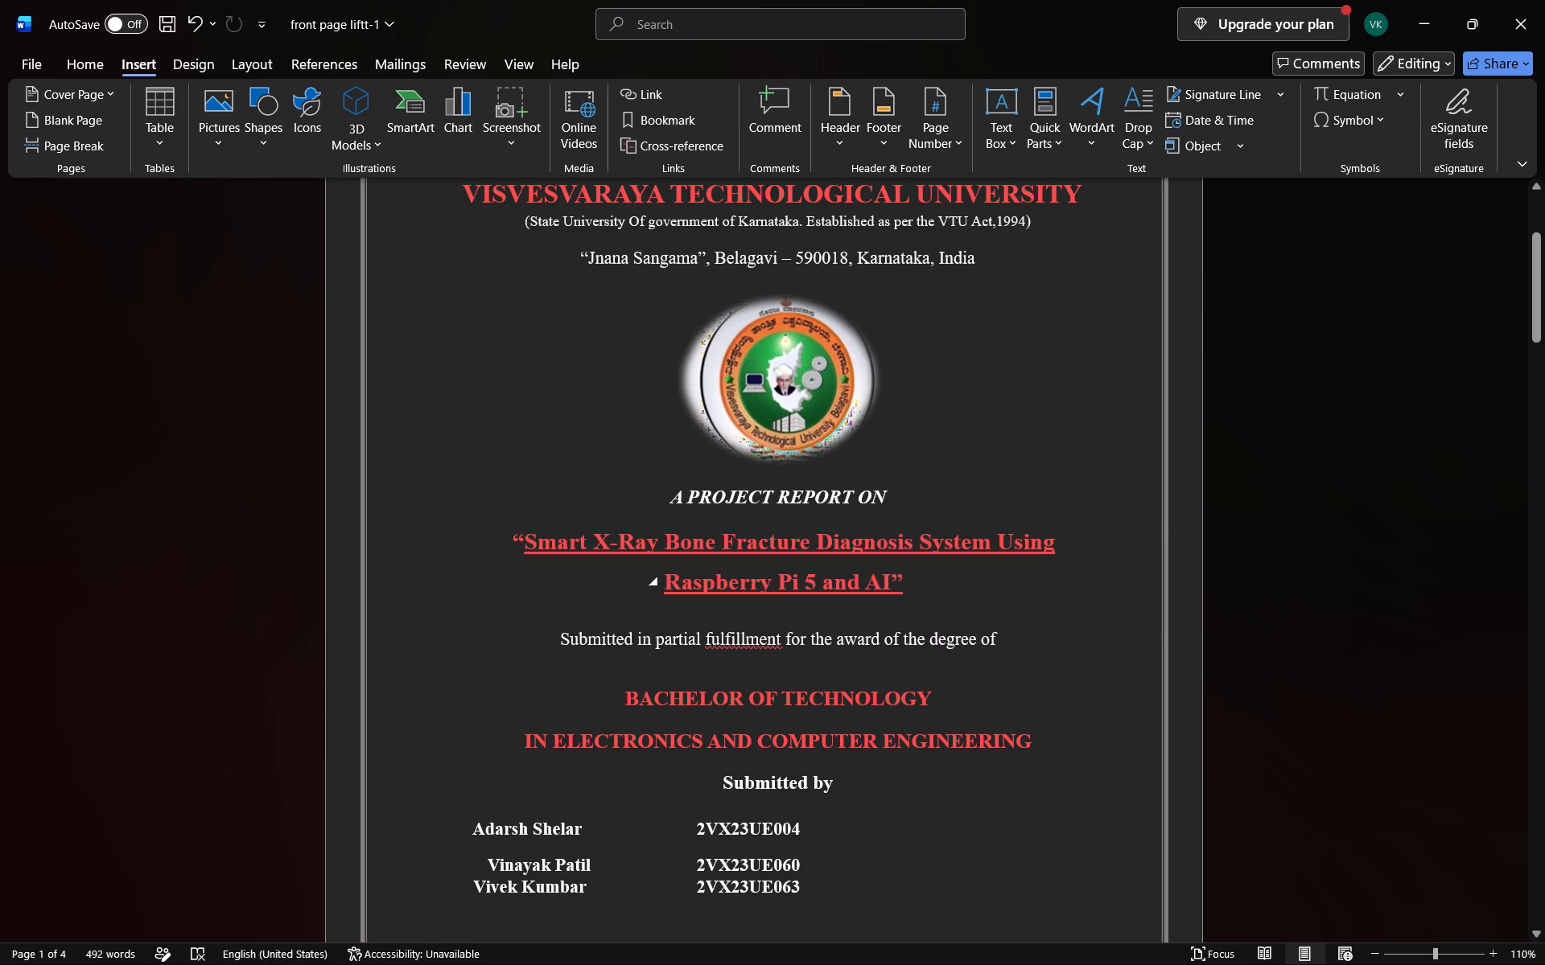
pyautogui.press('Right')
pyautogui.press('Right')
pyautogui.press('BackSpace')
pyautogui.scroll(-2, 797, 580)
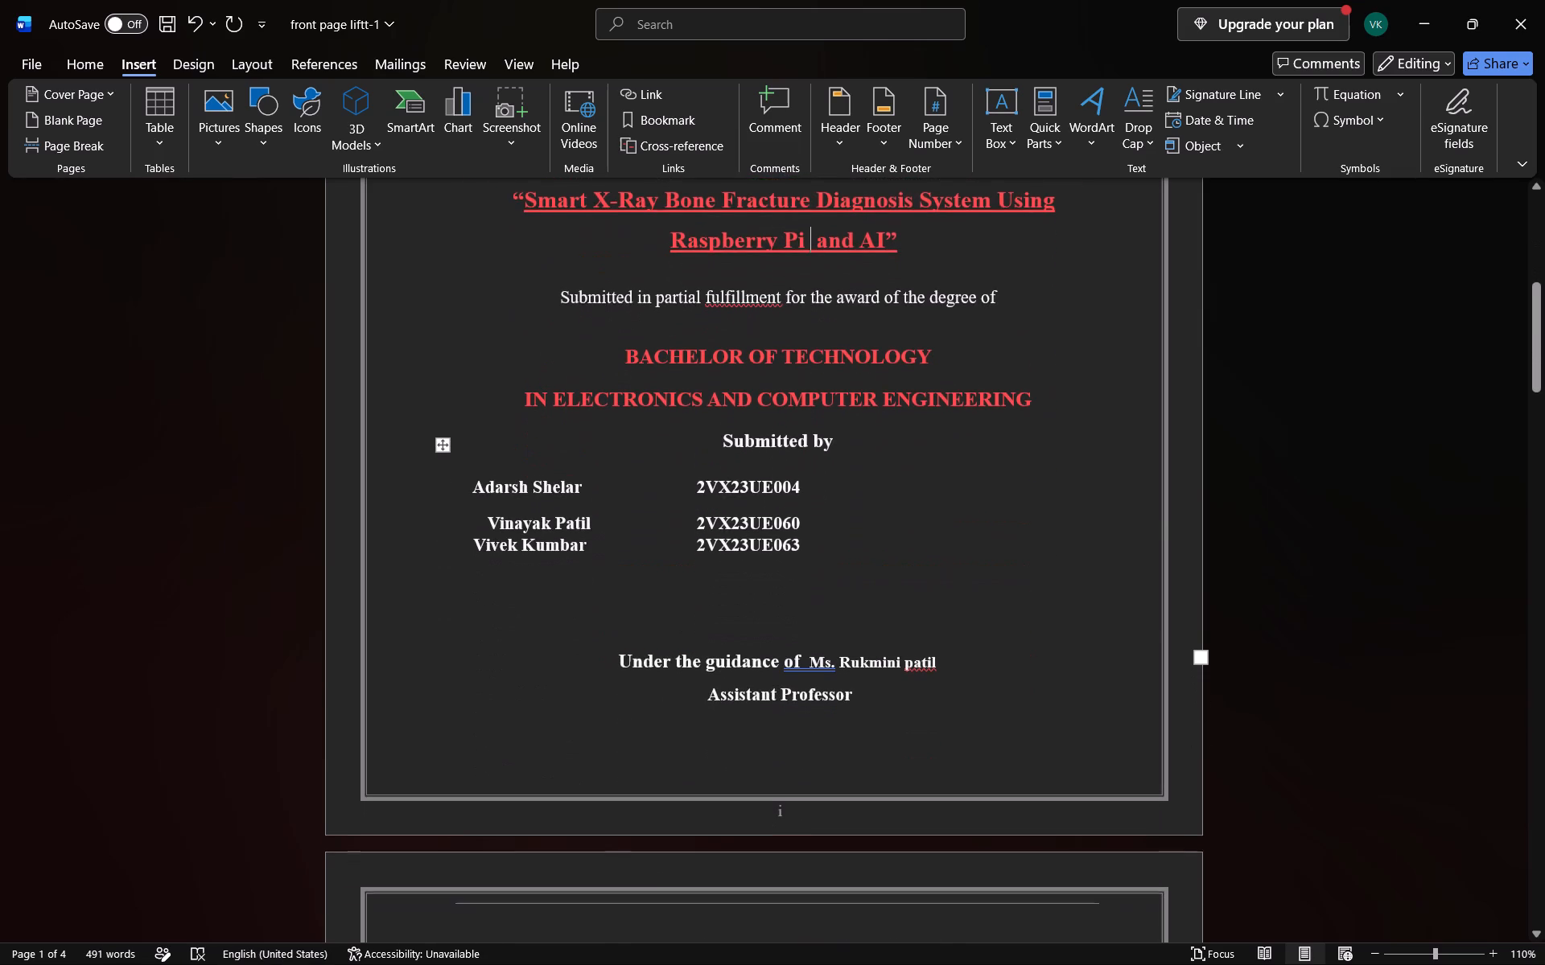
pyautogui.press('BackSpace')
pyautogui.press('BackSpace')
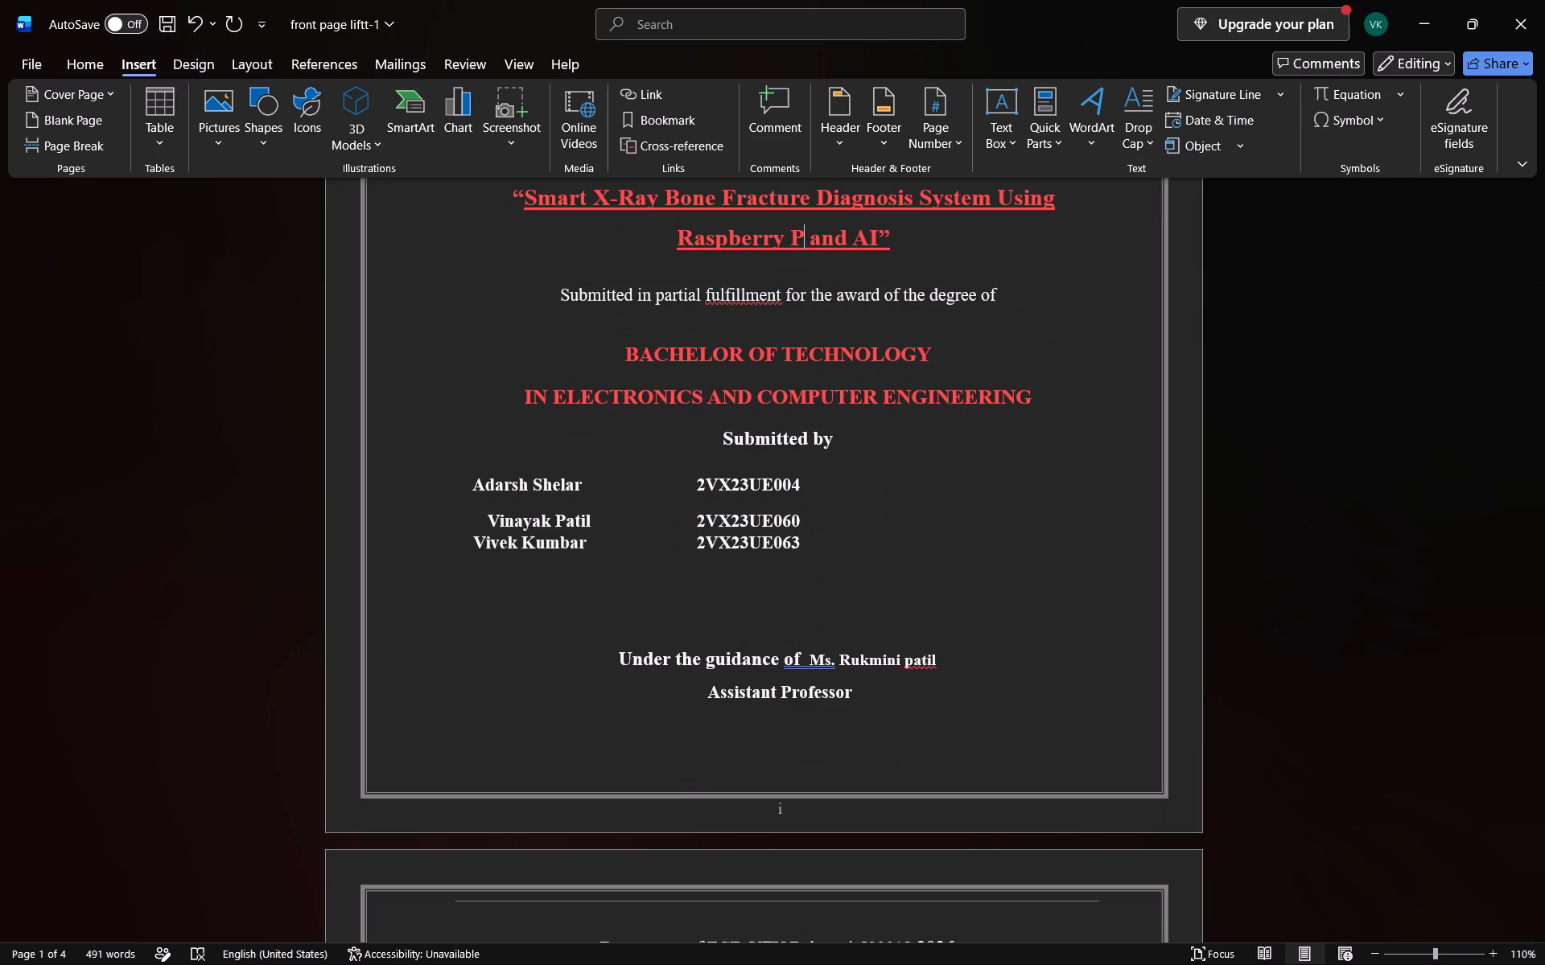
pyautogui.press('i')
# Replace the title "IOT INTEGRATED ECO-SMART ELEVATOR SYSTEM" in the certificate paragraph with the copied project title.
pyautogui.scroll(-2, 894, 749)
pyautogui.scroll(-1, 814, 700)
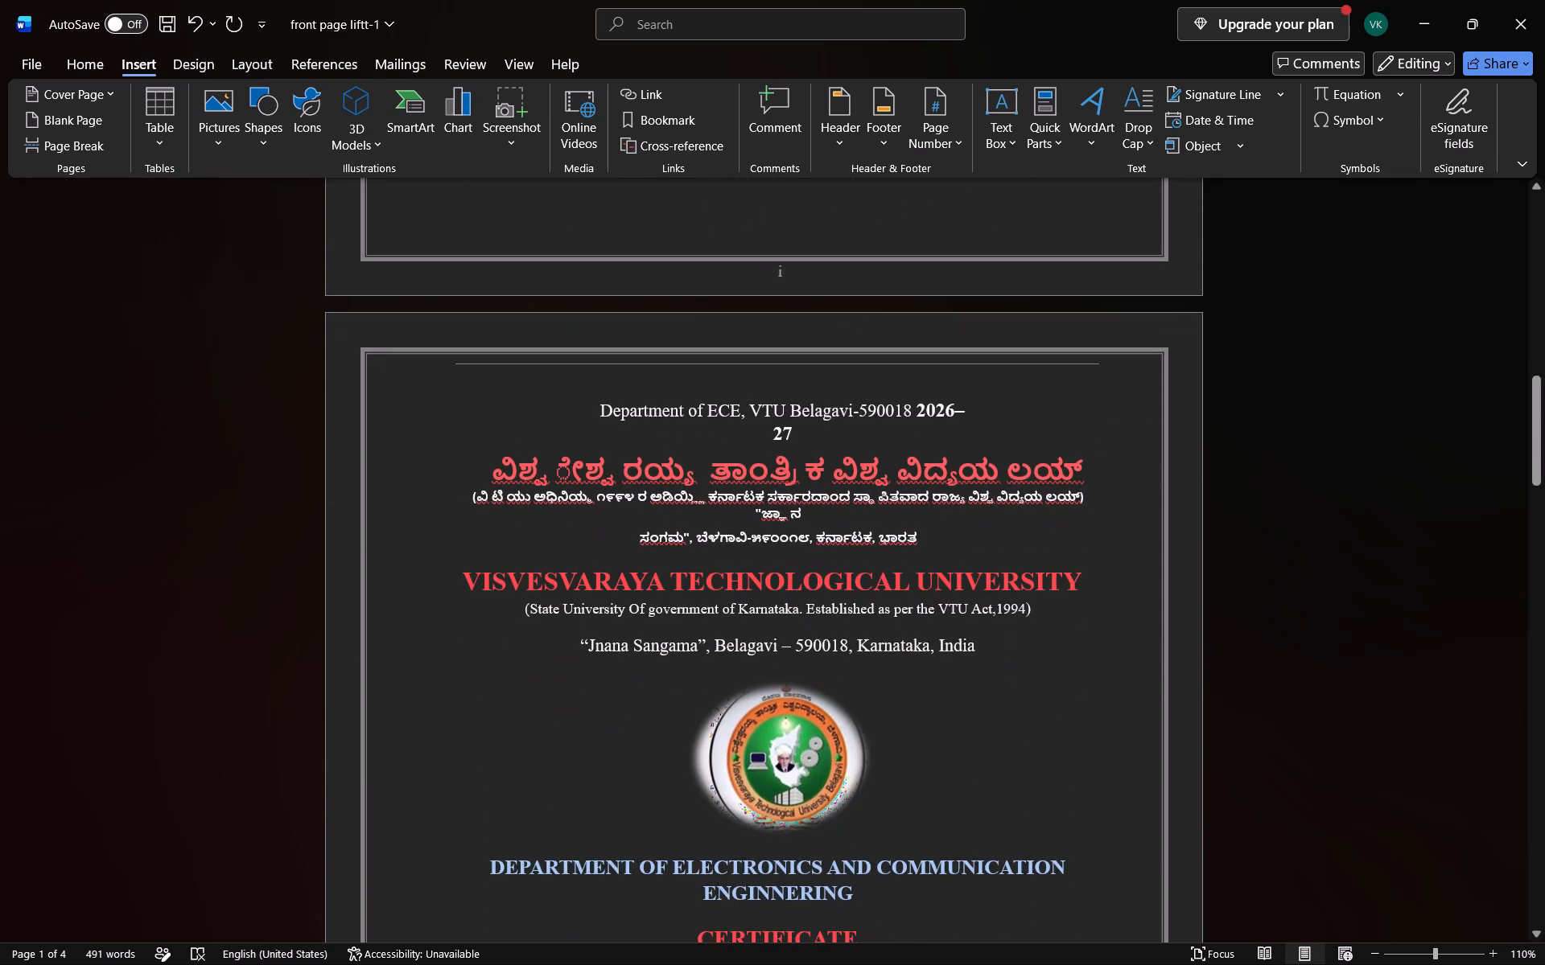
pyautogui.scroll(-1, 814, 700)
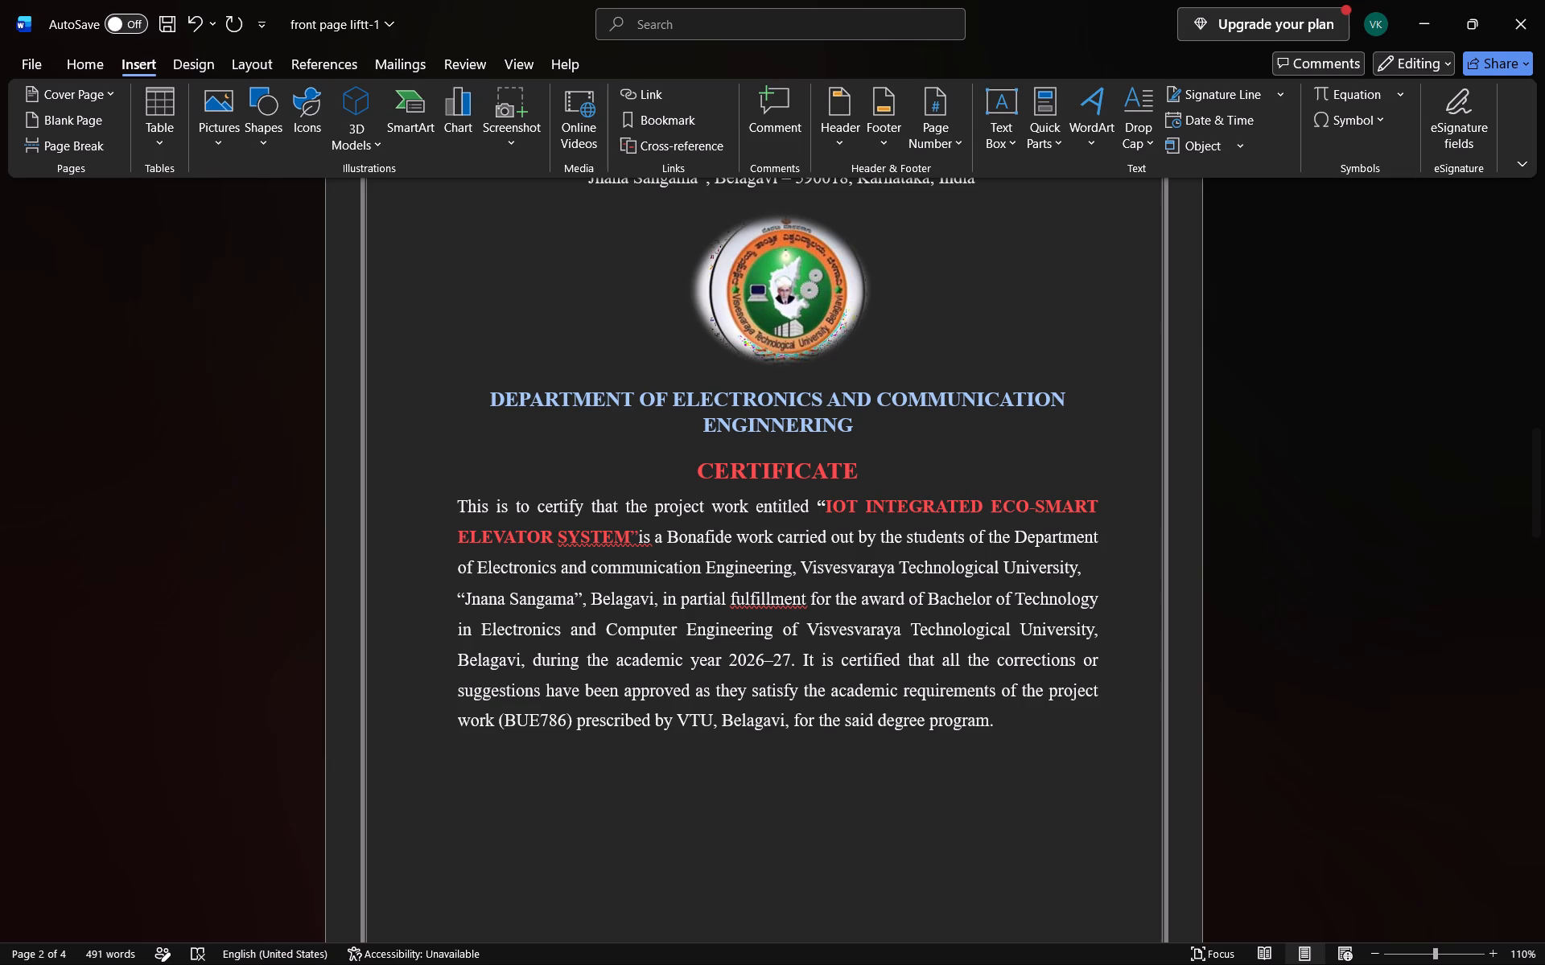
pyautogui.moveTo(818, 502); pyautogui.dragTo(637, 534)
pyautogui.hotkey('ctrl', 'v')
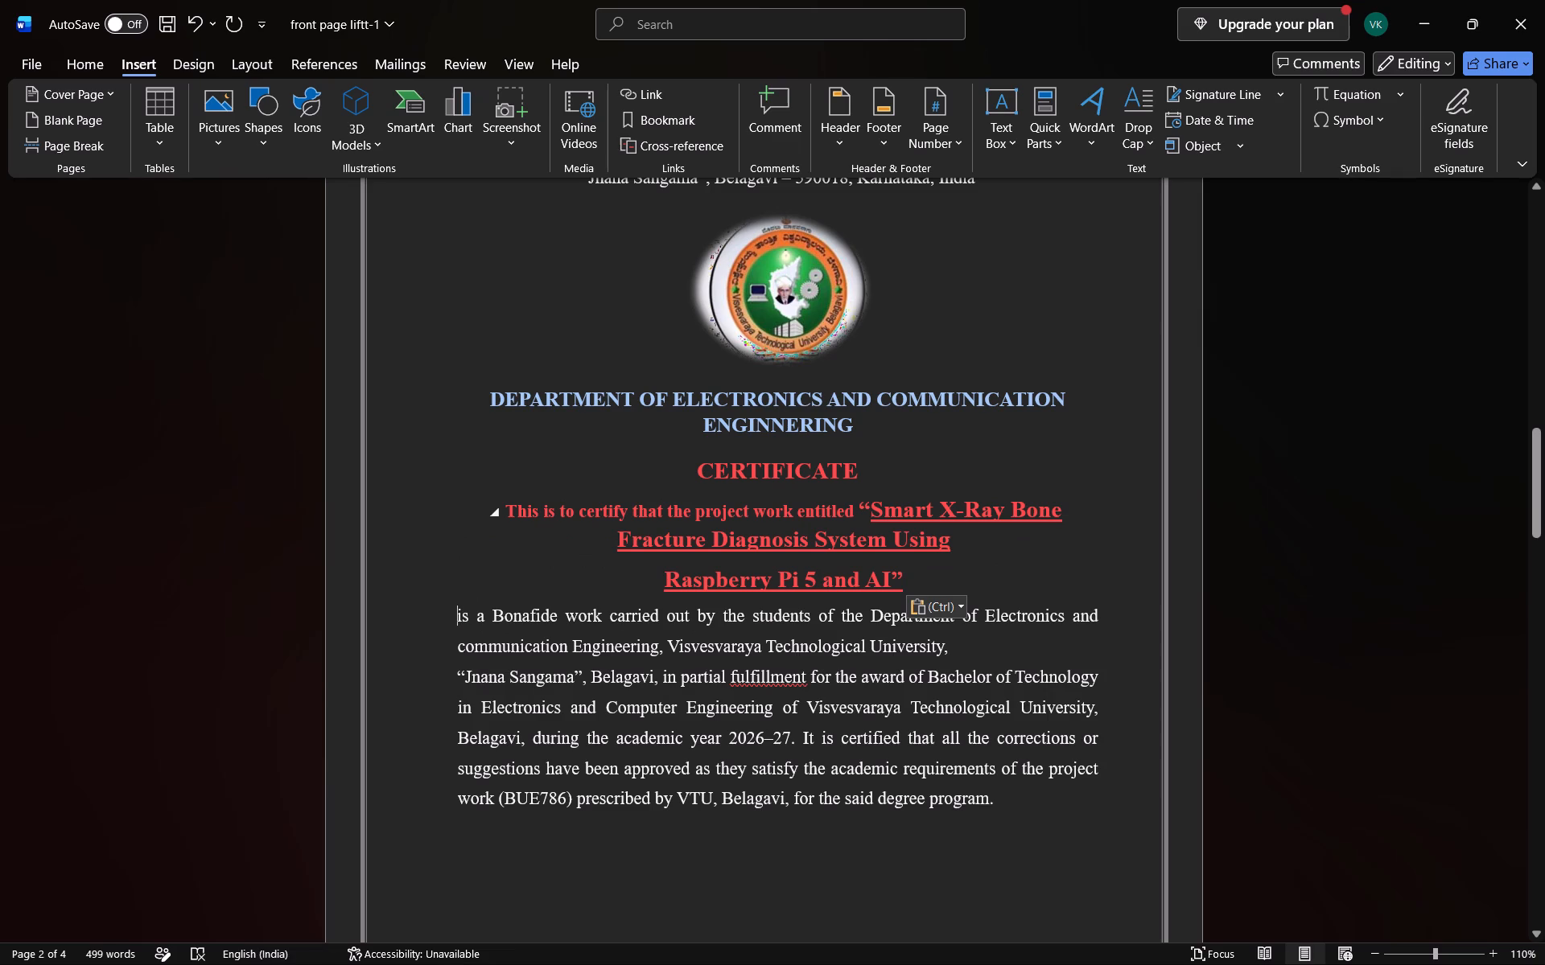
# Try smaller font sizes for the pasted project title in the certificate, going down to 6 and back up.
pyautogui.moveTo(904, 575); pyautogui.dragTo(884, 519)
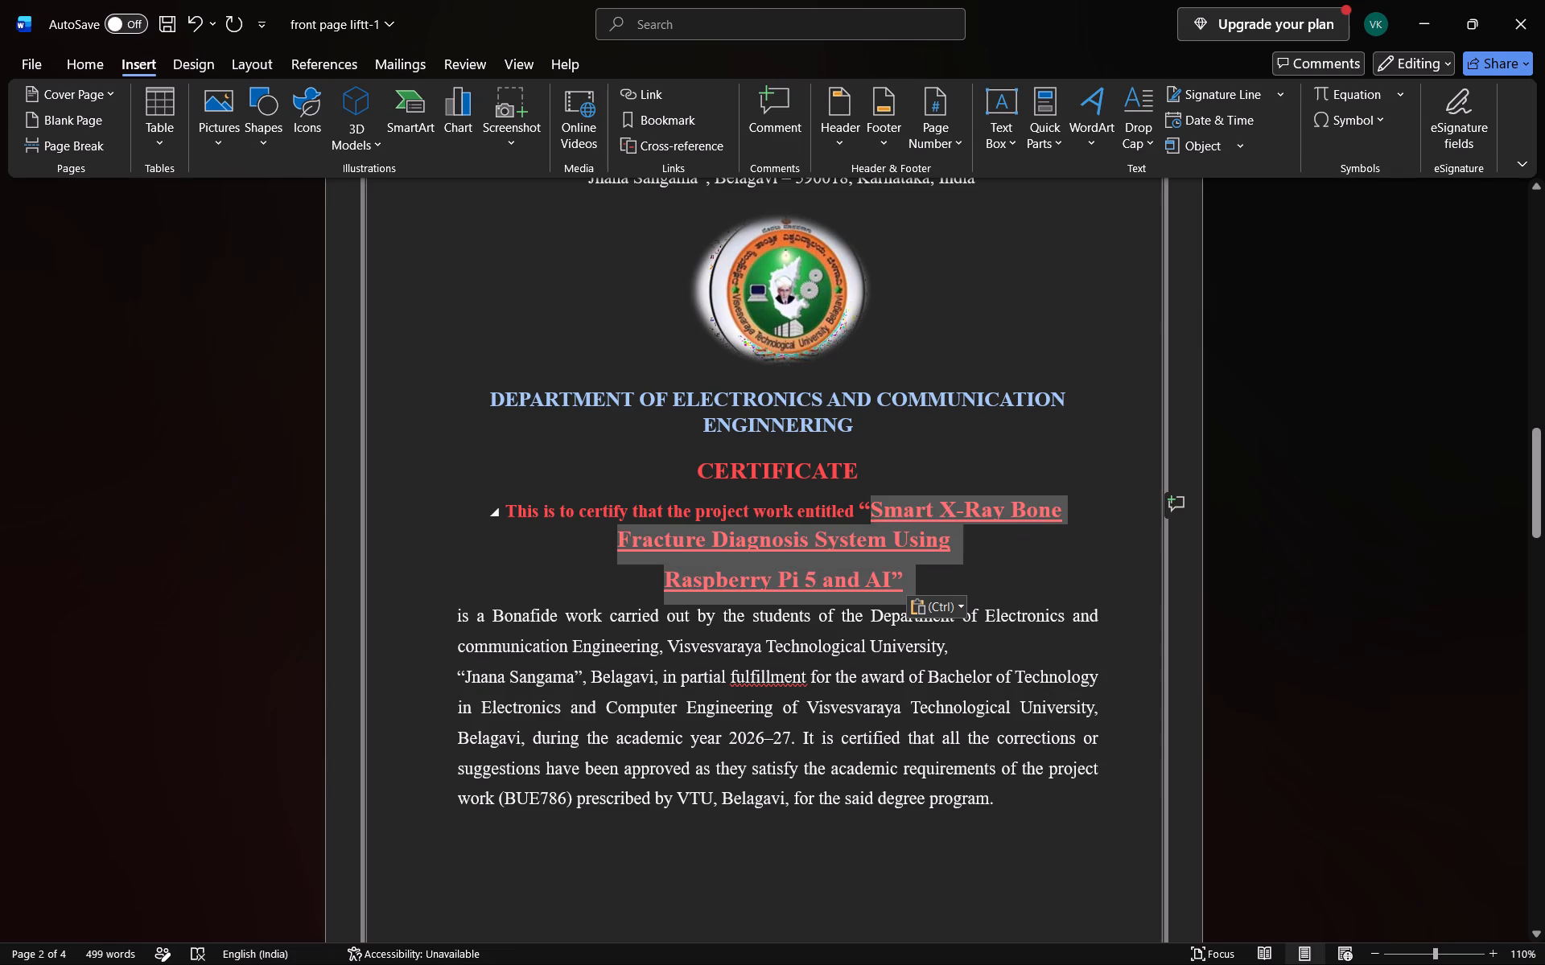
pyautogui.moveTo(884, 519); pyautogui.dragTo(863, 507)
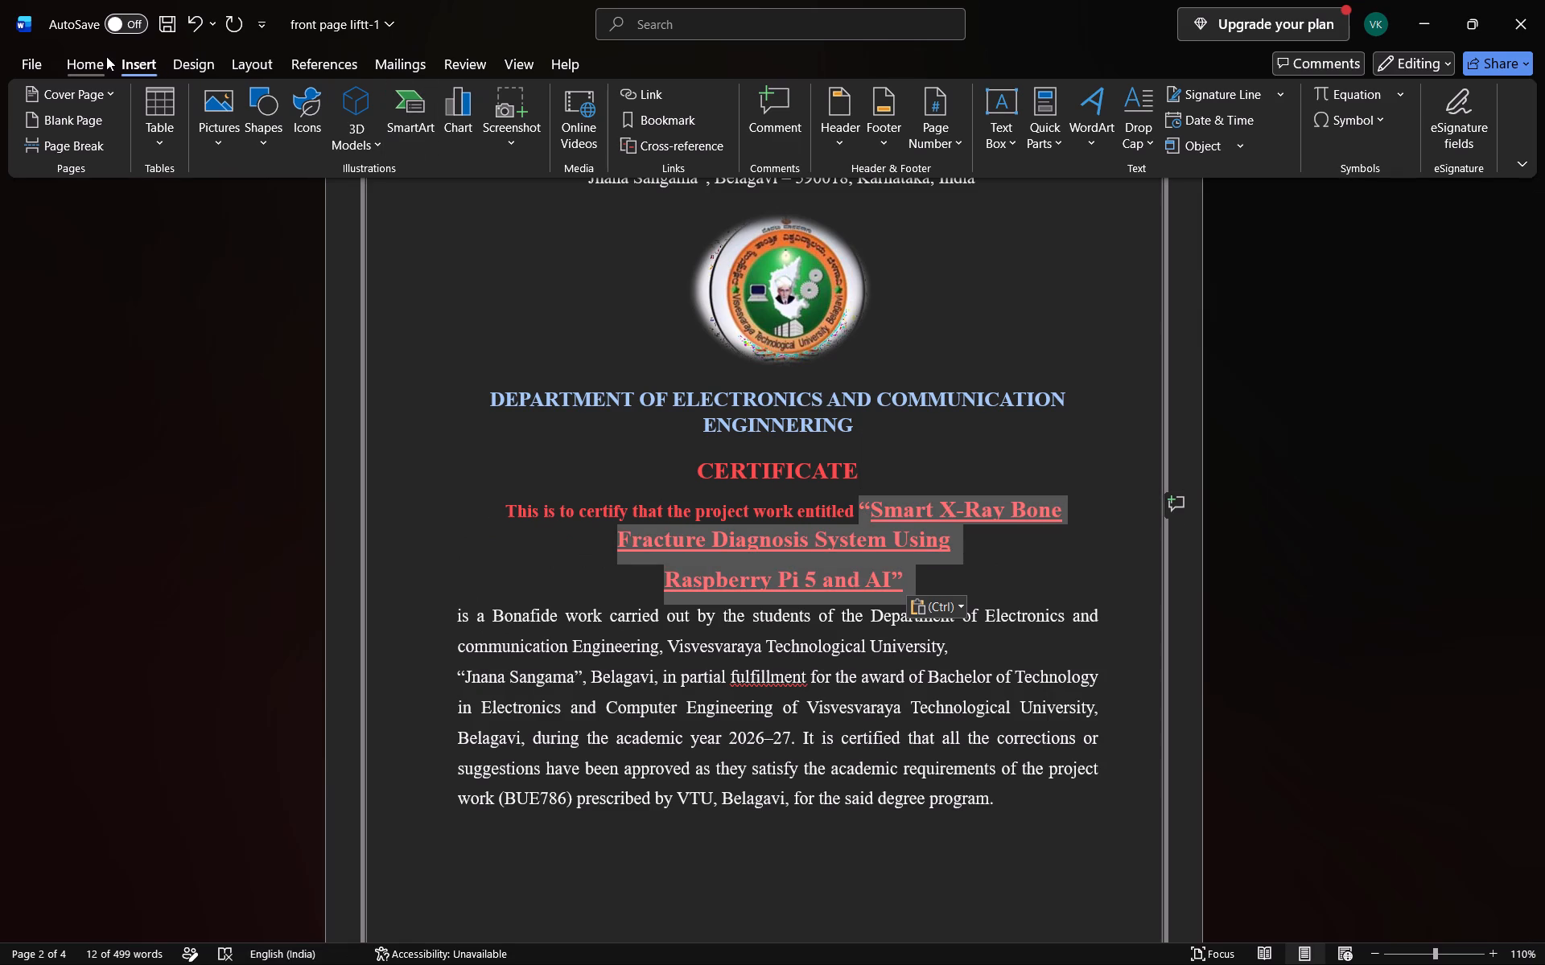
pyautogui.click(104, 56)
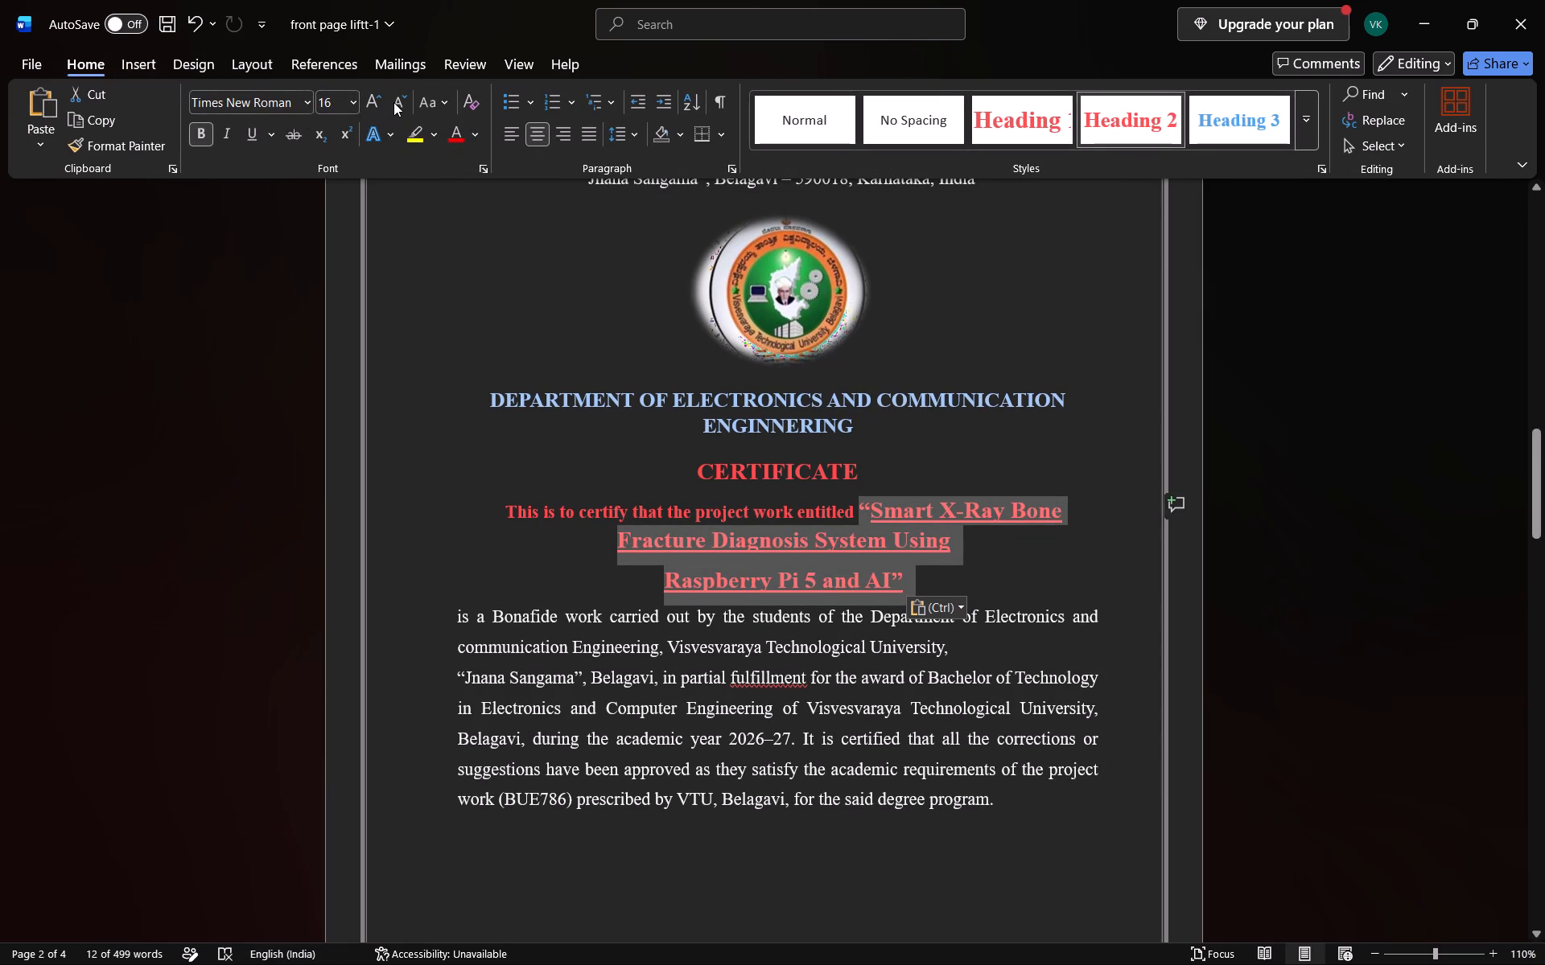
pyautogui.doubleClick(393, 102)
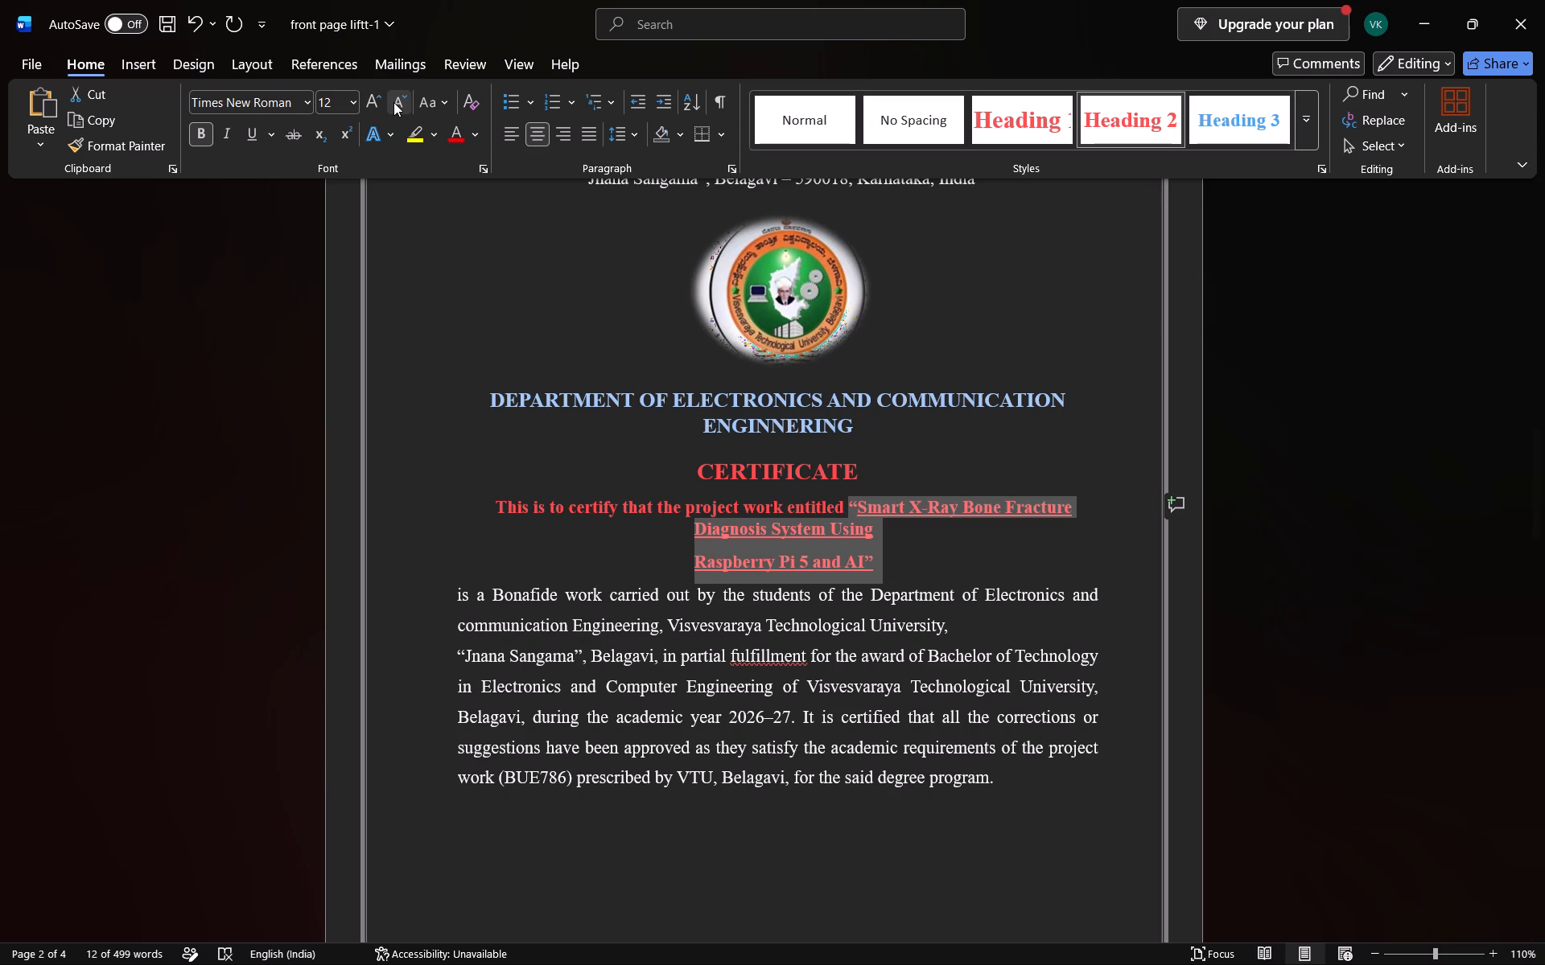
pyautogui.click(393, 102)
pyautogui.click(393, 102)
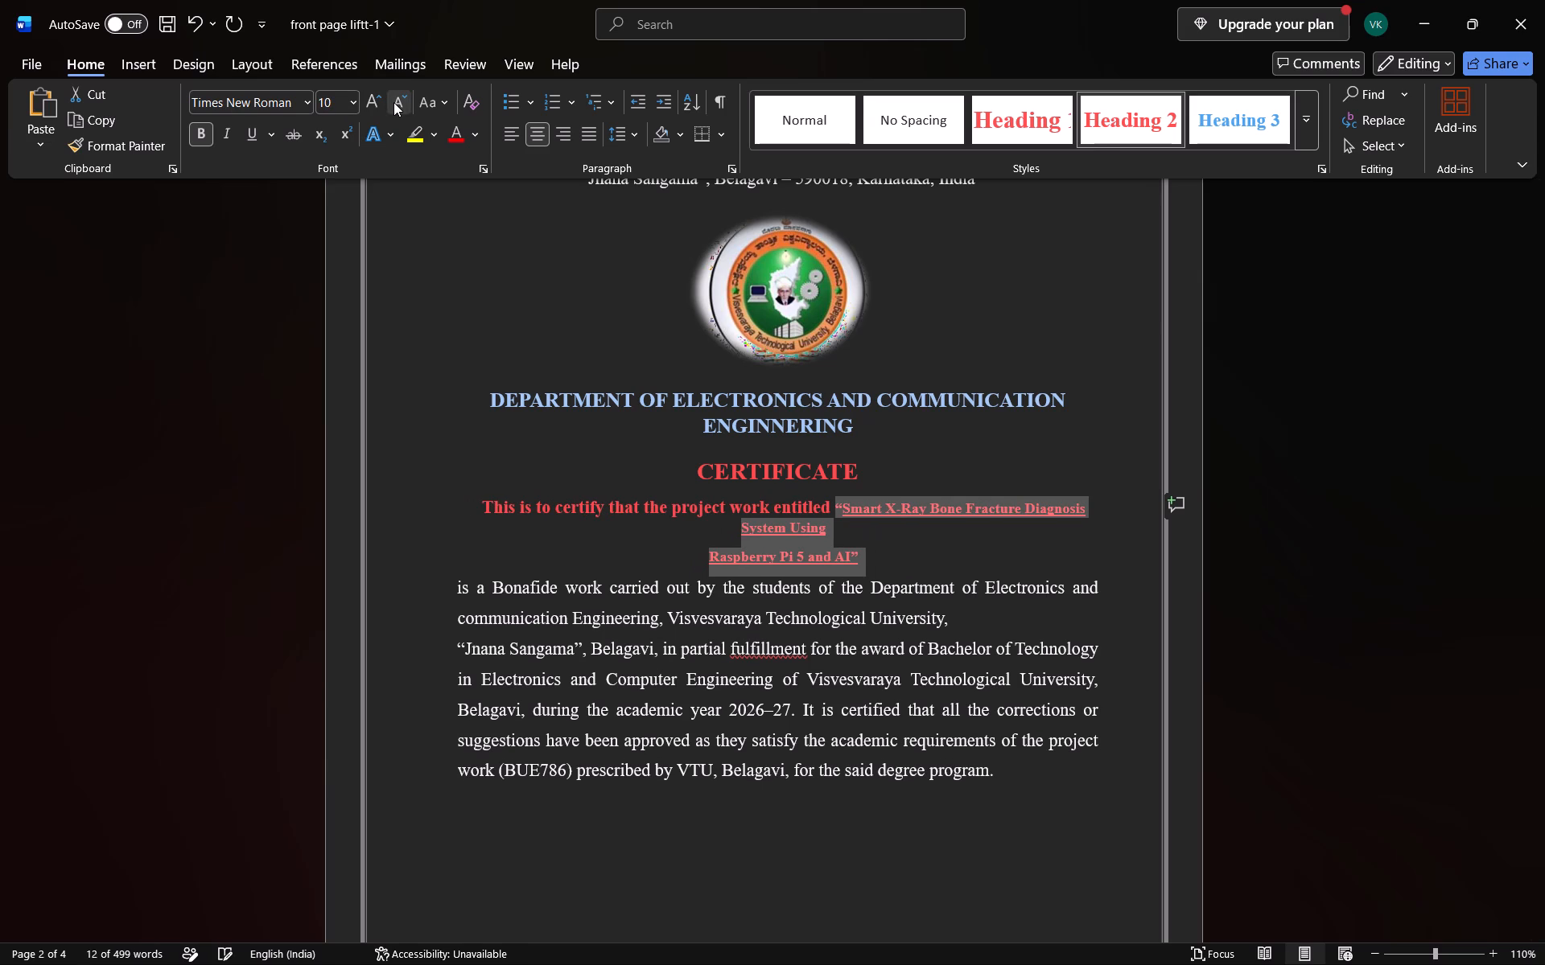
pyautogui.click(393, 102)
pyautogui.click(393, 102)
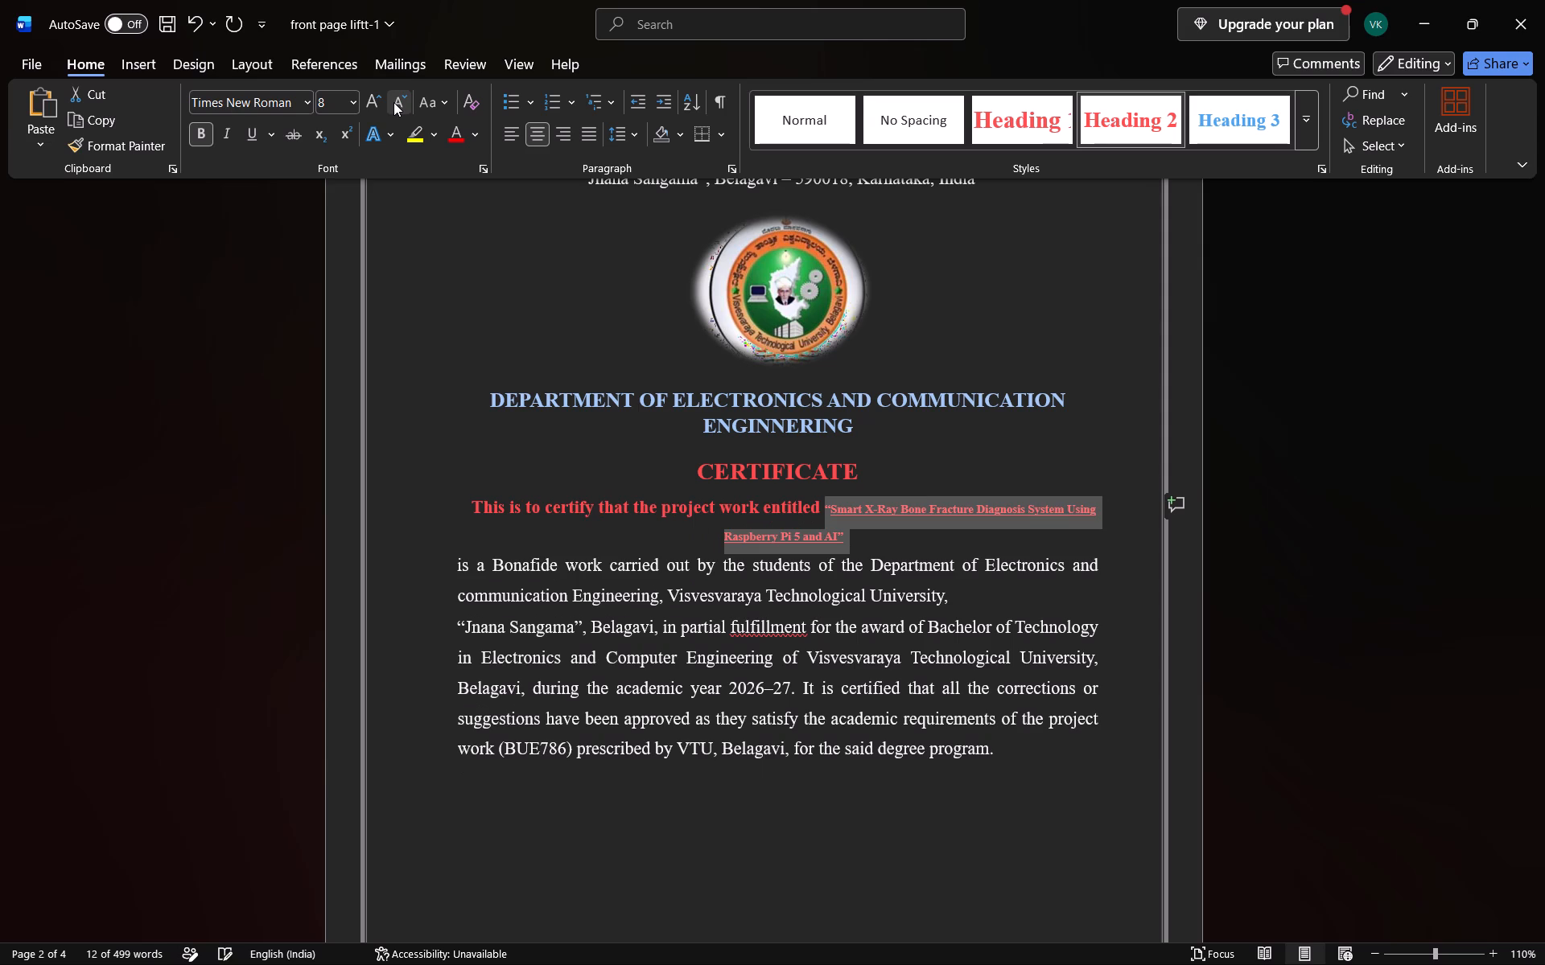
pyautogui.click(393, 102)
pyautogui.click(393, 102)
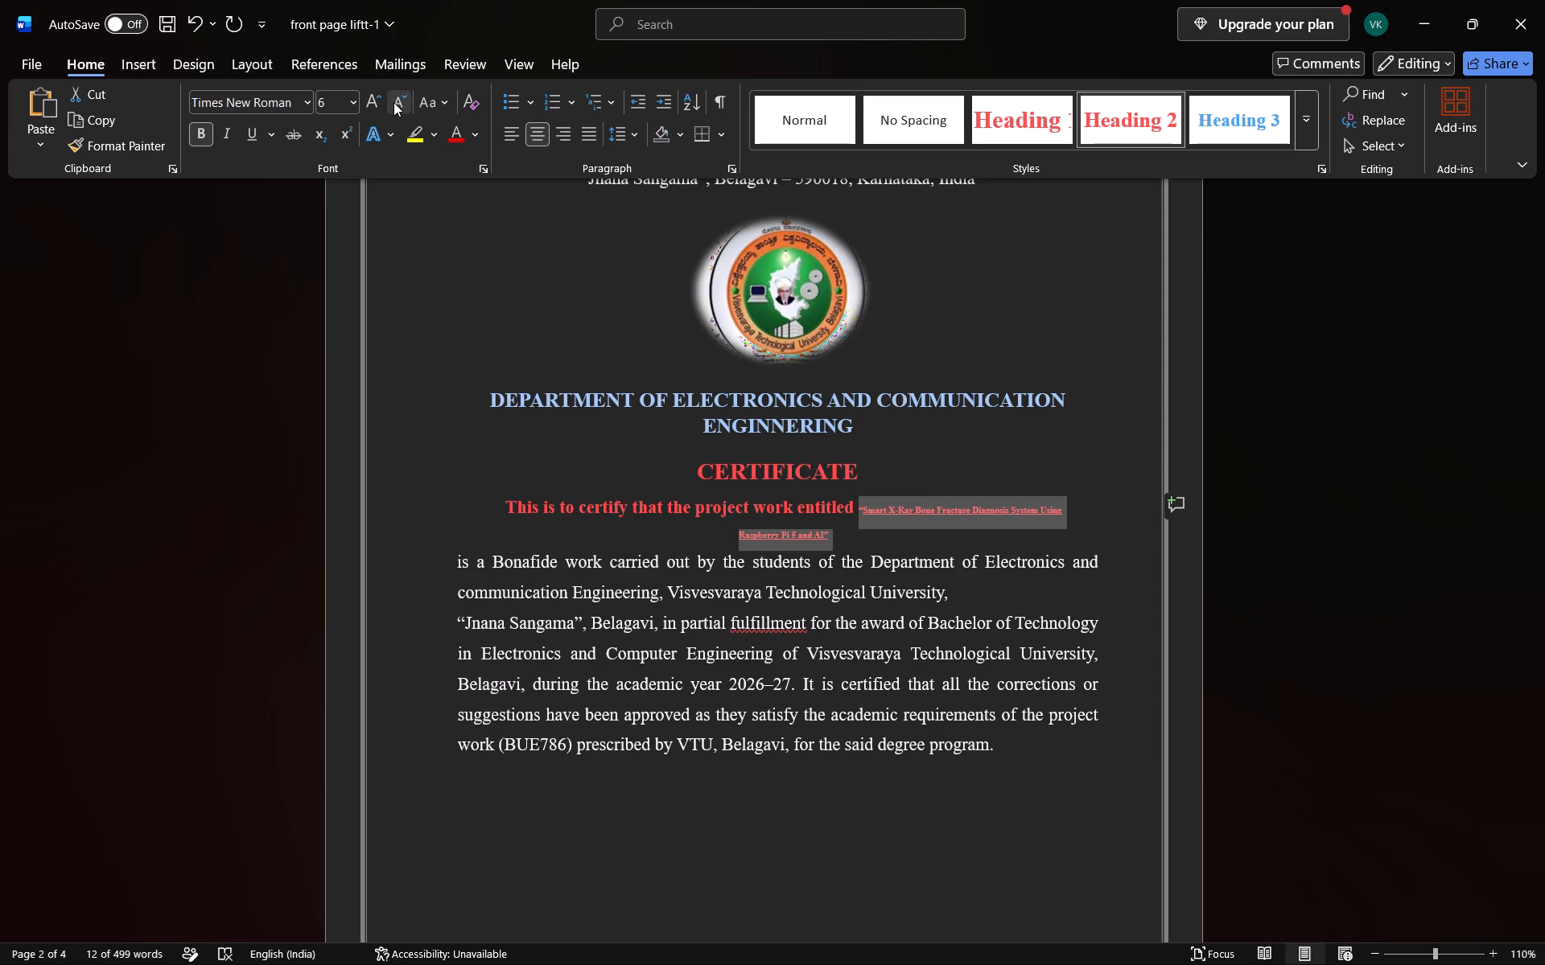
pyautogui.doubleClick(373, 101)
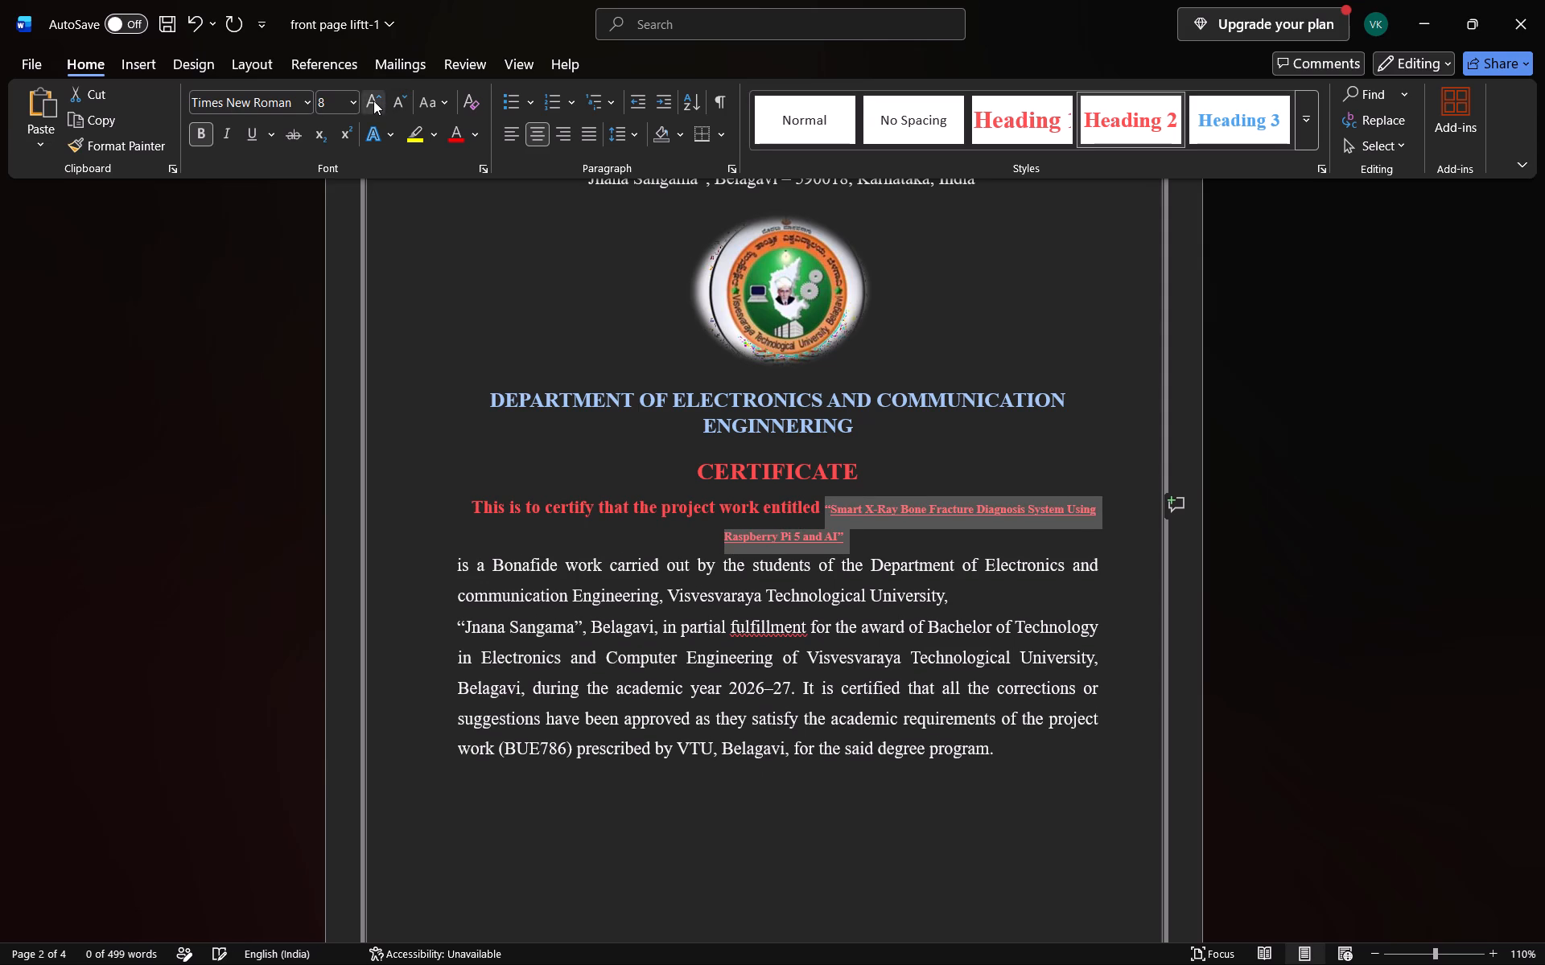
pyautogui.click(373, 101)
# Undo the font size changes and the title replacement in the certificate paragraph.
pyautogui.hotkey('ctrl', 'z')
pyautogui.hotkey('ctrl', 'z')
pyautogui.hotkey('ctrl', 'z')
pyautogui.hotkey('ctrl', 'z')
pyautogui.hotkey('ctrl', 'z')
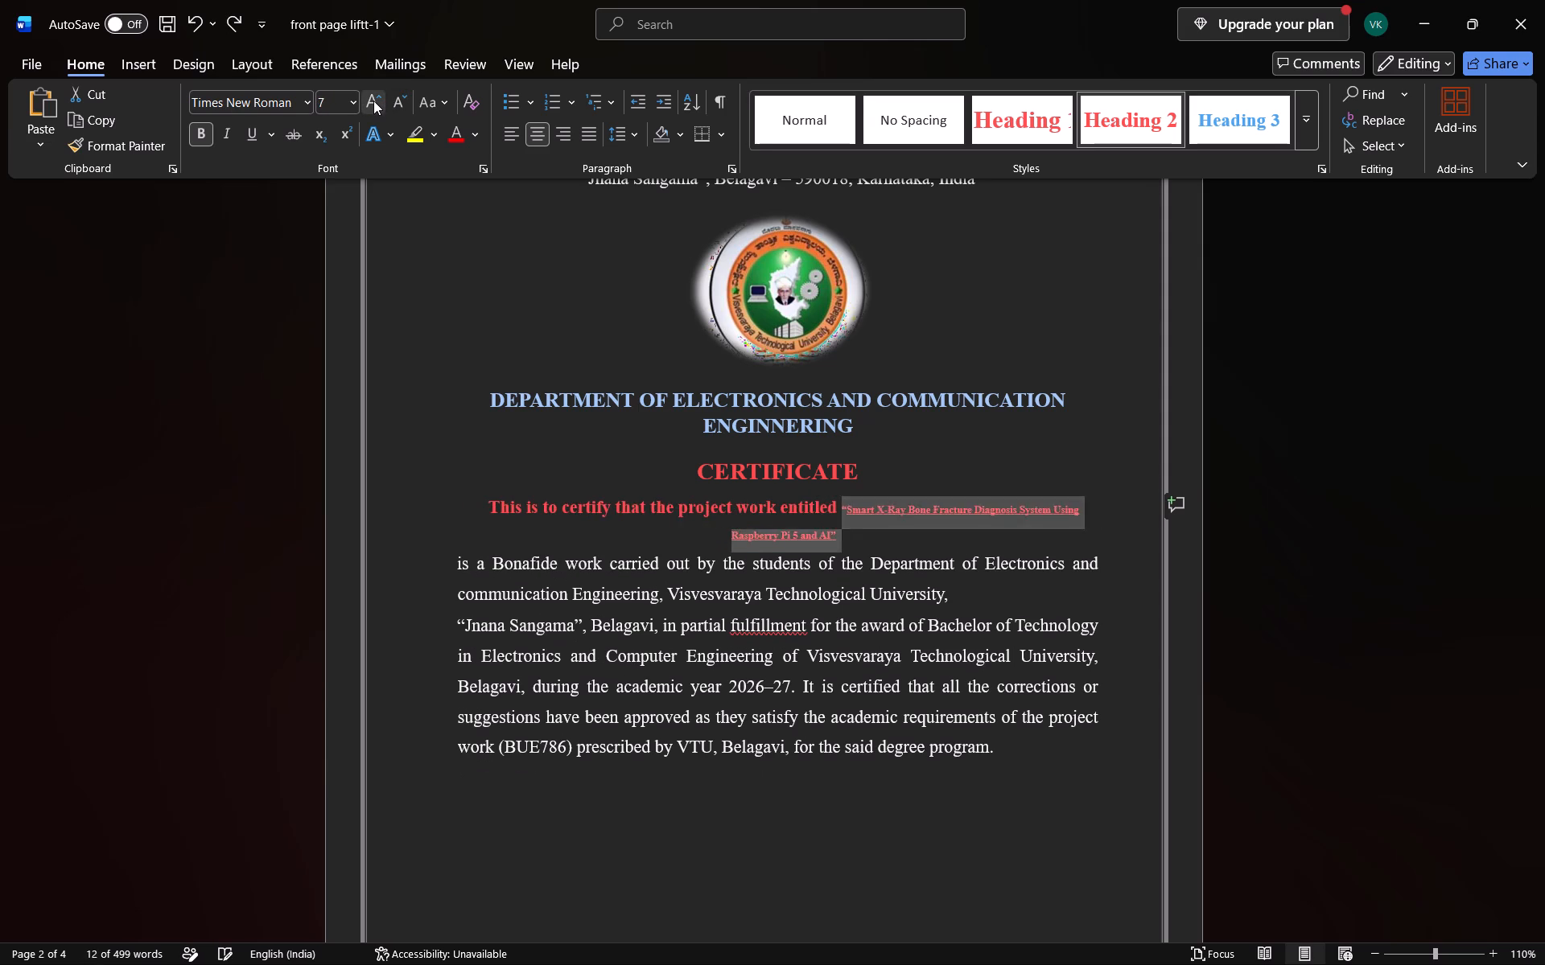
pyautogui.hotkey('ctrl', 'z')
pyautogui.hotkey('ctrl', 'z')
pyautogui.hotkey('ctrl', 'z')
pyautogui.hotkey('ctrl', 'z')
pyautogui.hotkey('ctrl', 'z')
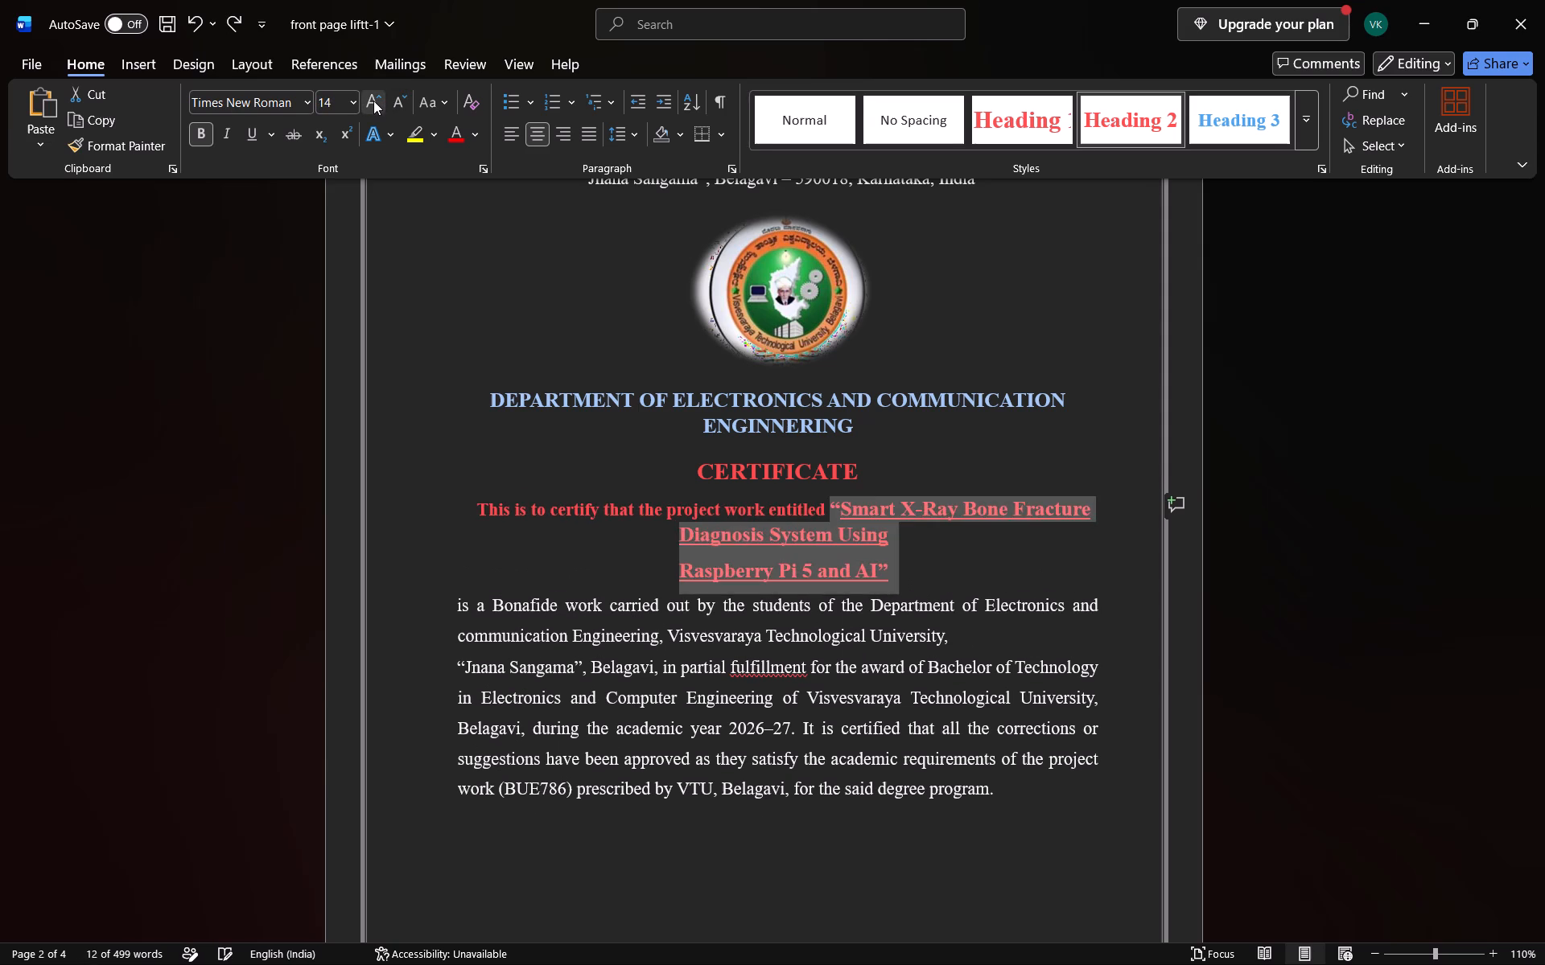
pyautogui.hotkey('ctrl', 'z')
pyautogui.hotkey('ctrl', 'z')
# Close the front page document and the Downloads folder window.
pyautogui.click(1544, 0)
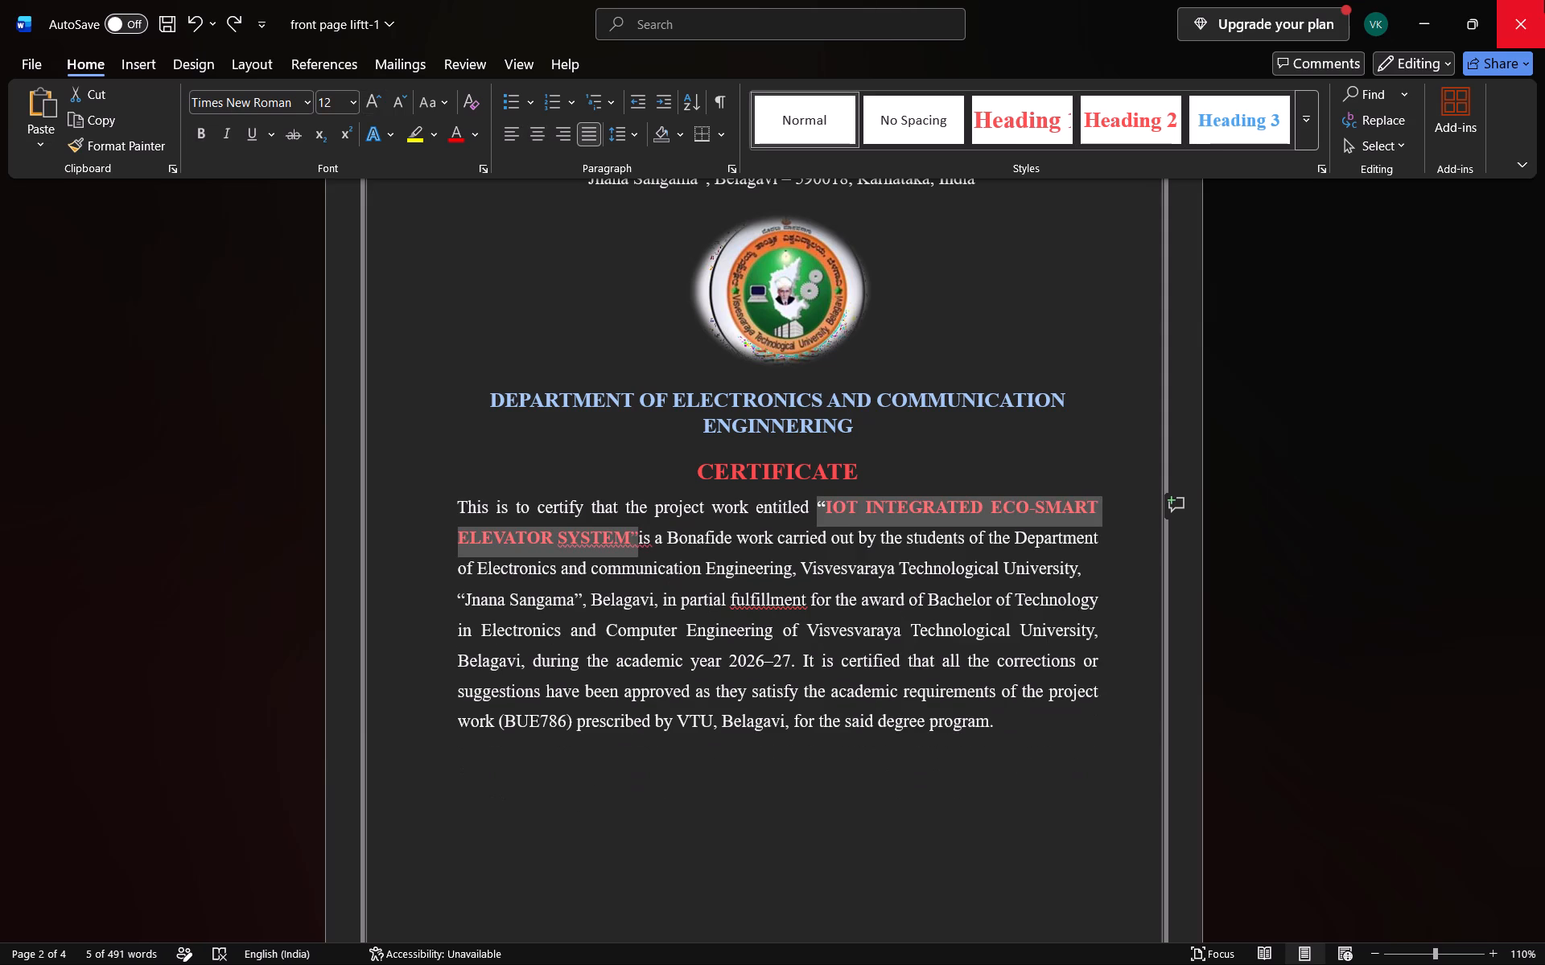
pyautogui.click(843, 628)
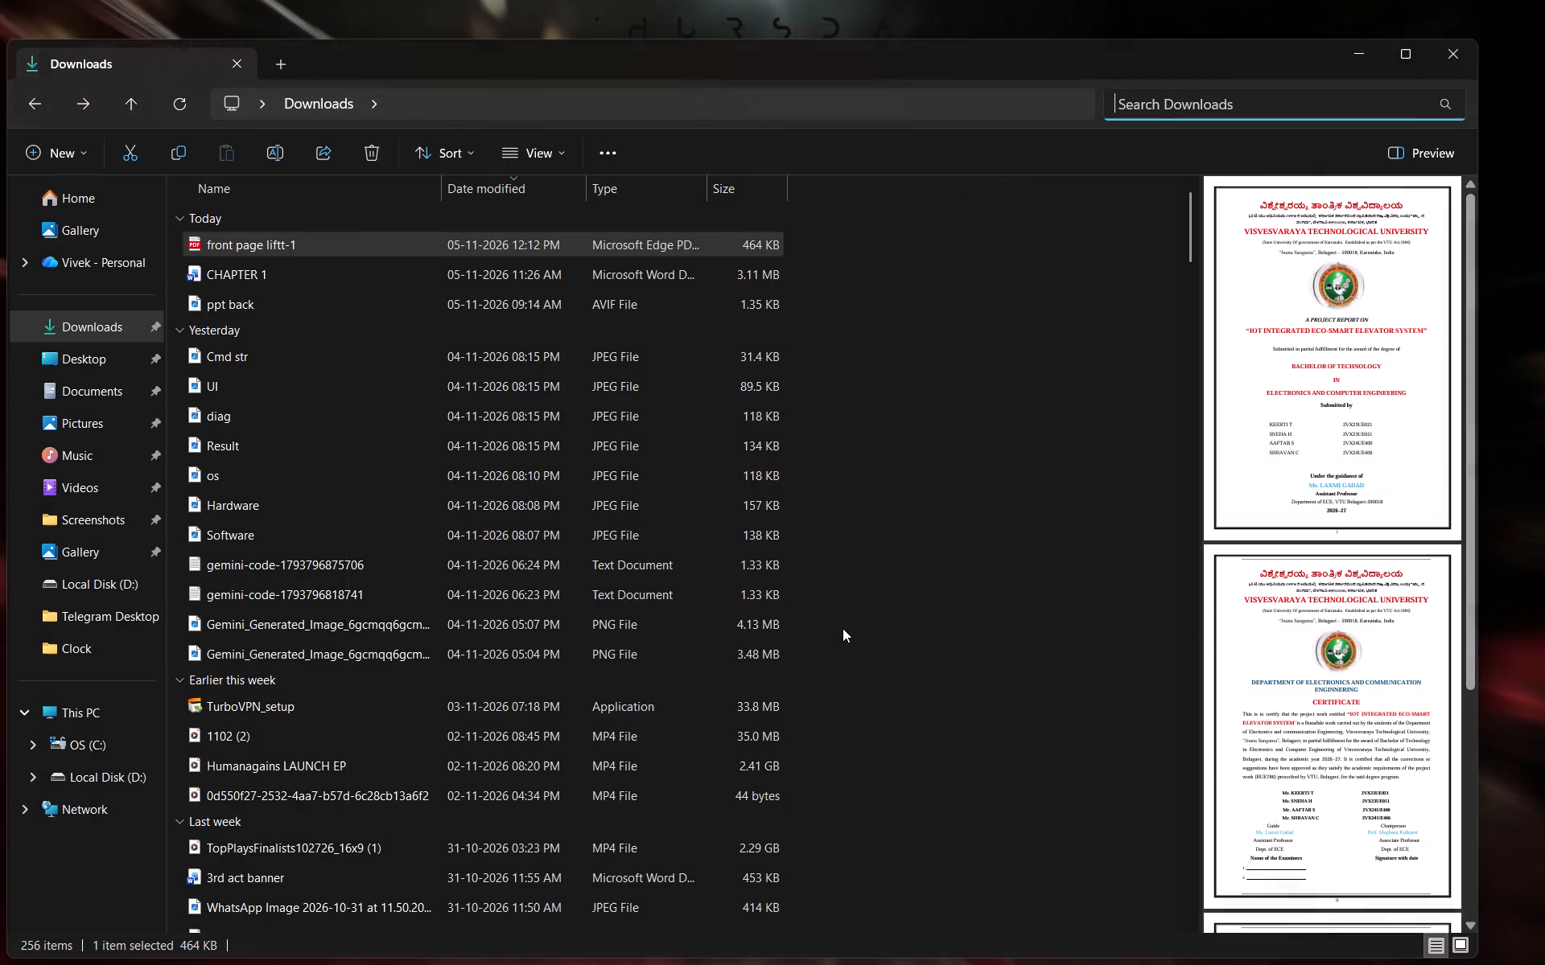
pyautogui.moveTo(1544, 0); pyautogui.dragTo(1477, 63)
pyautogui.click(1459, 47)
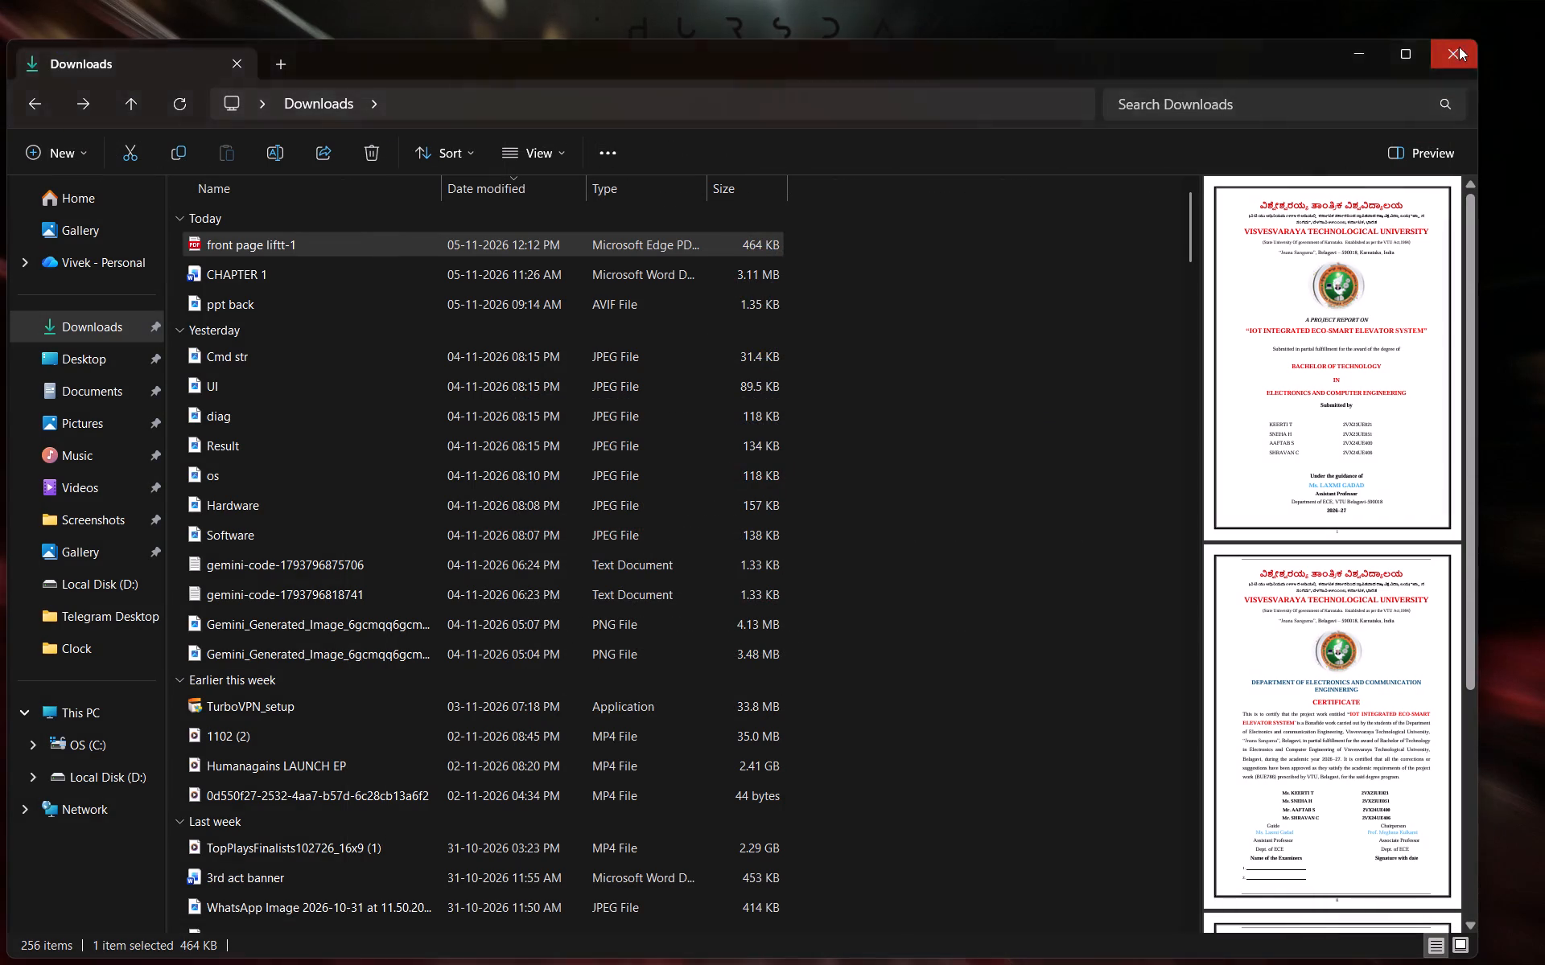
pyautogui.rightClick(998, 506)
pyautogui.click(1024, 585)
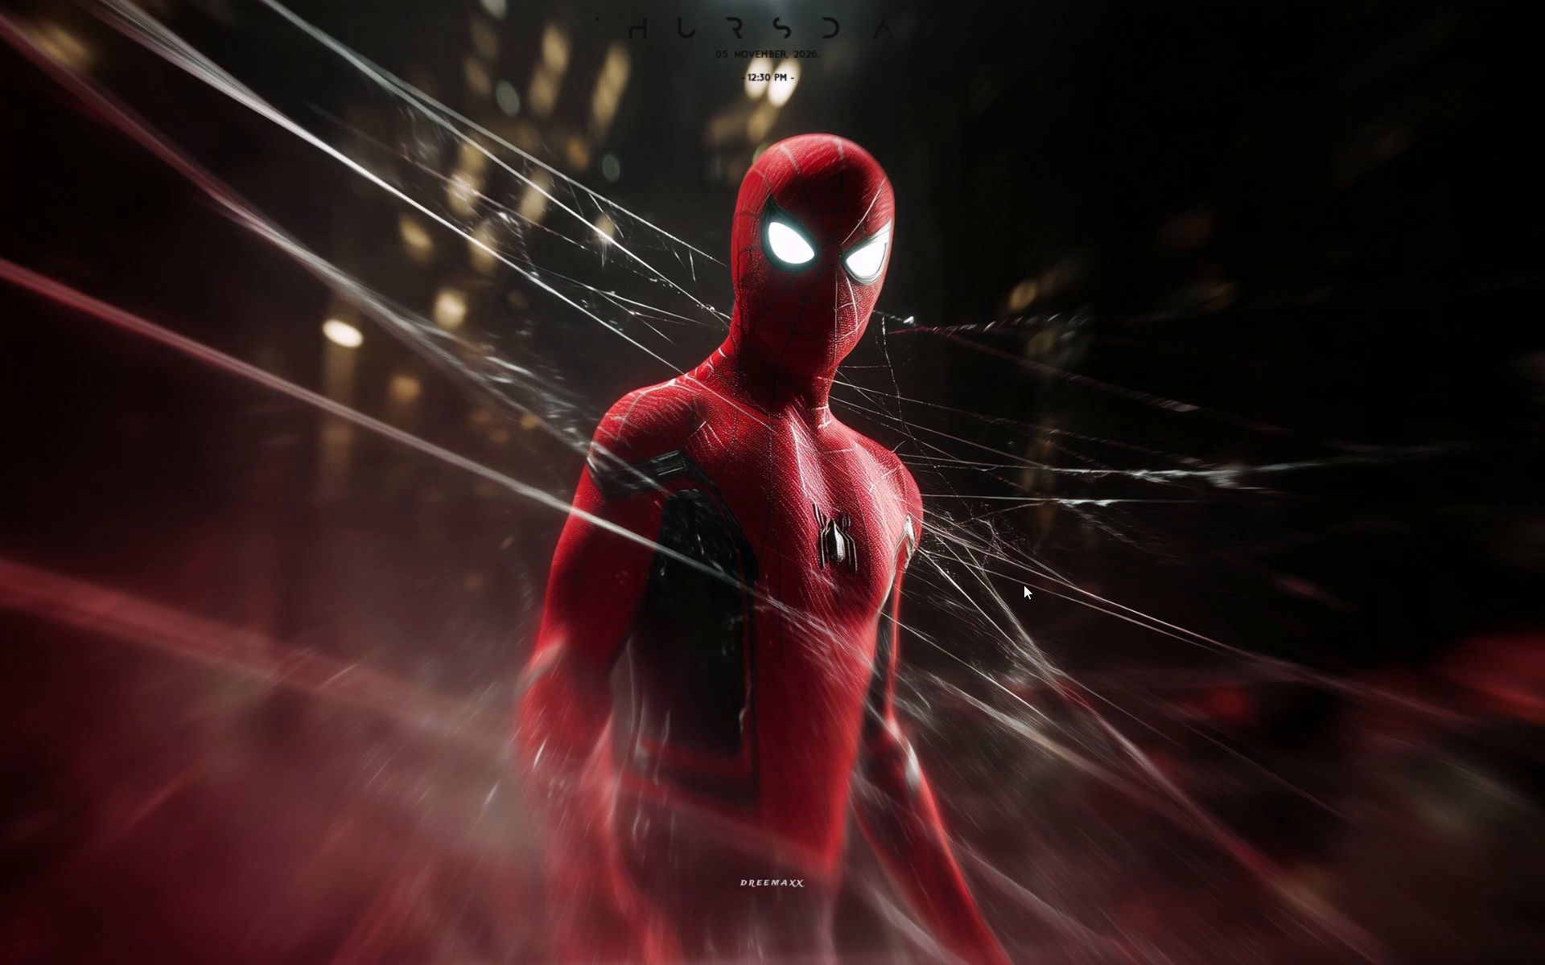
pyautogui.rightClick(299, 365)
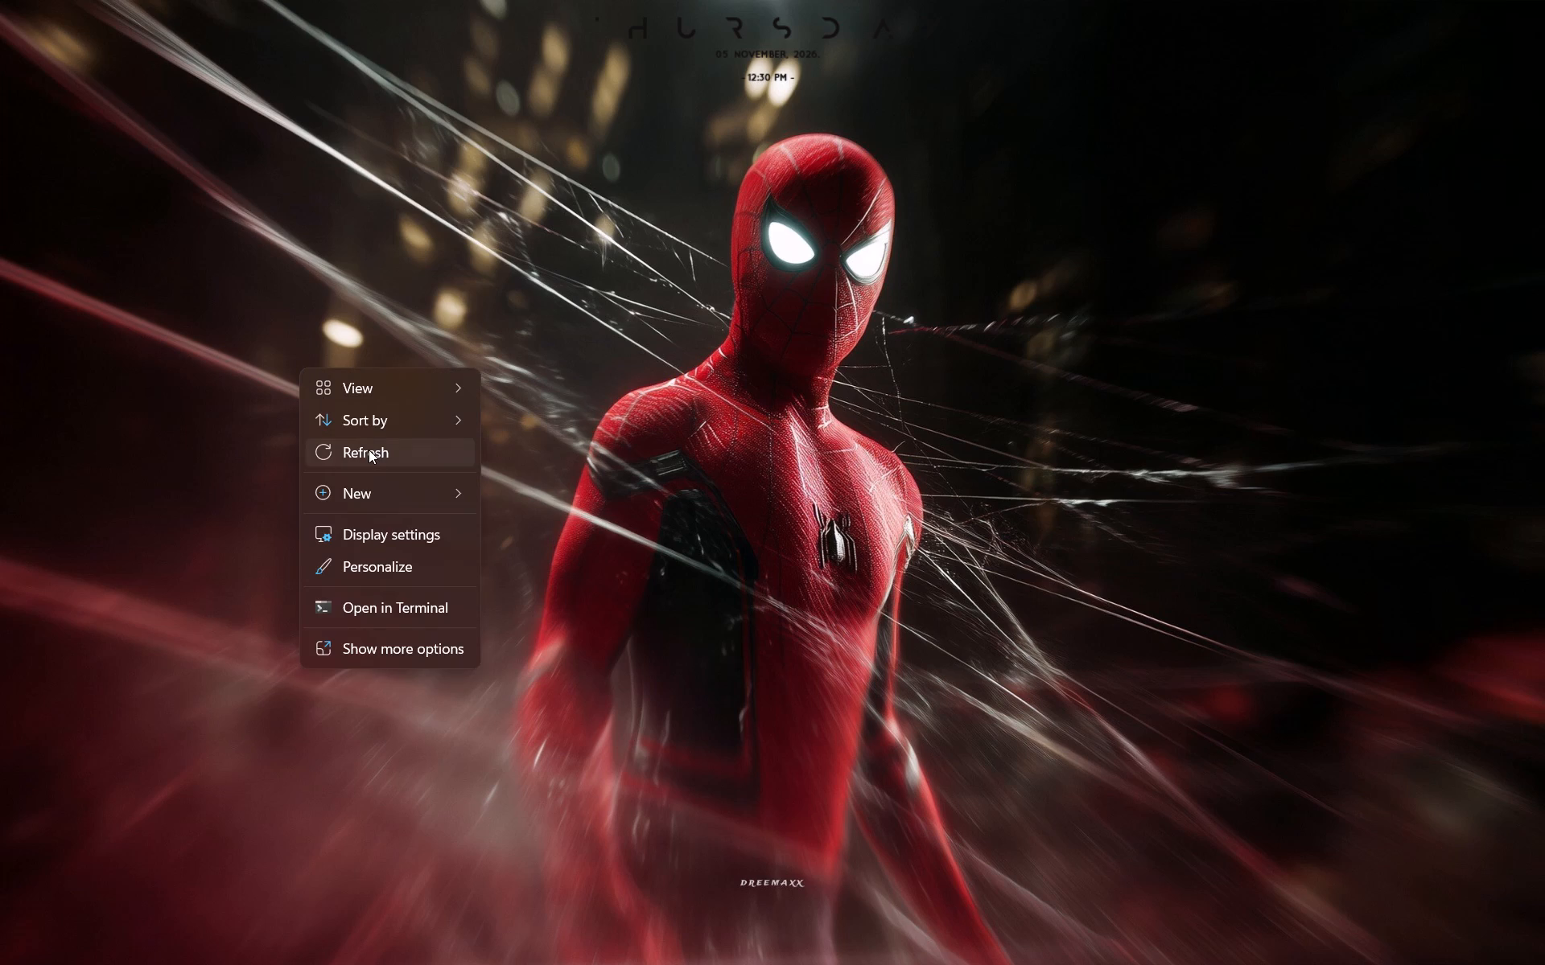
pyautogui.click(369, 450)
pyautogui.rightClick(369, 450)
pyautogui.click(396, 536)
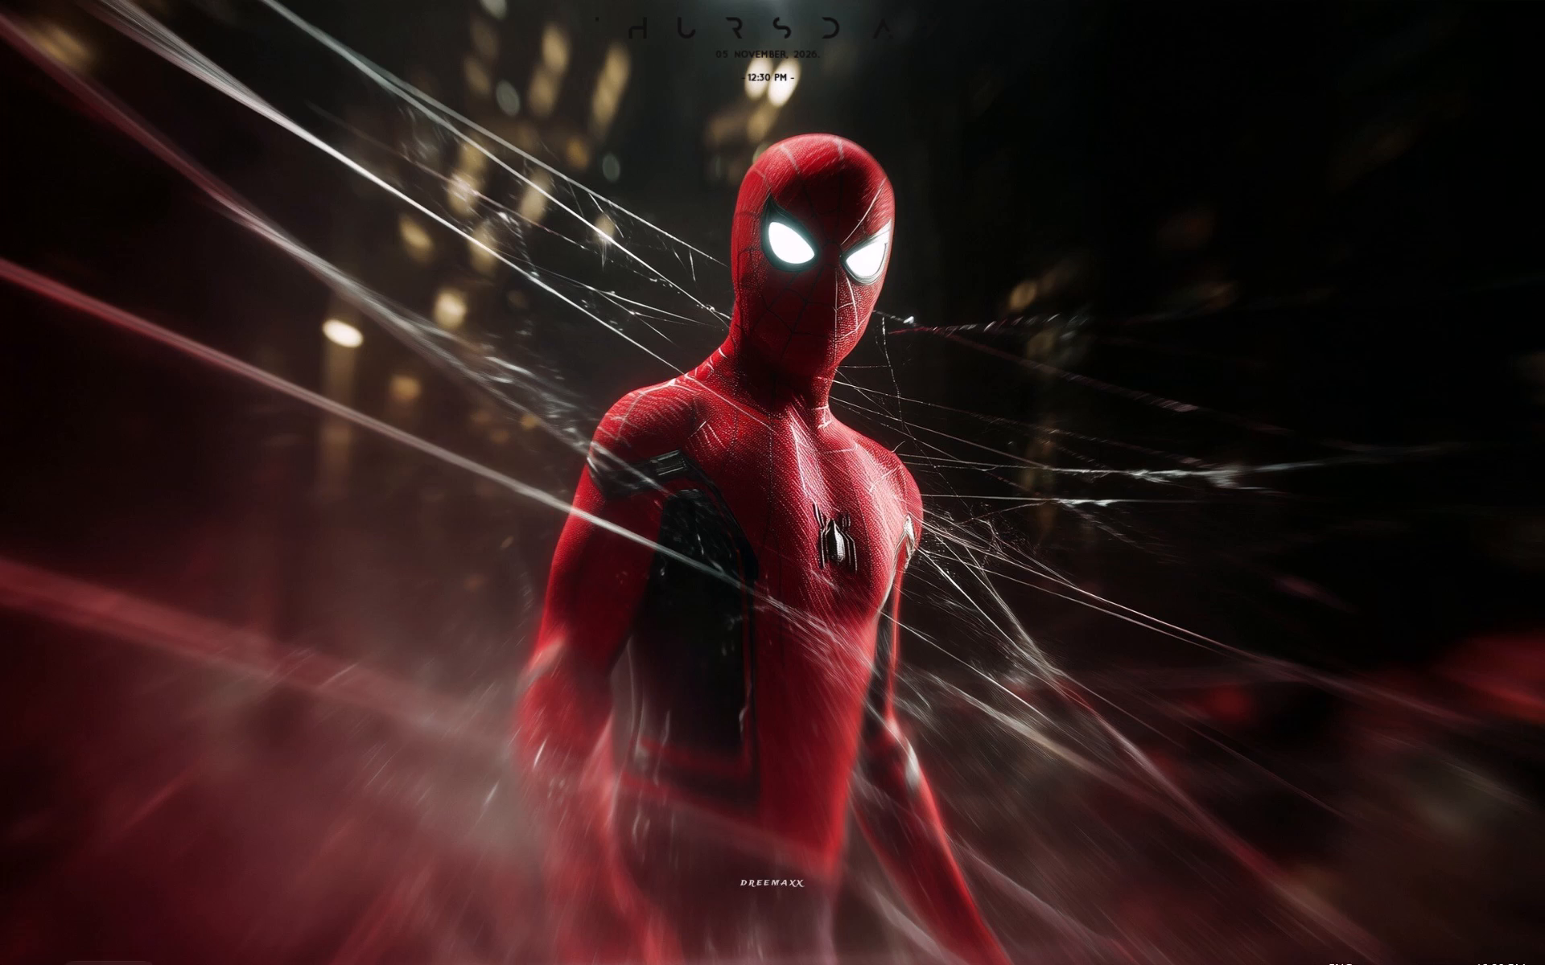
# Open the computer's power options and choose one to end the session.
pyautogui.click(46, 952)
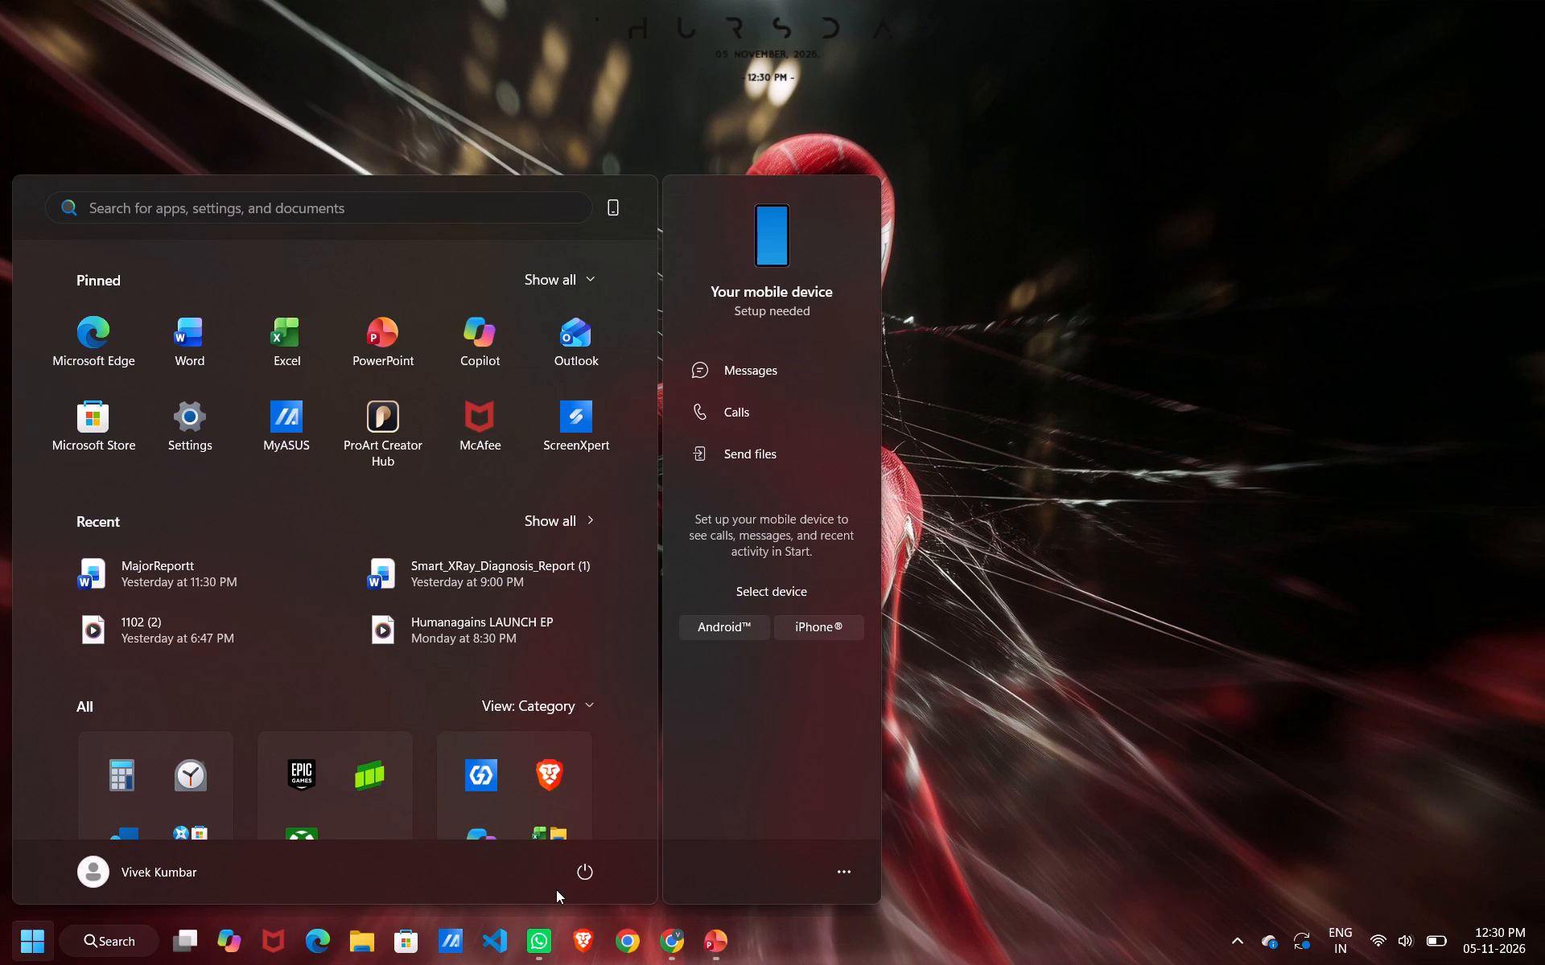
pyautogui.click(581, 881)
pyautogui.click(632, 796)
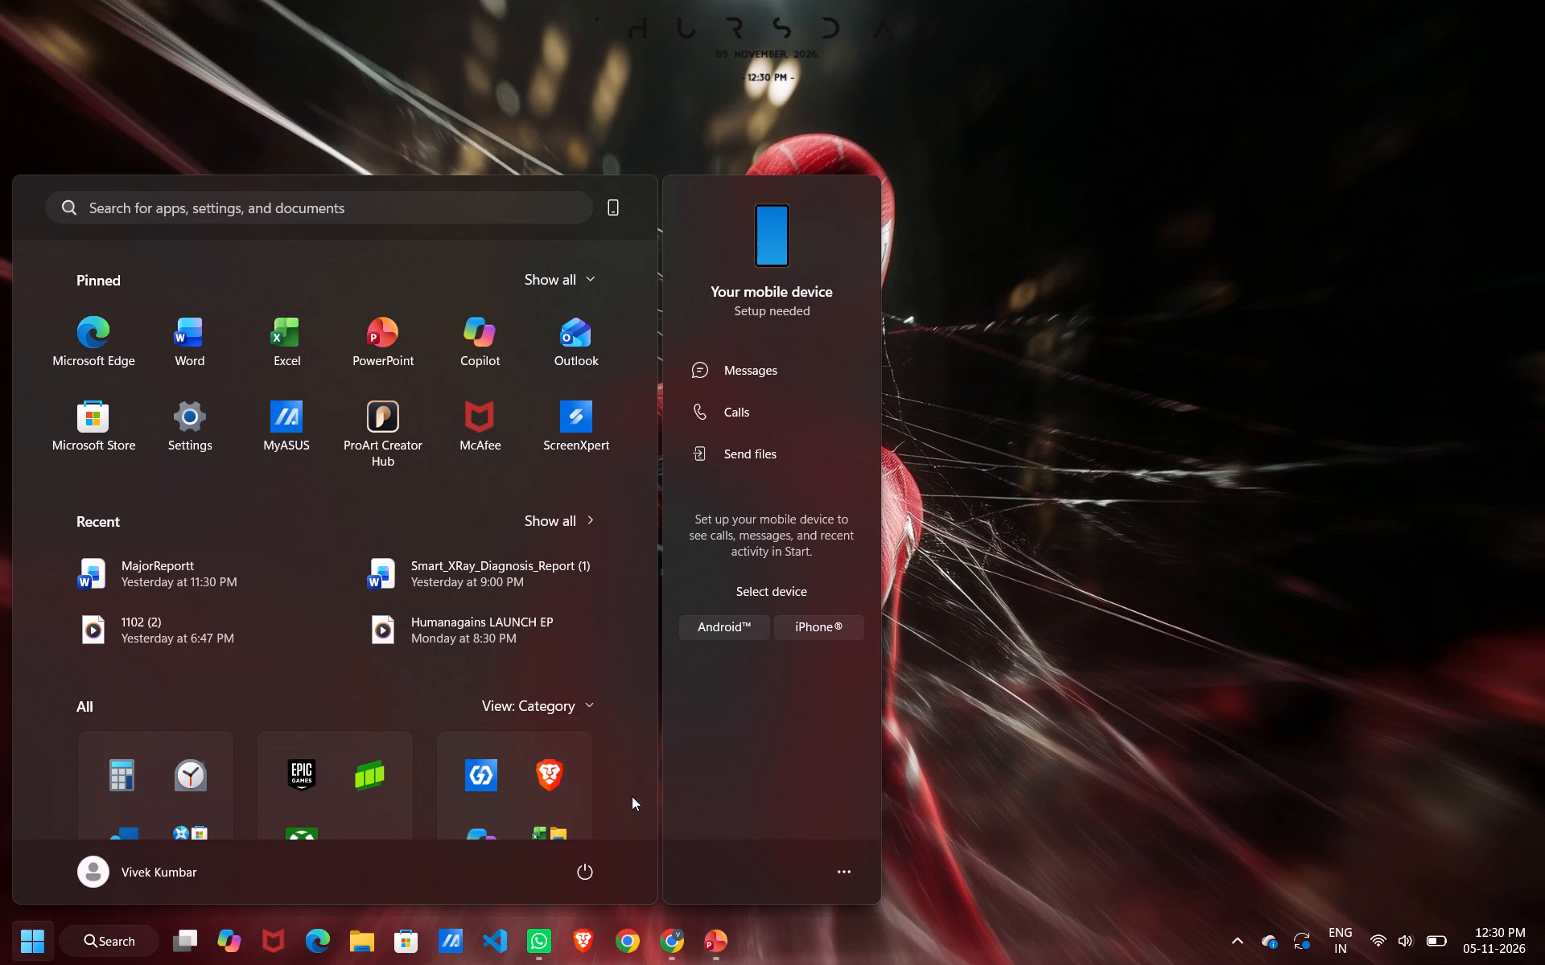